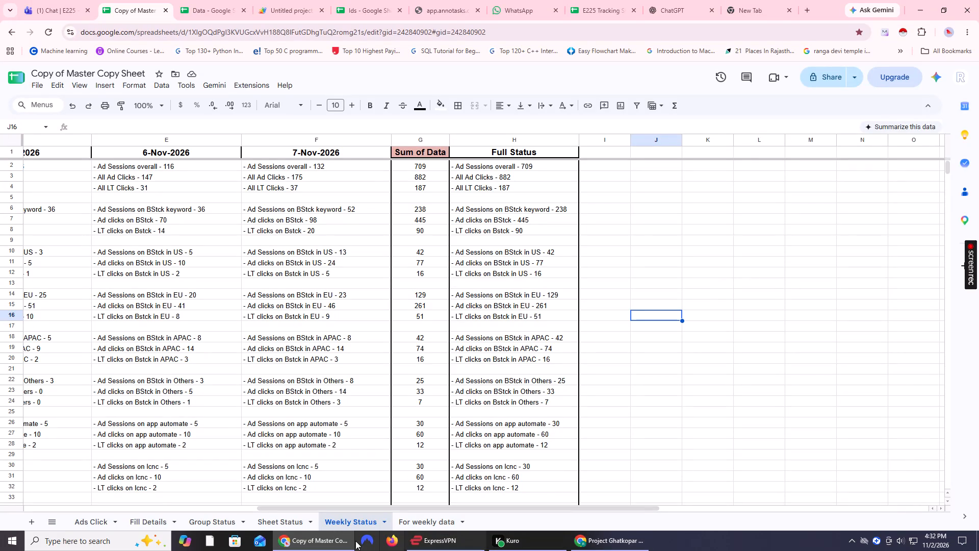
# Open a new blank browser tab and detach it into its own separate window.
pyautogui.click(763, 0)
pyautogui.click(811, 9)
pyautogui.moveTo(769, 0); pyautogui.dragTo(769, 13)
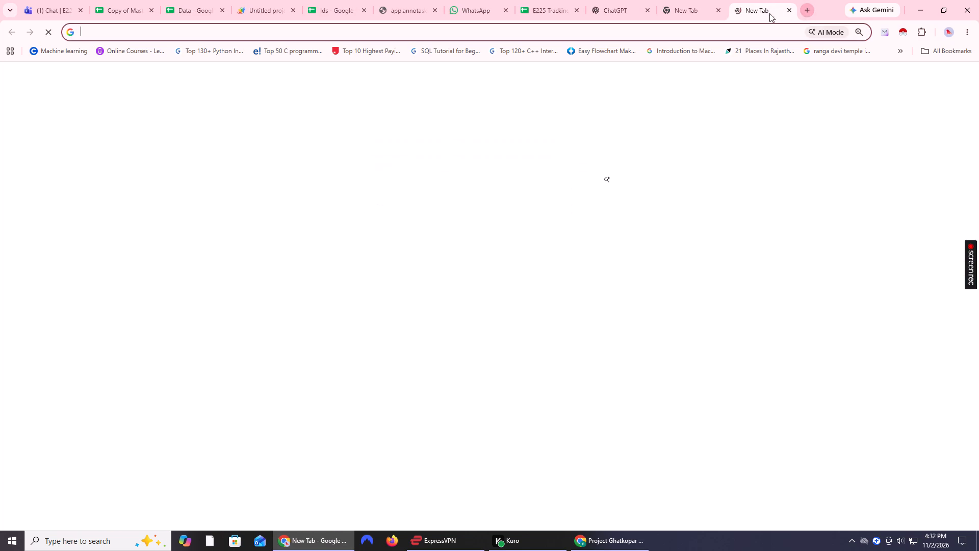
pyautogui.moveTo(769, 13); pyautogui.dragTo(772, 252)
# Search the web for the research analyst's name with "untec india", reposition the window, and switch to the suggested "suntec india" spelling.
pyautogui.click(437, 280)
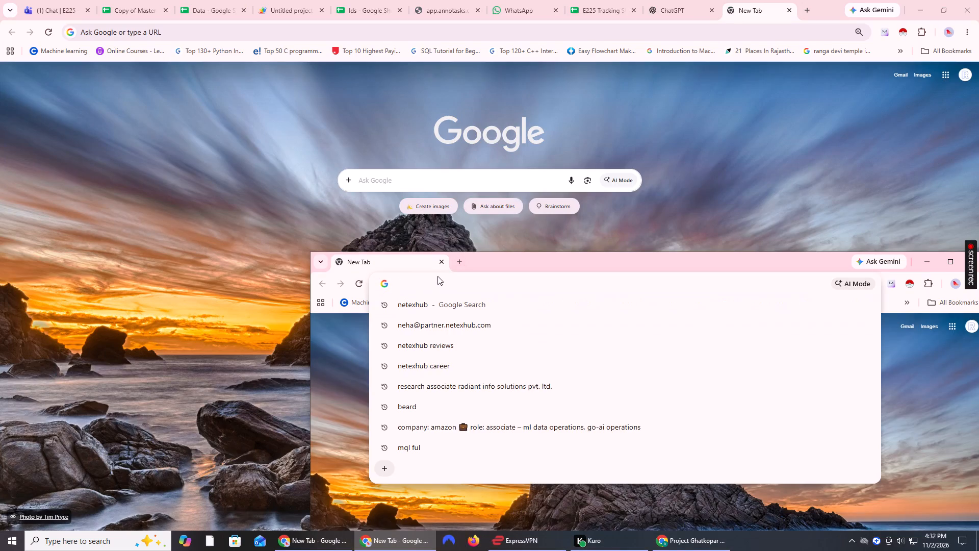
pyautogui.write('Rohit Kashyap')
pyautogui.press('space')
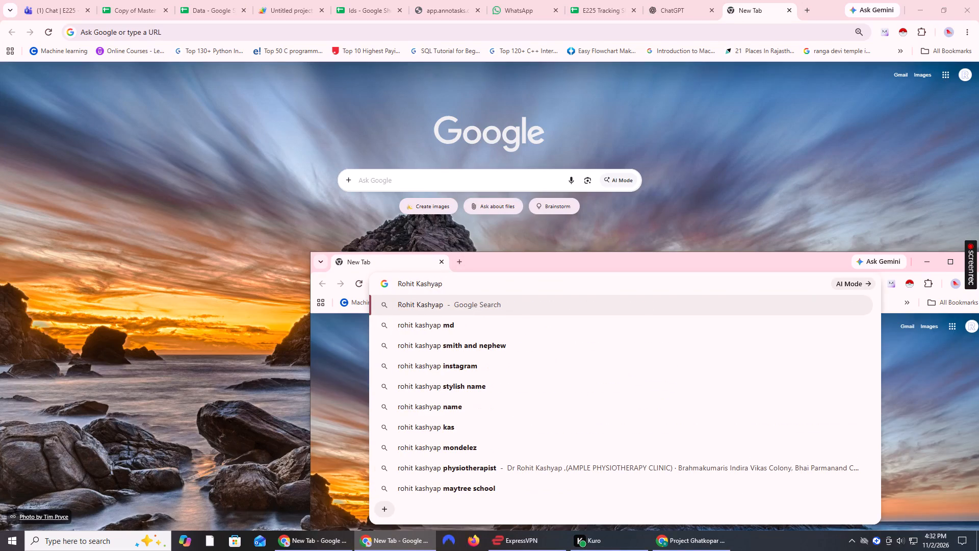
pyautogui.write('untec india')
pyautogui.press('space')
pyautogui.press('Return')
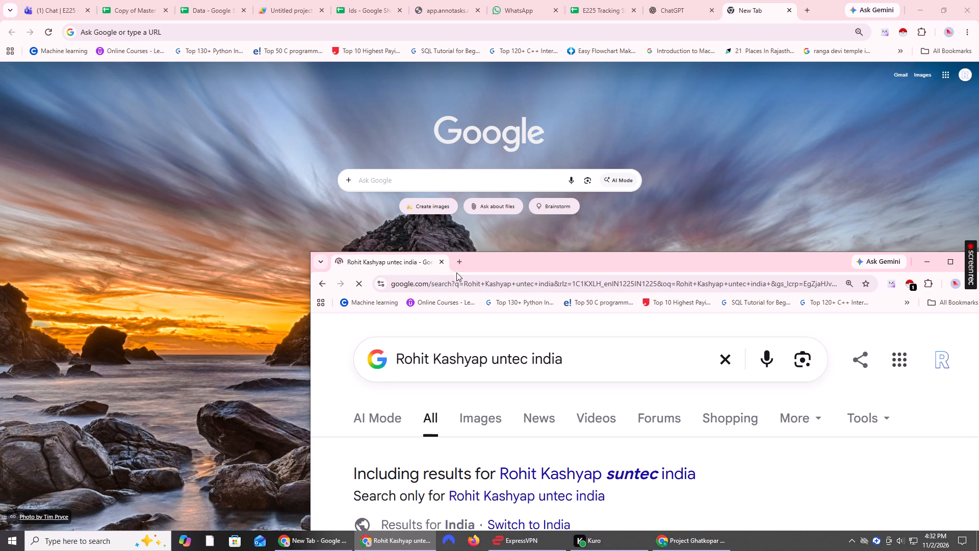
pyautogui.moveTo(555, 264); pyautogui.dragTo(281, 116)
pyautogui.click(330, 326)
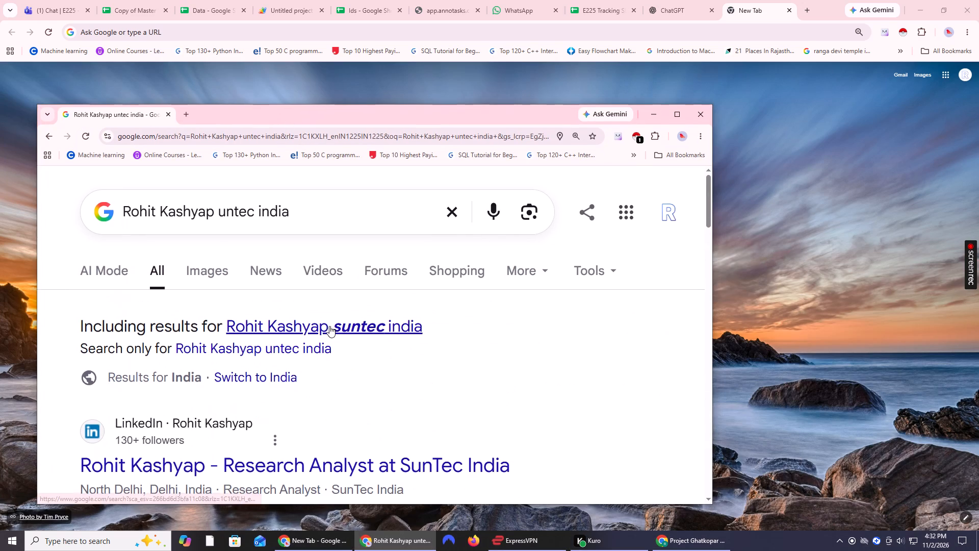
# Open the SunTec India research analyst's LinkedIn profile from the search results and examine the summary and work experience.
pyautogui.scroll(-2, 302, 313)
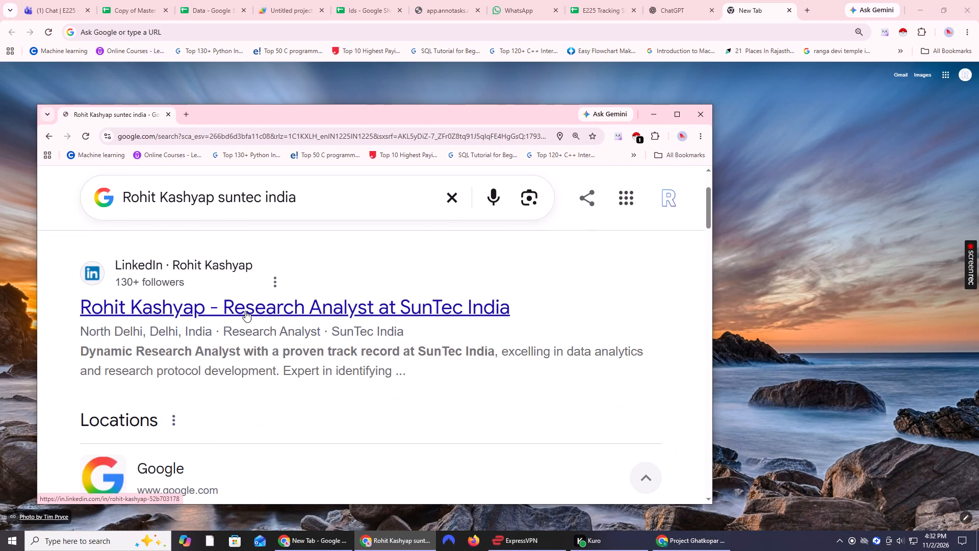
pyautogui.click(245, 311)
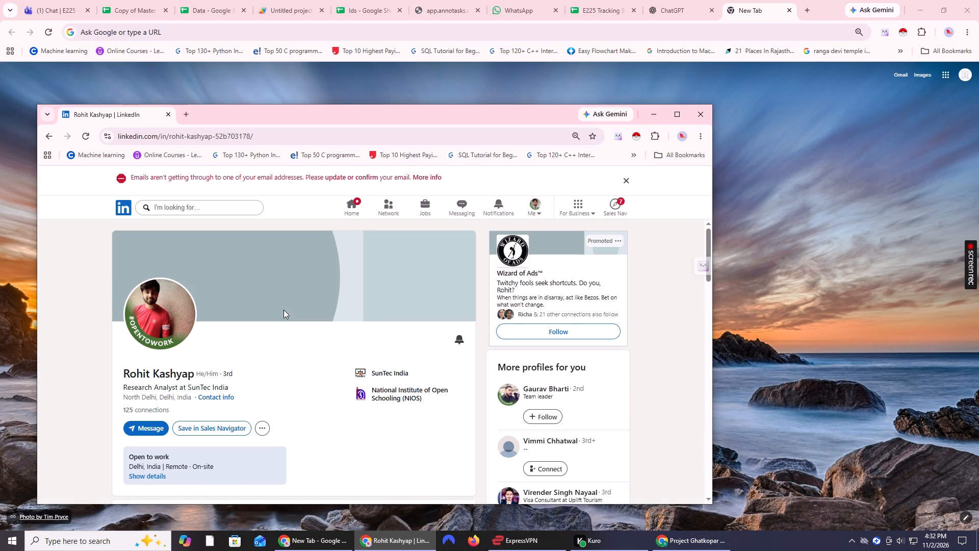
pyautogui.scroll(-2, 284, 310)
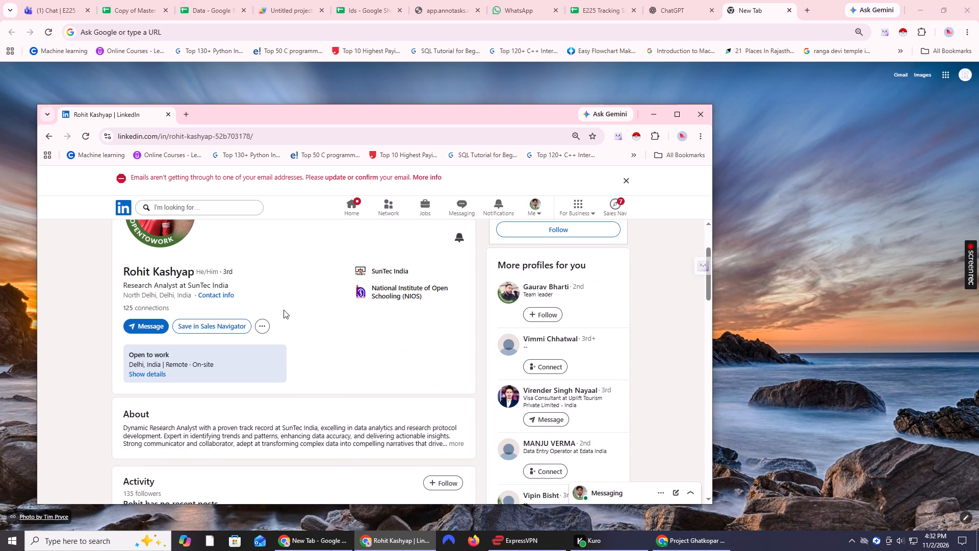
pyautogui.scroll(1, 223, 293)
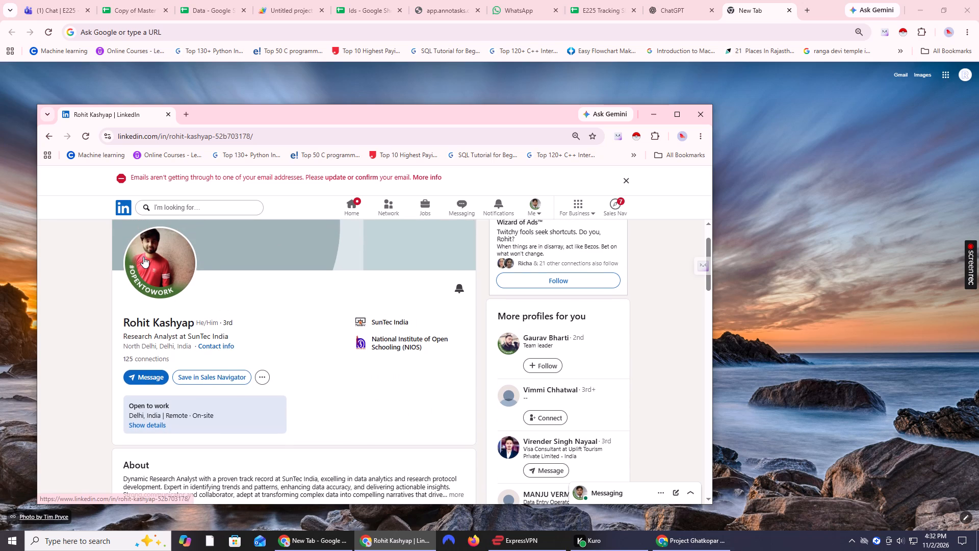
pyautogui.scroll(-6, 197, 283)
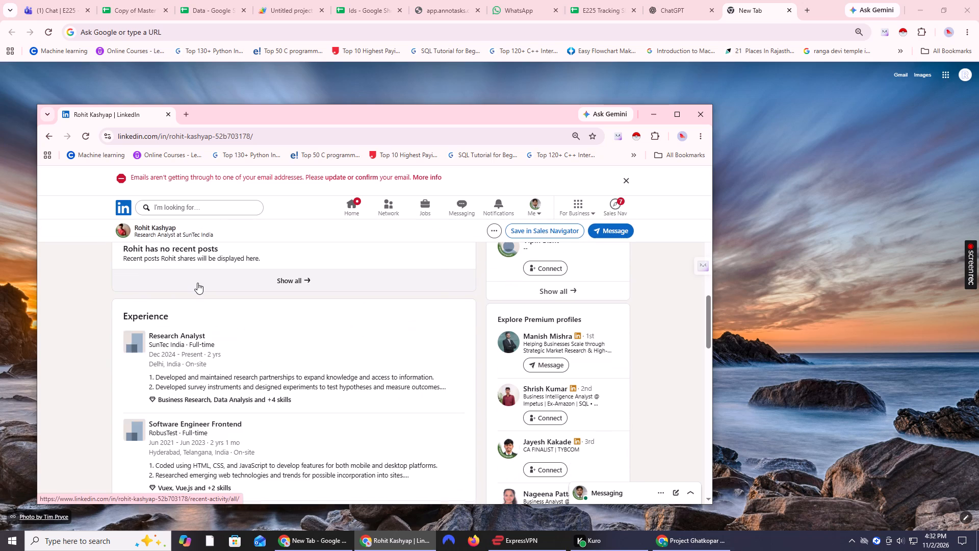
pyautogui.scroll(-3, 197, 283)
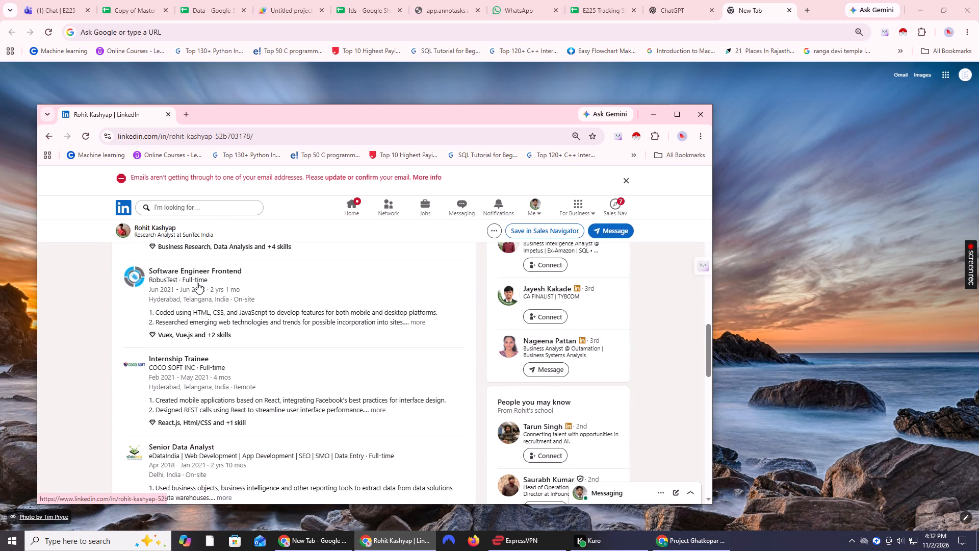
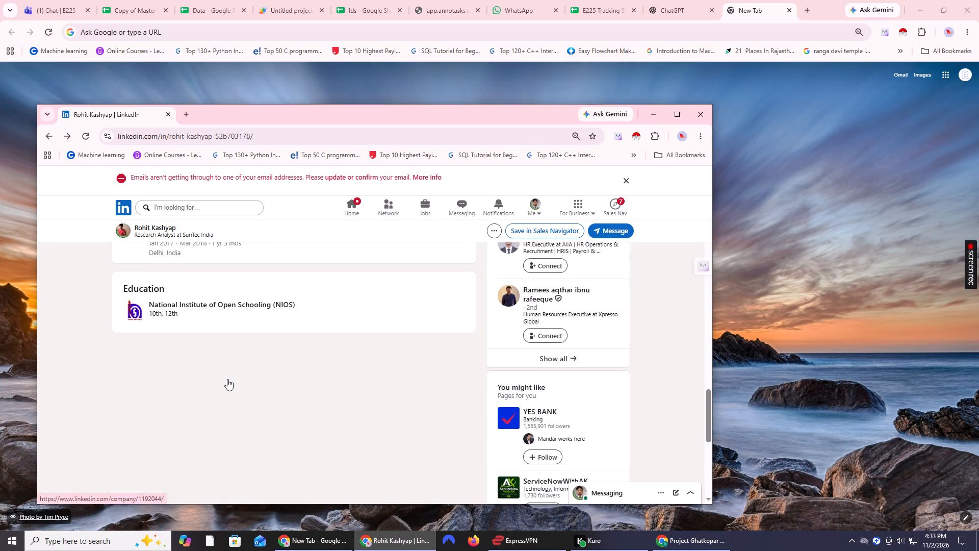
# Review the analyst's work experience entries, expanding the full description of the Software Engineer Frontend role at RobusTest.
pyautogui.scroll(6, 227, 379)
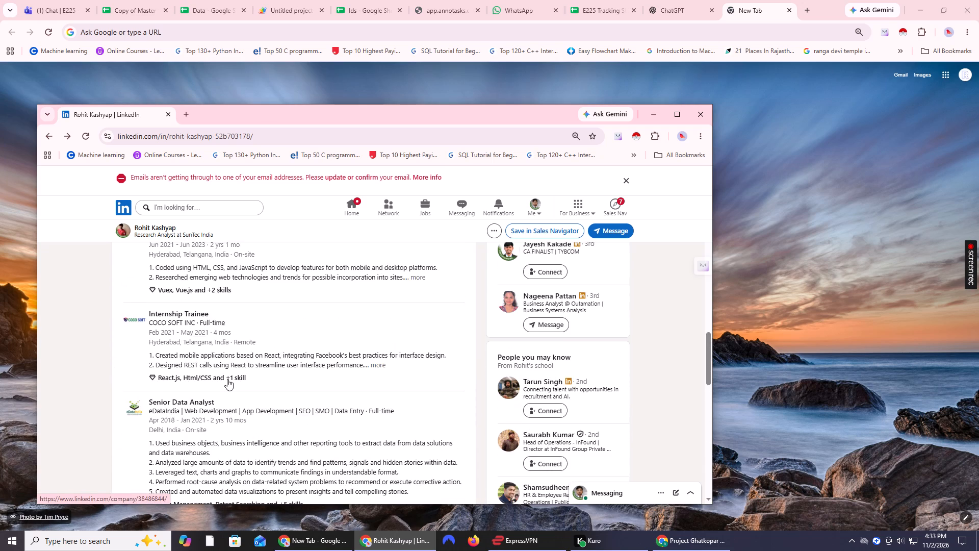
pyautogui.scroll(1, 227, 379)
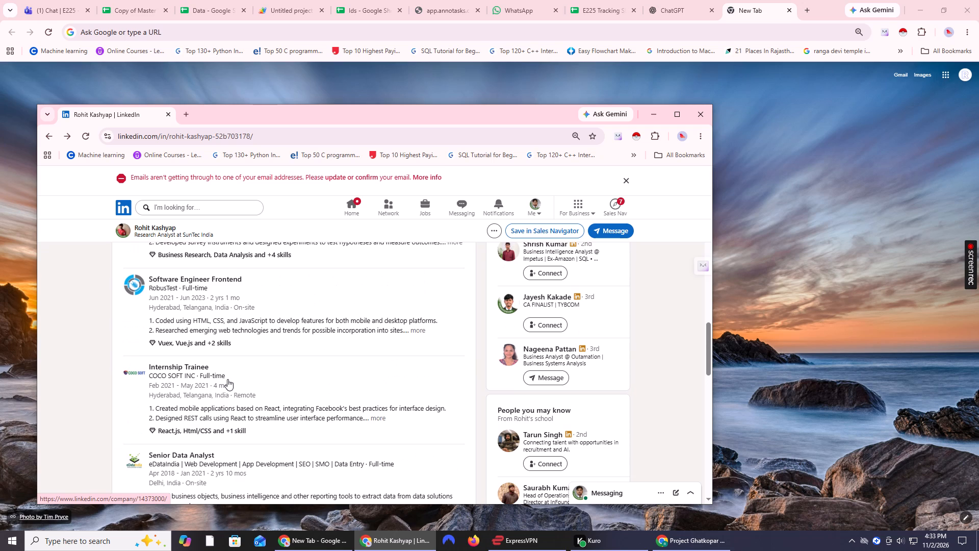
pyautogui.scroll(1, 227, 379)
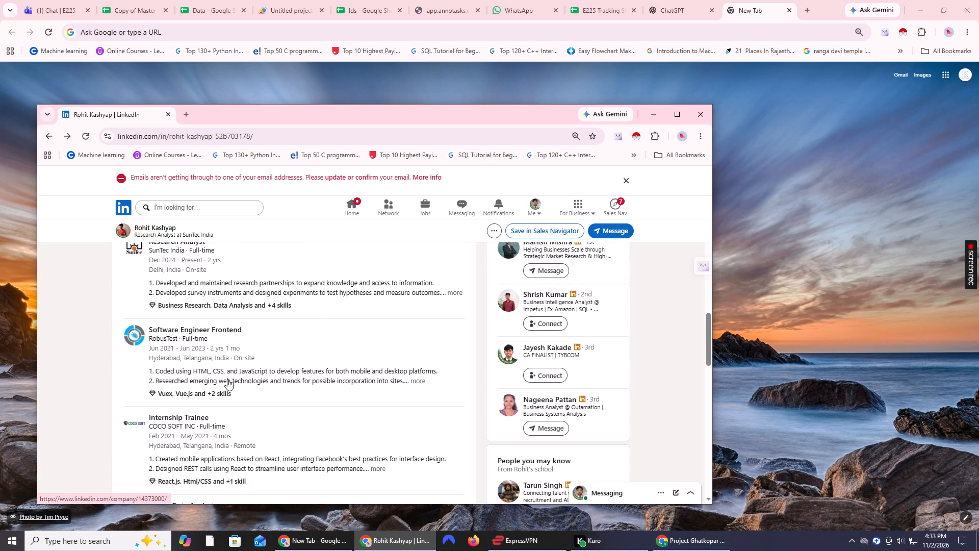
pyautogui.scroll(1, 227, 379)
pyautogui.scroll(-1, 227, 379)
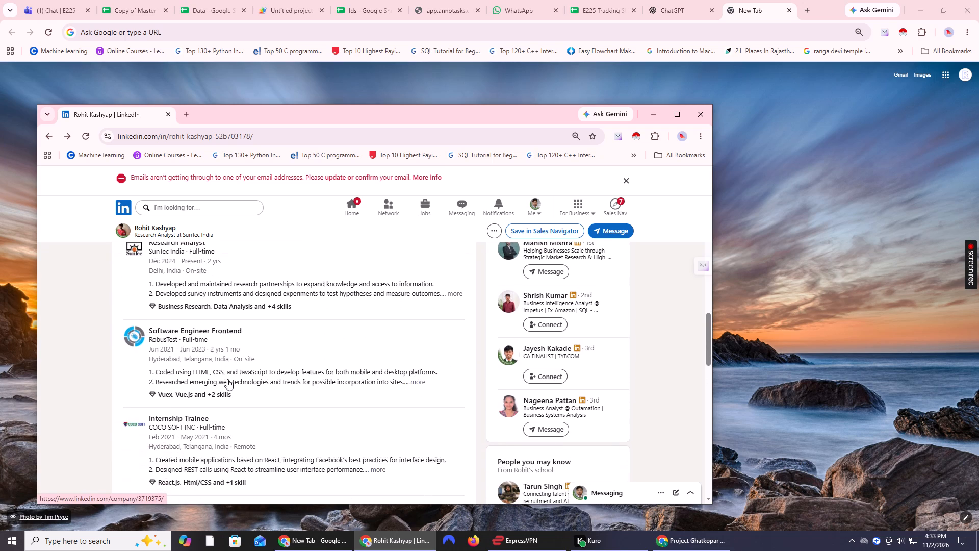
pyautogui.scroll(-1, 227, 379)
pyautogui.click(415, 329)
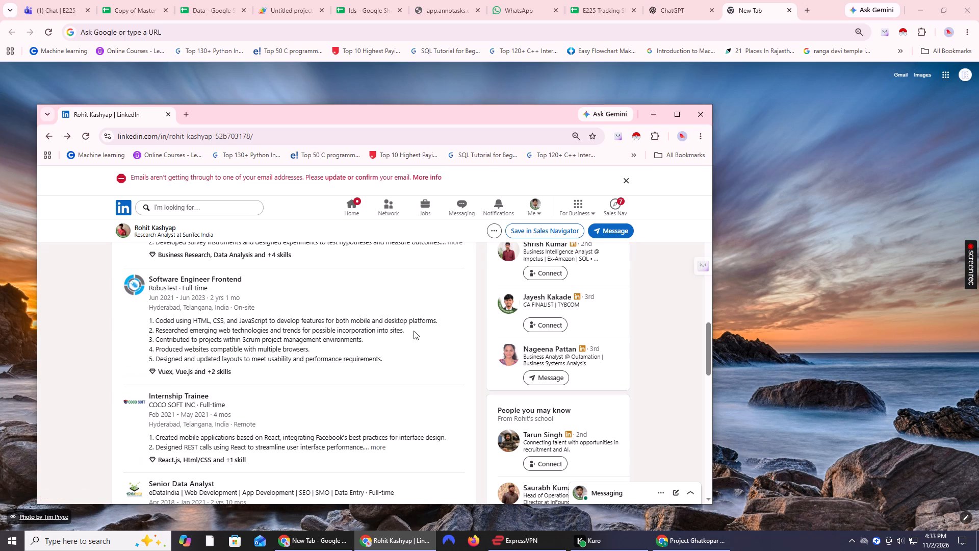
pyautogui.scroll(3, 218, 395)
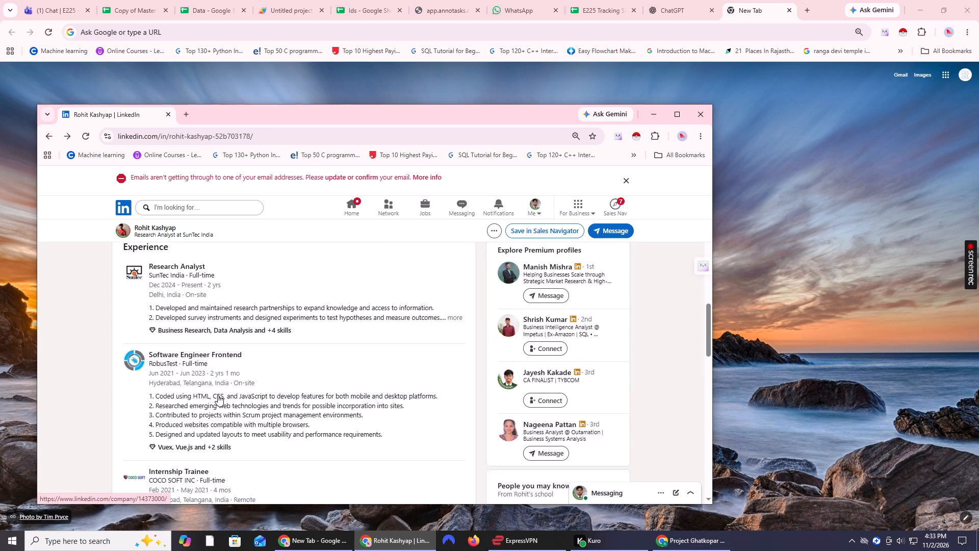
pyautogui.scroll(13, 218, 395)
# Go to the LinkedIn home feed, dismiss the email address notice, and refresh the feed.
pyautogui.click(349, 209)
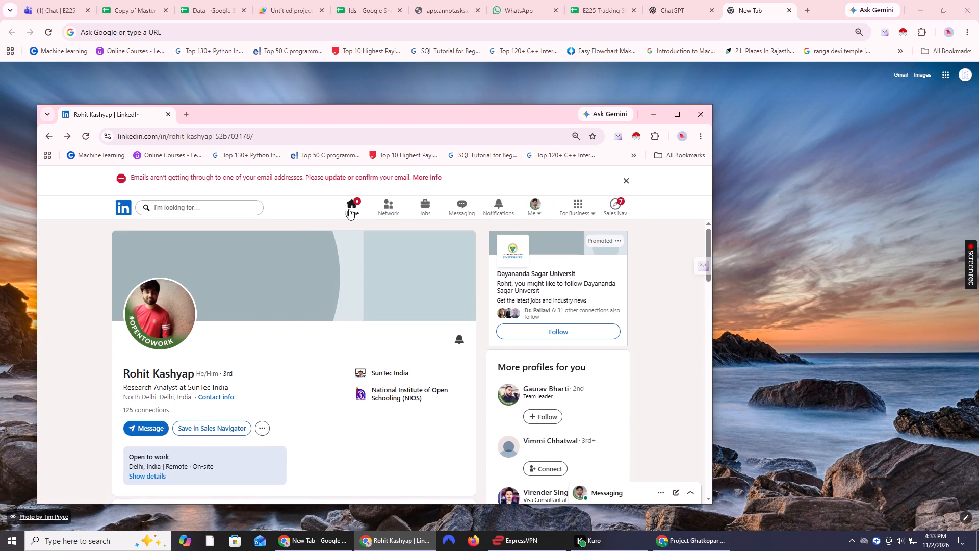
pyautogui.click(628, 182)
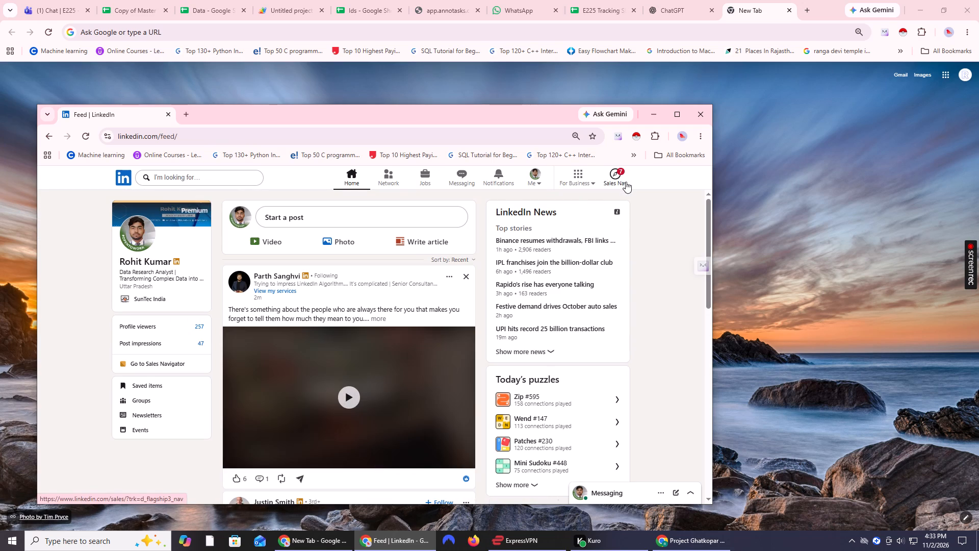
pyautogui.click(346, 179)
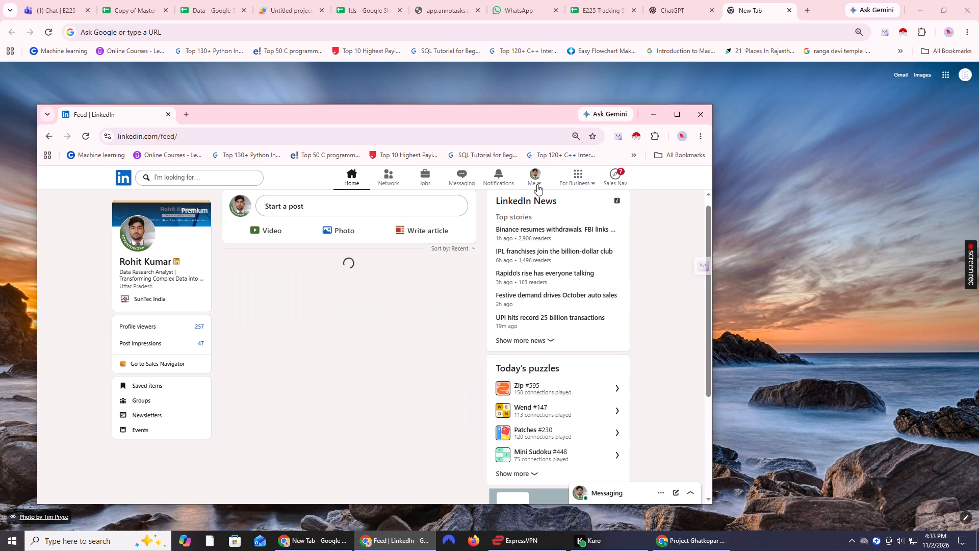
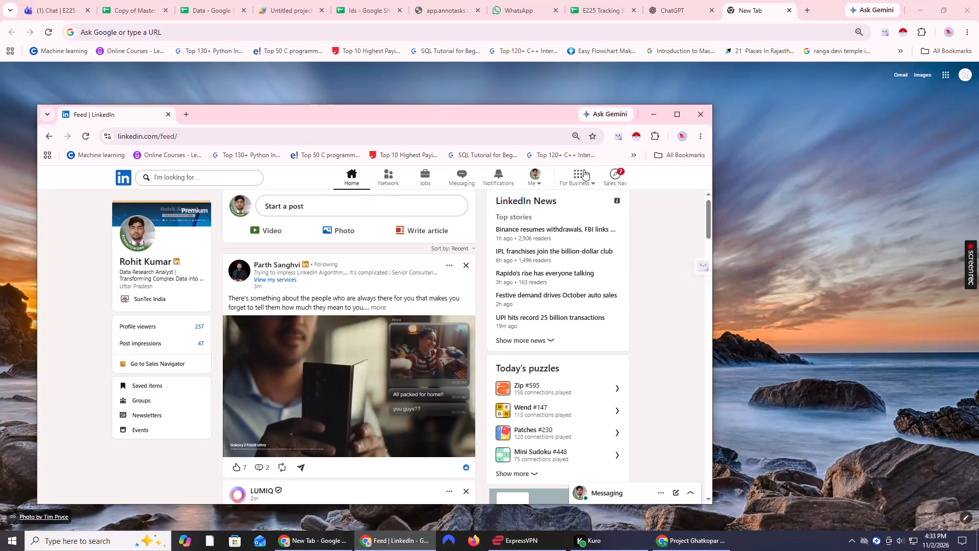
# Close the separate browser window showing the LinkedIn home feed.
pyautogui.click(706, 112)
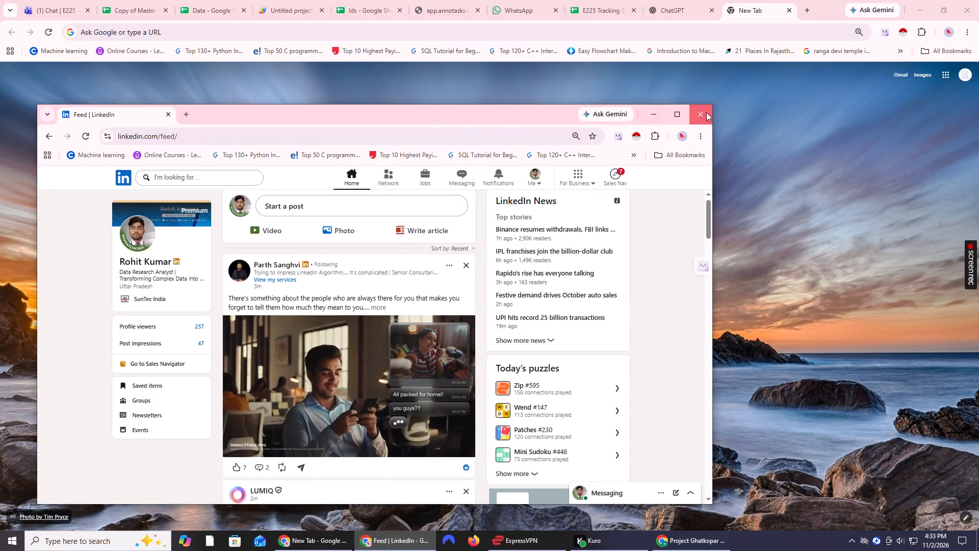
# Look over the open E225 Tracking Sheet, the Ids company database, and the India - 2 profile links in the Data spreadsheet.
pyautogui.click(592, 0)
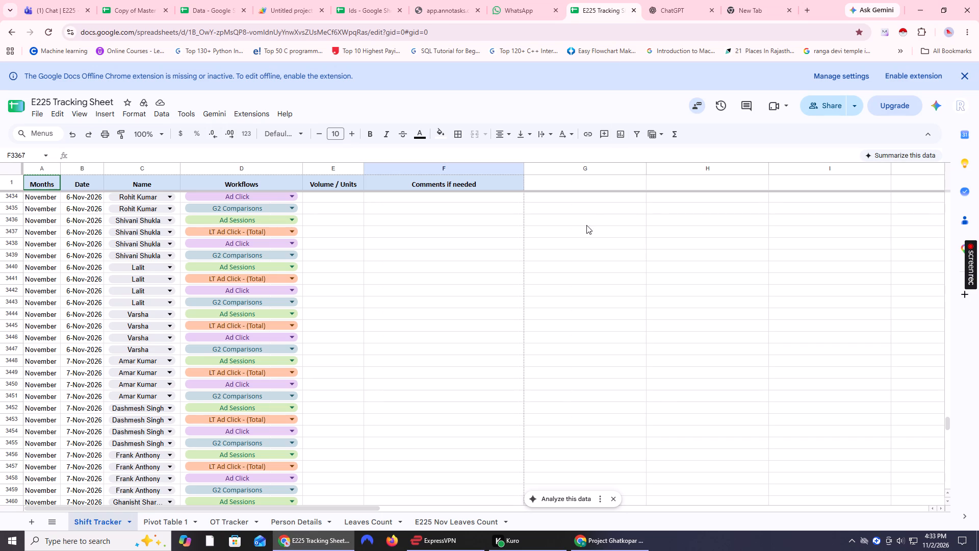
pyautogui.scroll(-2, 422, 340)
pyautogui.click(379, 0)
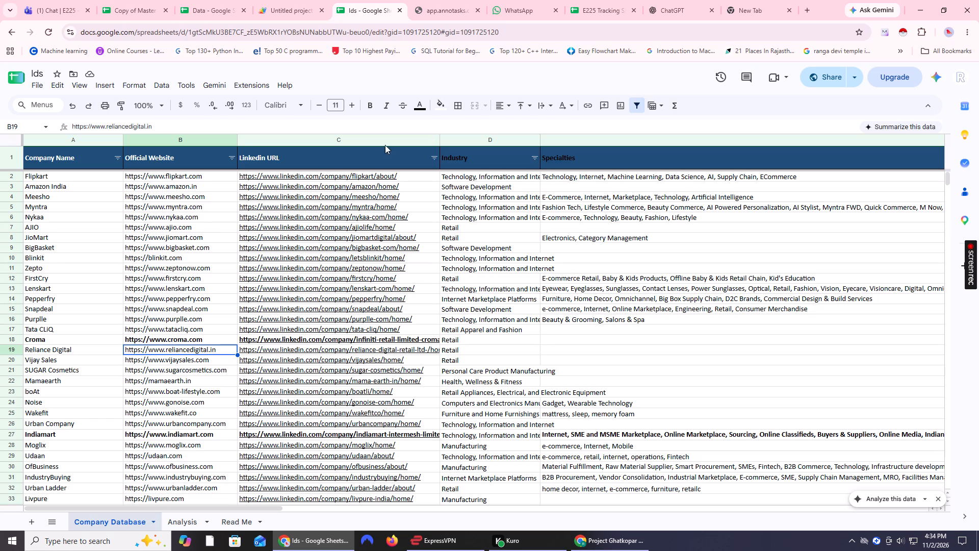
pyautogui.click(486, 367)
pyautogui.click(211, 0)
pyautogui.click(478, 321)
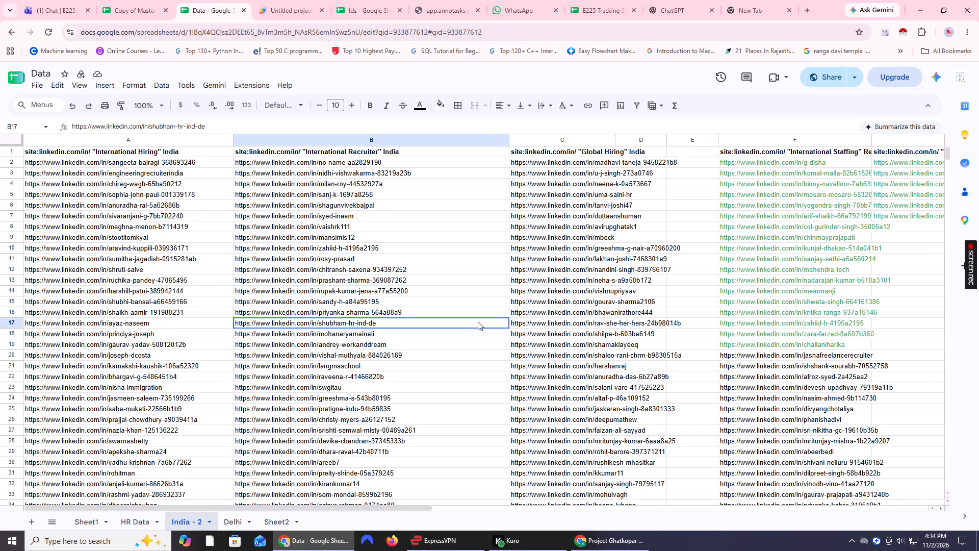
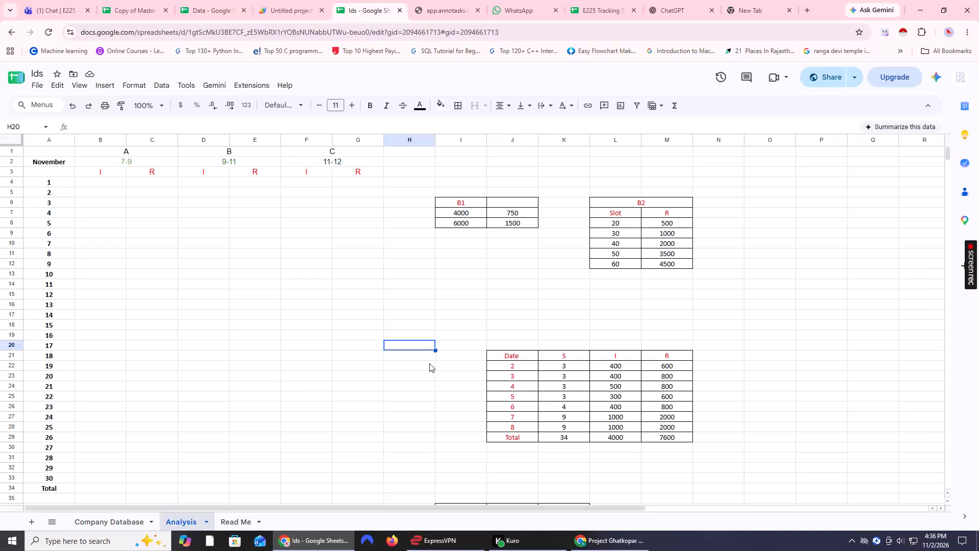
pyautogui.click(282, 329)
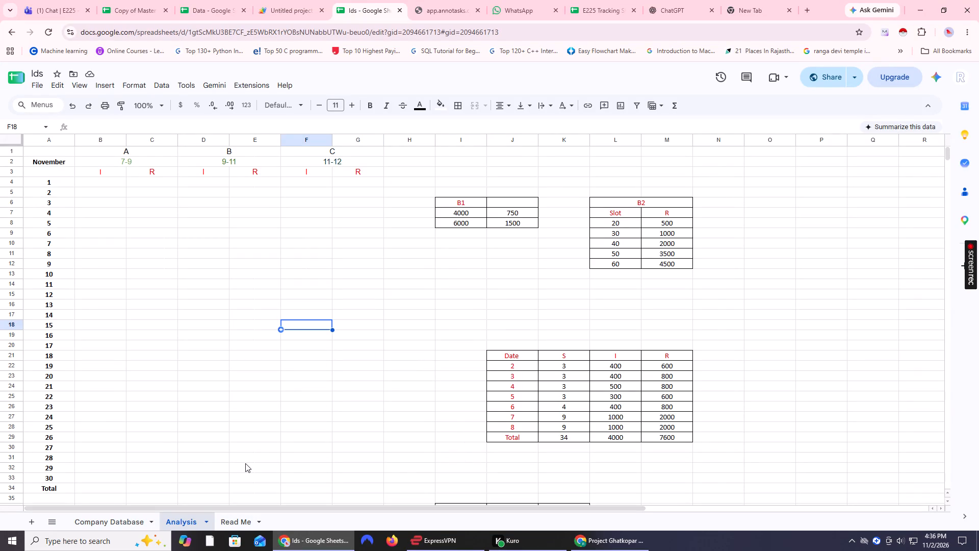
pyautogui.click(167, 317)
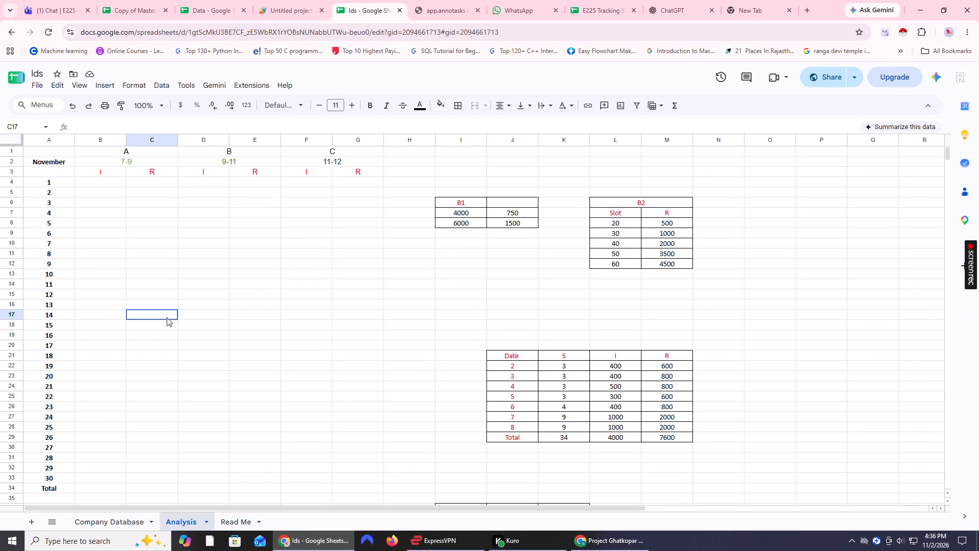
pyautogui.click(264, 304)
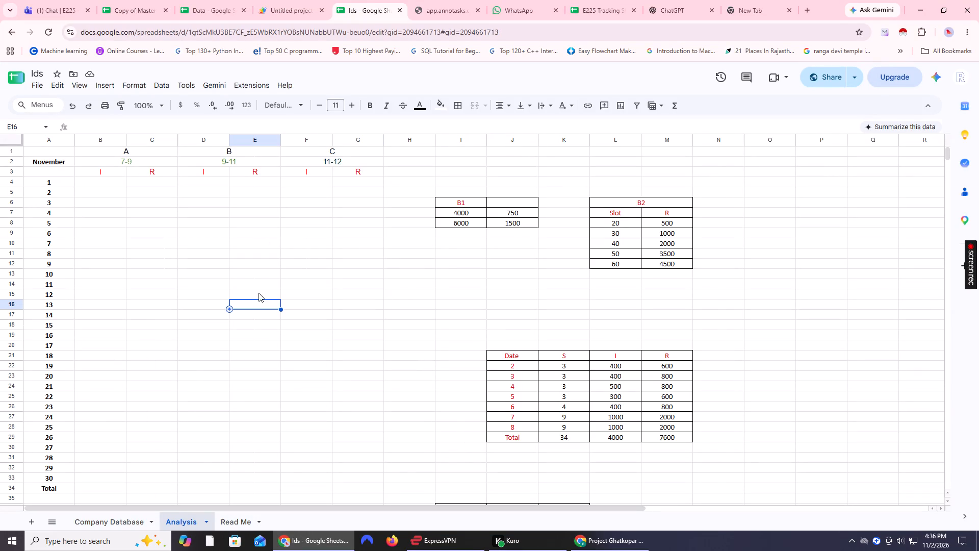
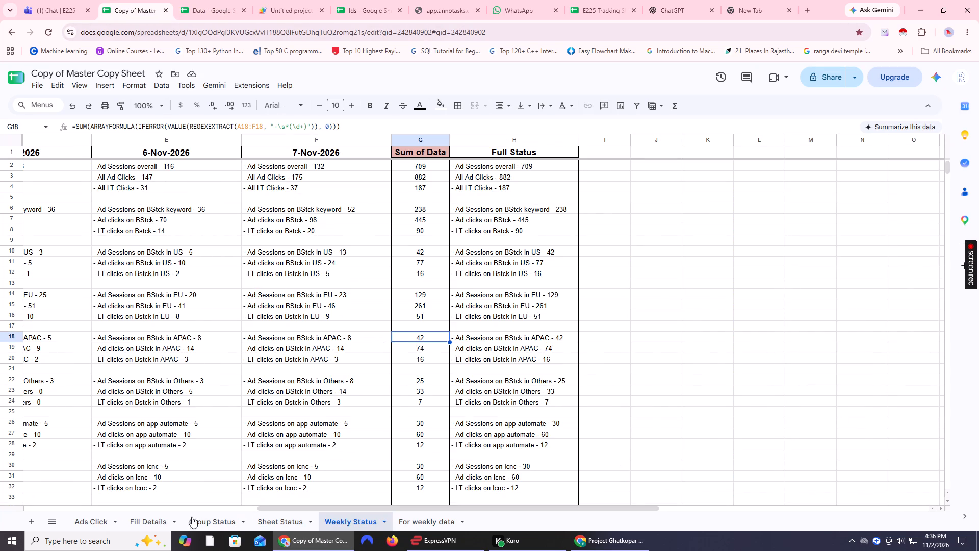
# Check the Fill Details sheet and the keyword counts on the Ads Click sheet of the Copy of Master Copy Sheet spreadsheet.
pyautogui.click(148, 521)
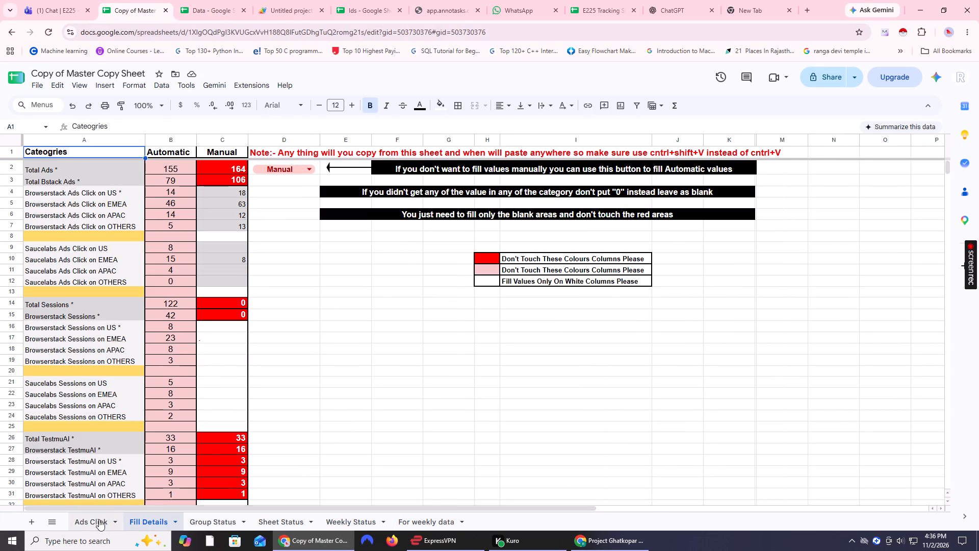
pyautogui.click(97, 520)
pyautogui.click(363, 423)
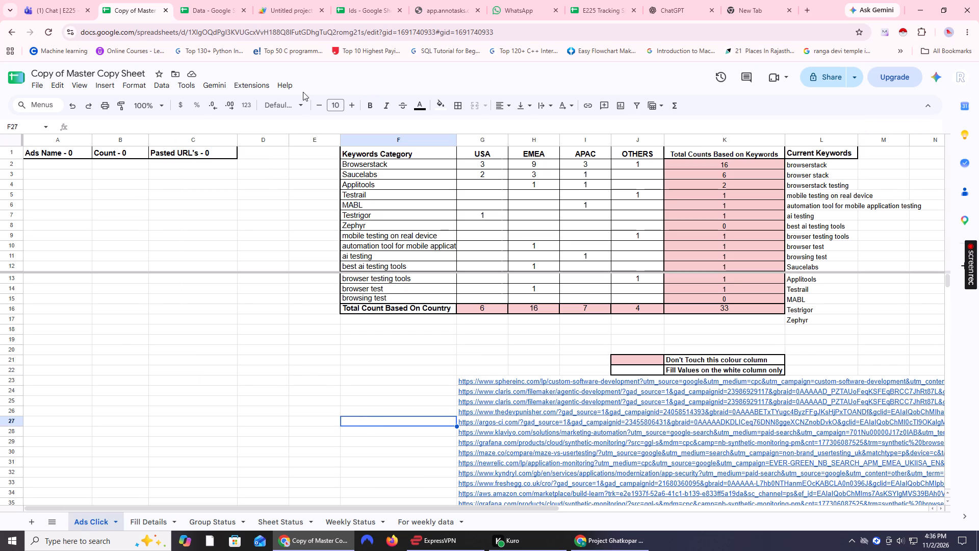
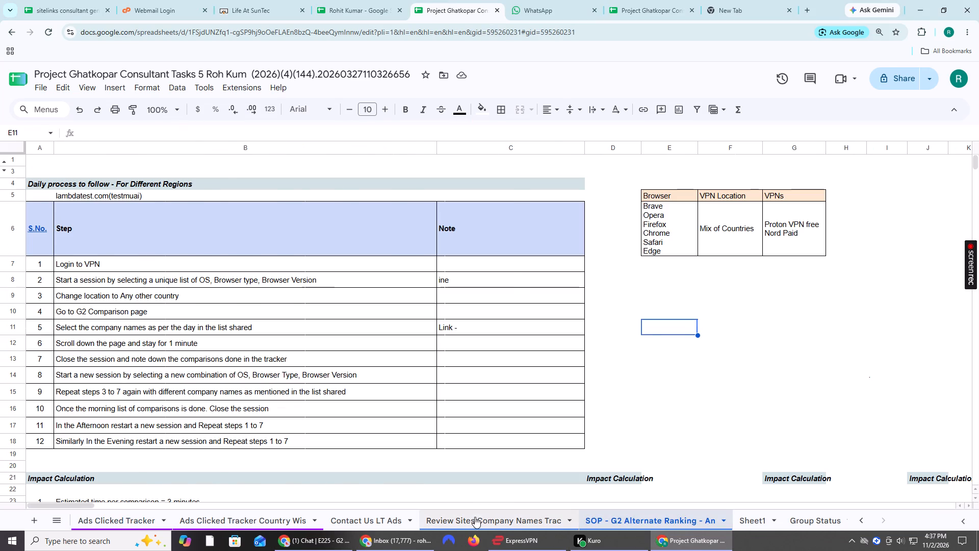
# Copy the Done status into Status 1 for the 2 Nov 2026 Evening rows, from Saucelabs–Ranorex through BrowserStack–Qase.
pyautogui.click(519, 298)
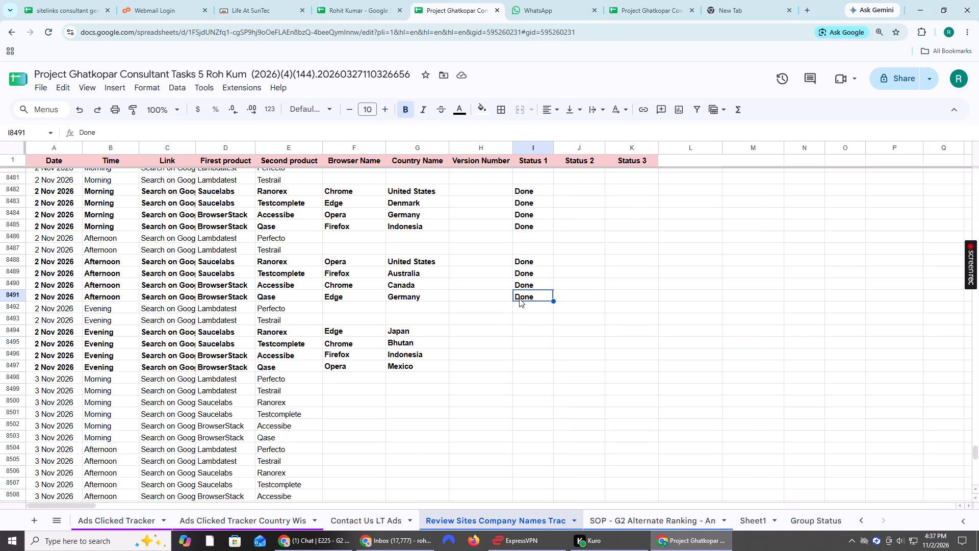
pyautogui.hotkey('ctrl', 'c')
pyautogui.click(527, 334)
pyautogui.hotkey('ctrl', 'v')
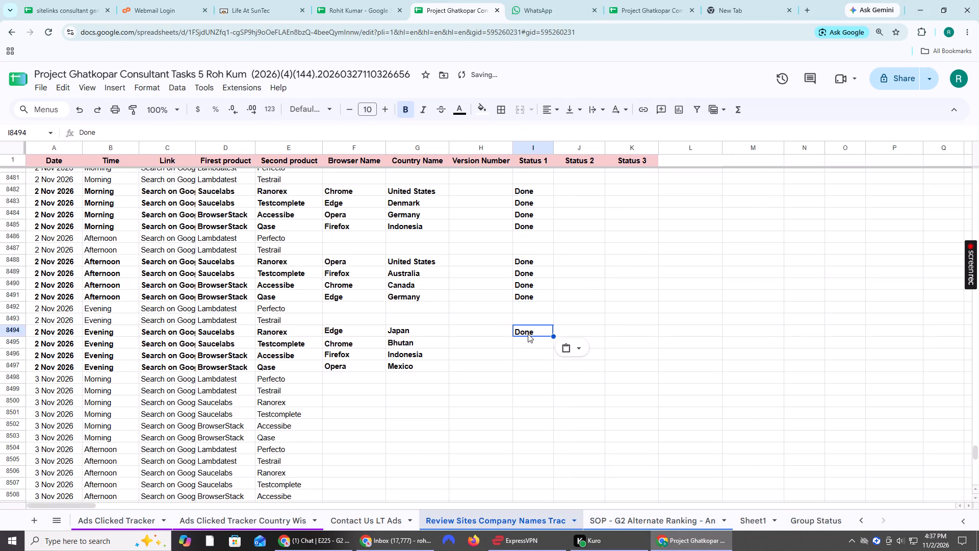
pyautogui.hotkey('shift', 'Down')
pyautogui.hotkey('shift', 'Down')
pyautogui.hotkey('shift', 'Down')
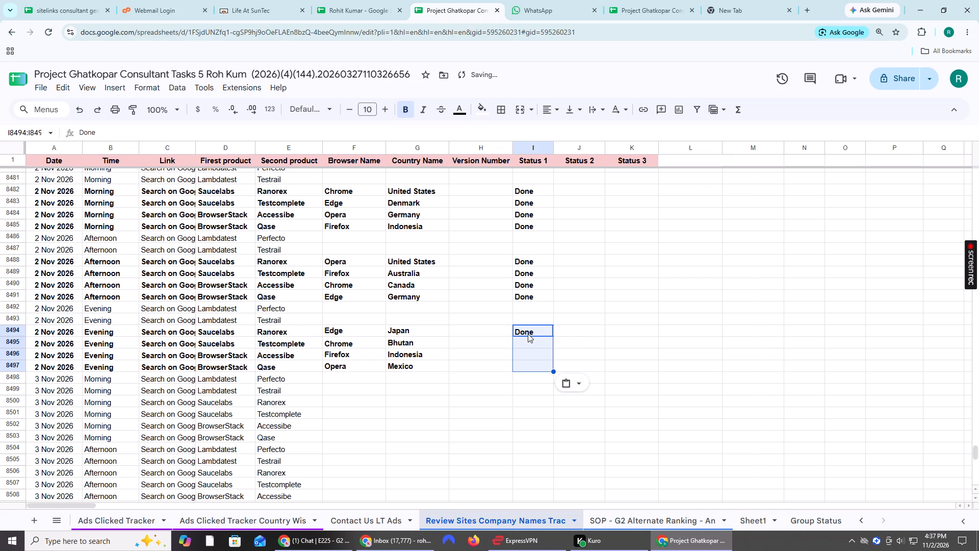
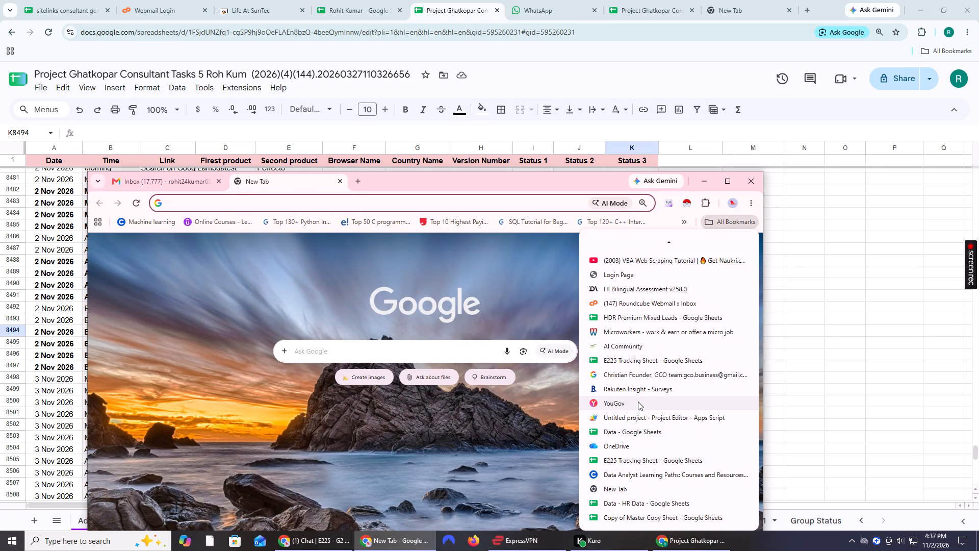
# Open the bookmarked Data - HR Data spreadsheet, with the inbox tab closed and the browser window maximized.
pyautogui.click(637, 506)
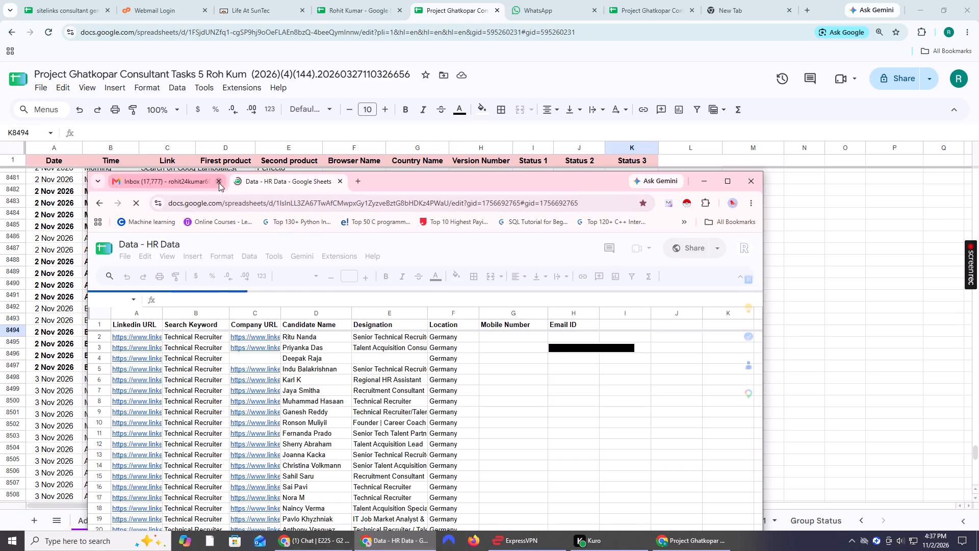
pyautogui.click(217, 181)
pyautogui.click(723, 180)
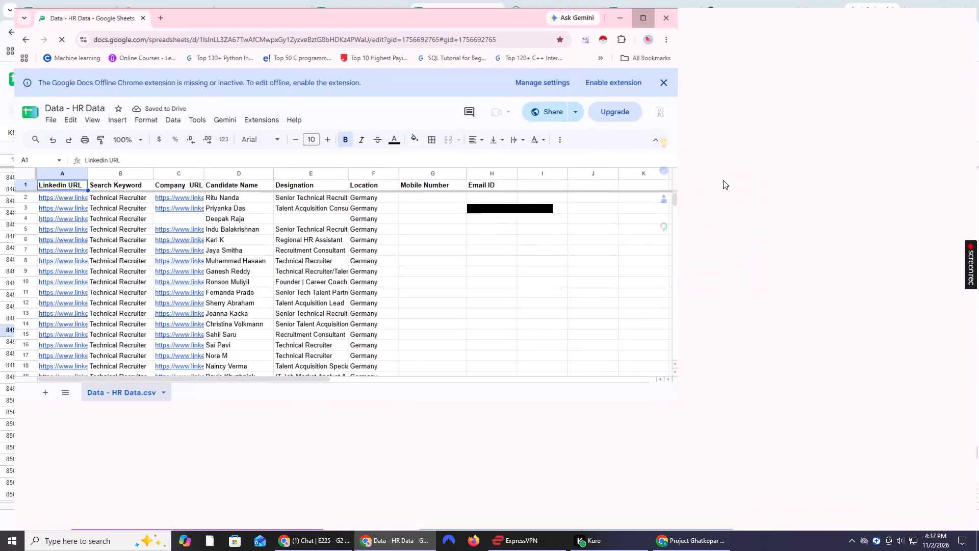
# Look through the recruiter rows of the HR Data sheet down to the Remote Hiring entries and select the whole data range.
pyautogui.scroll(-20, 462, 354)
pyautogui.scroll(-2, 462, 354)
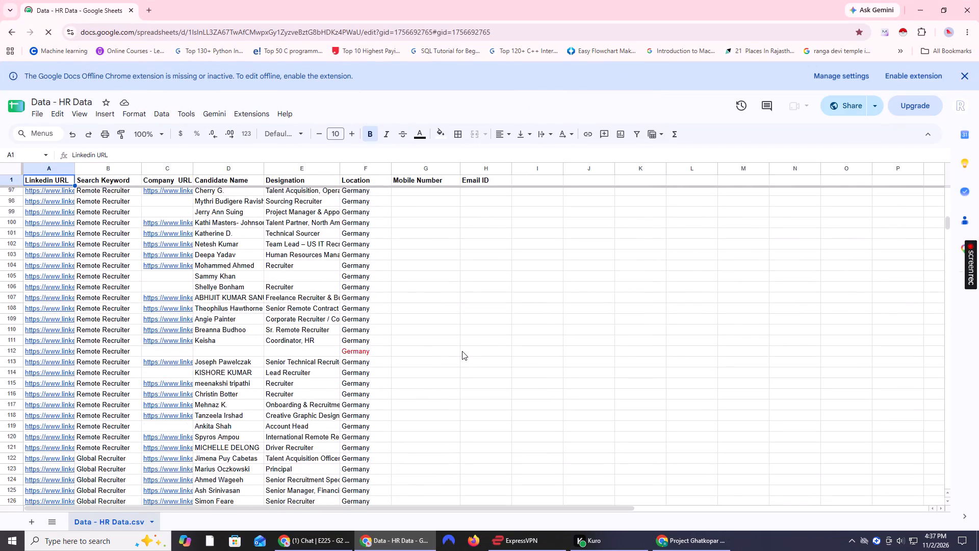
pyautogui.scroll(-20, 462, 351)
pyautogui.scroll(-11, 462, 351)
pyautogui.scroll(-20, 306, 393)
pyautogui.scroll(-20, 306, 393)
pyautogui.scroll(-10, 306, 393)
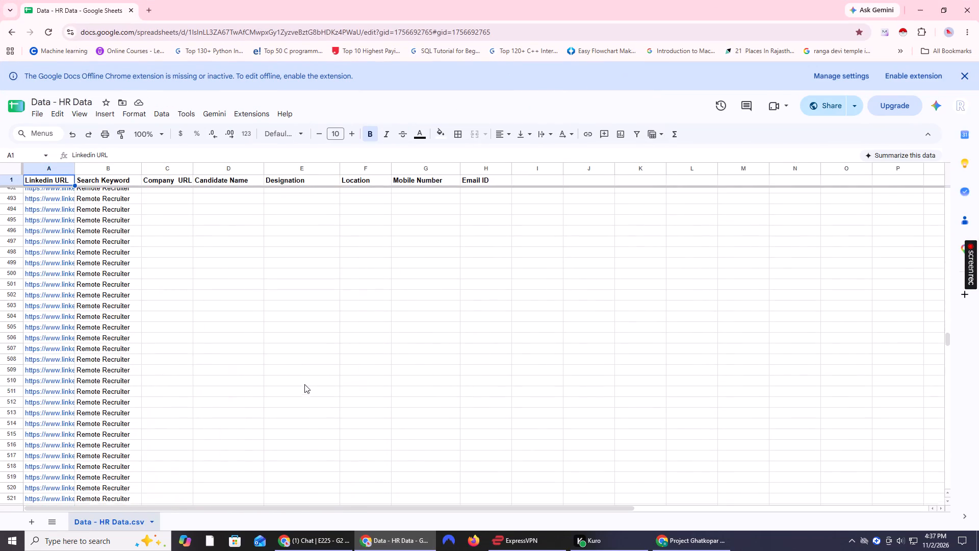
pyautogui.scroll(-17, 304, 384)
pyautogui.scroll(-20, 304, 385)
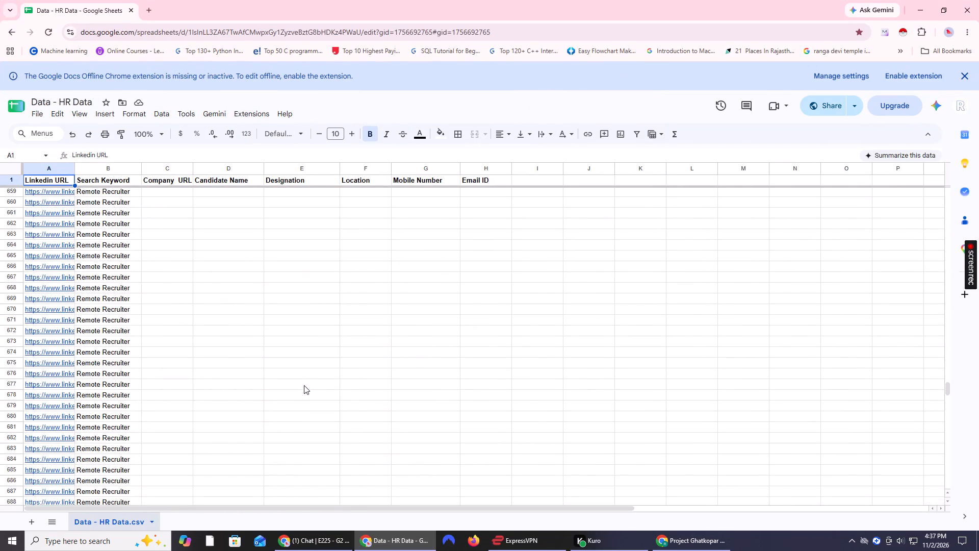
pyautogui.scroll(-13, 303, 386)
pyautogui.click(109, 220)
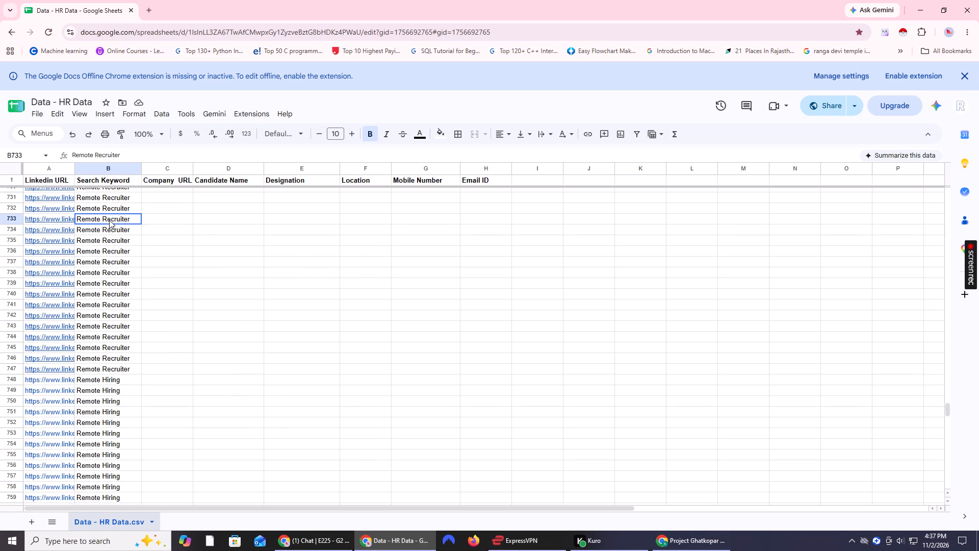
pyautogui.hotkey('ctrl', 'a')
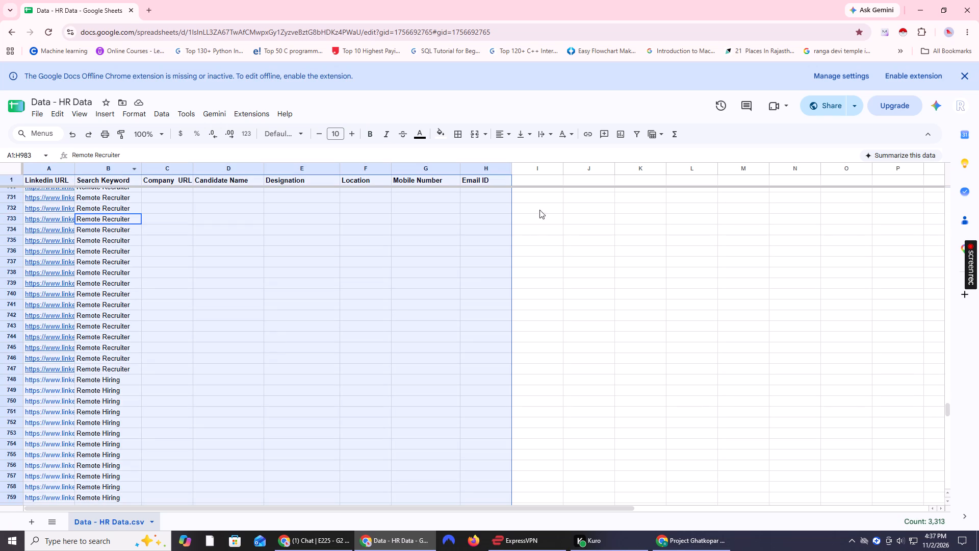
# Create a filter on the data table and limit the Search Keyword column to Remote Hiring.
pyautogui.click(636, 135)
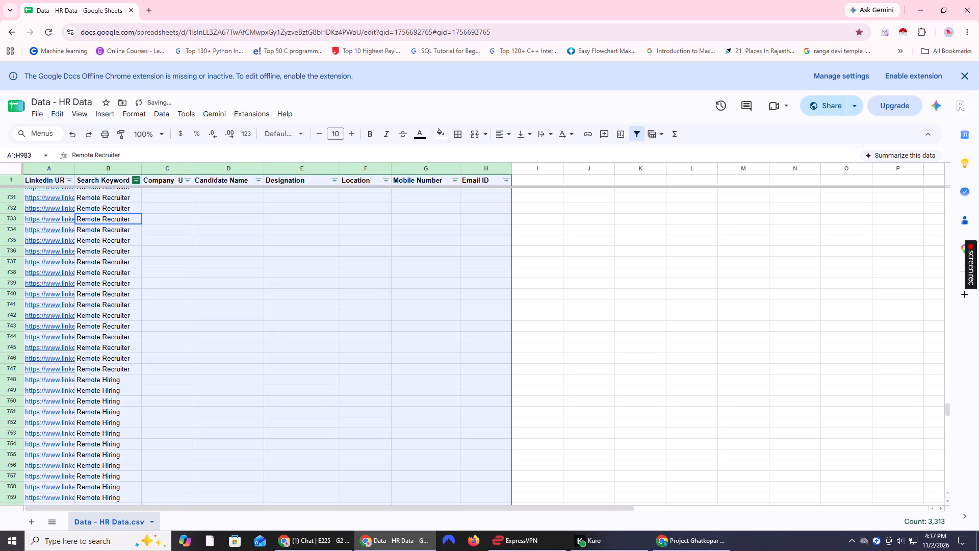
pyautogui.click(133, 181)
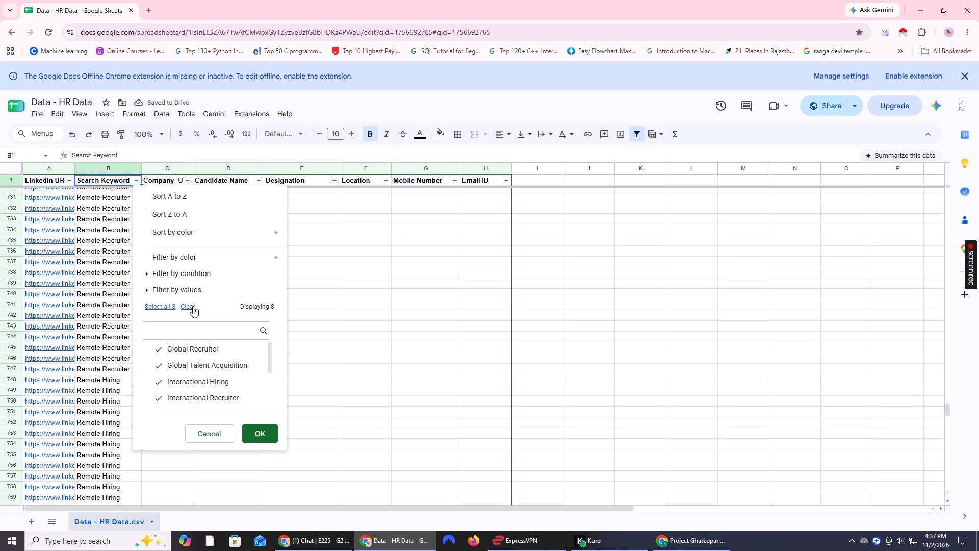
pyautogui.click(193, 306)
pyautogui.click(174, 326)
pyautogui.hotkey('shift', 'r')
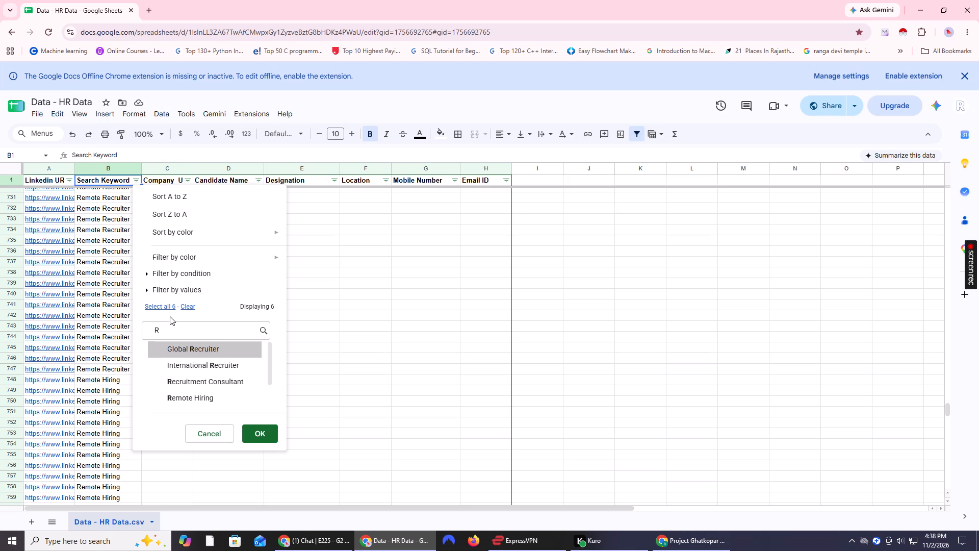
pyautogui.press('e')
pyautogui.press('m')
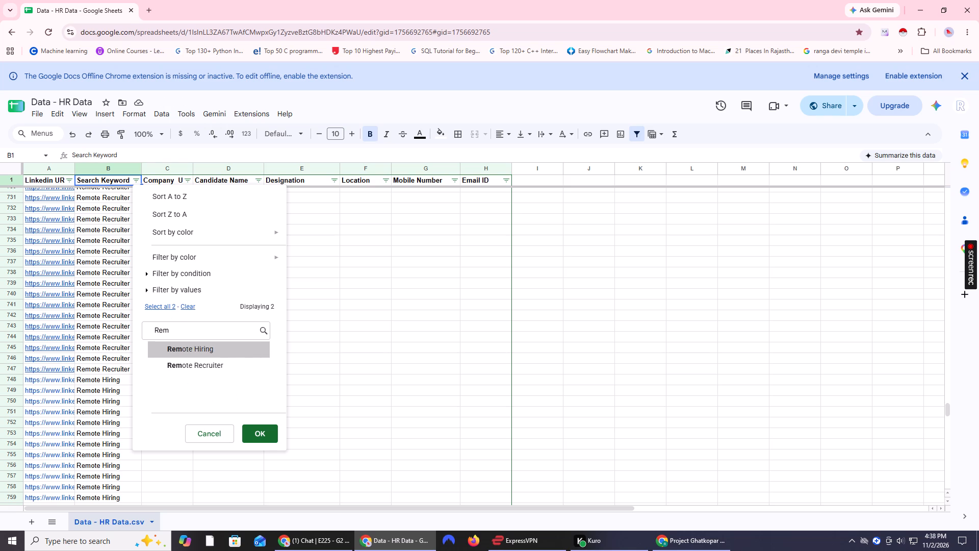
pyautogui.click(190, 354)
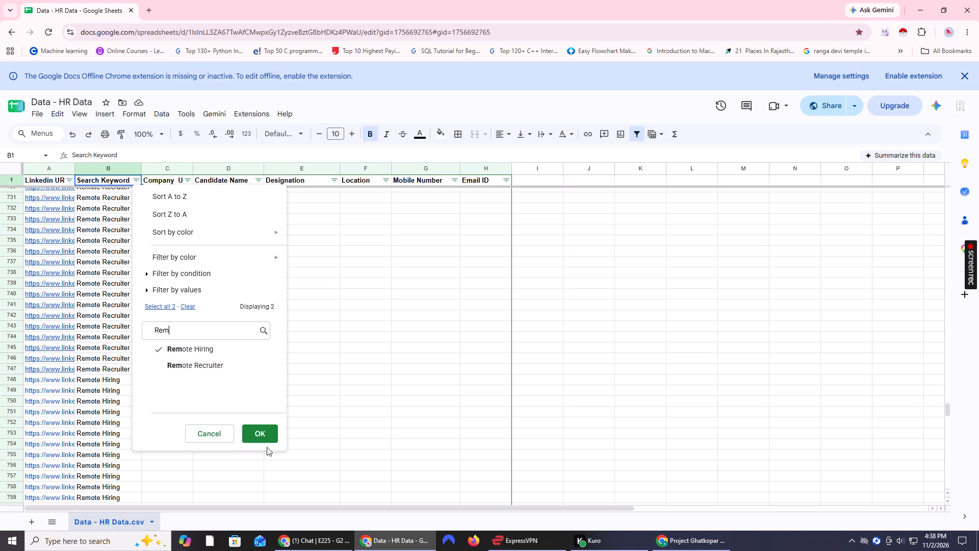
pyautogui.click(261, 437)
# Open the LinkedIn profile linked in row 748, the first of the filtered rows.
pyautogui.scroll(5, 213, 413)
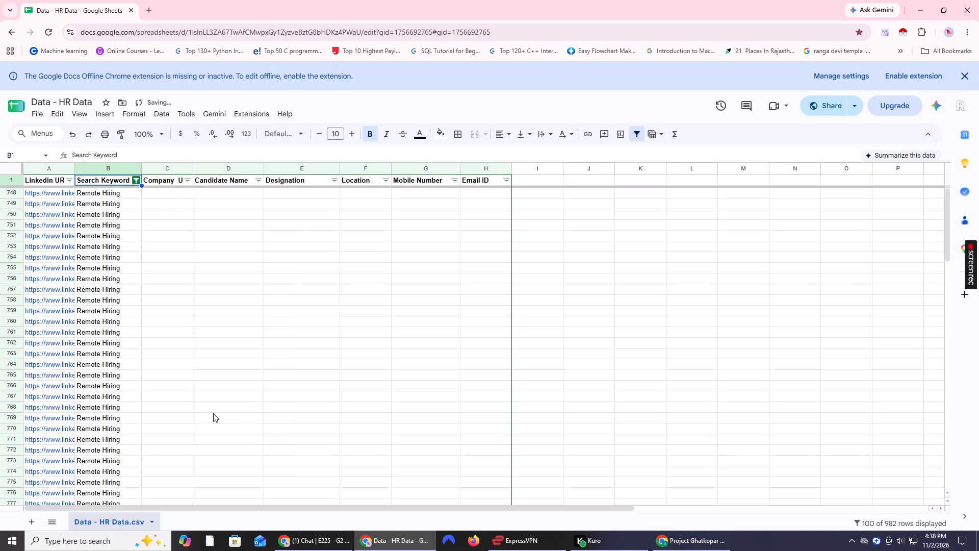
pyautogui.scroll(-20, 213, 413)
pyautogui.scroll(-4, 213, 413)
pyautogui.scroll(20, 211, 415)
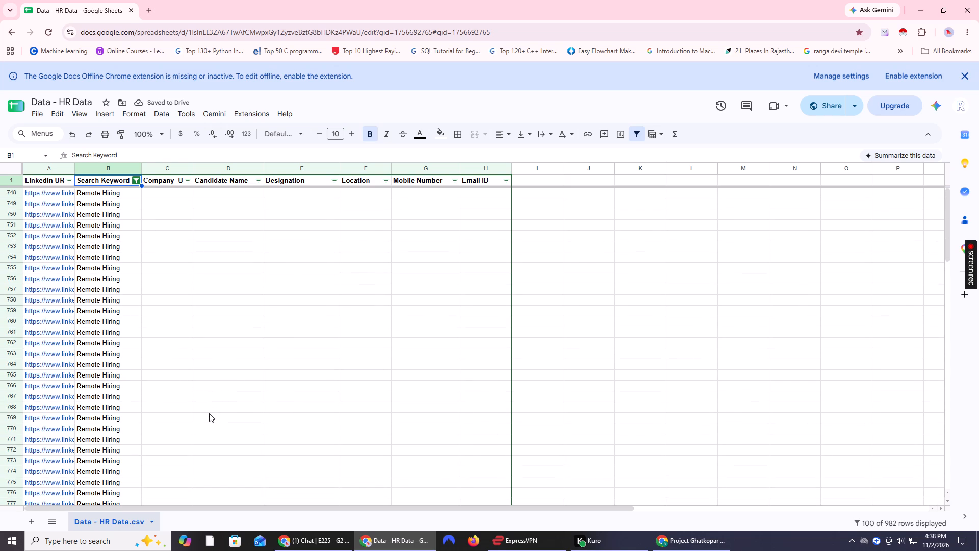
pyautogui.scroll(8, 209, 413)
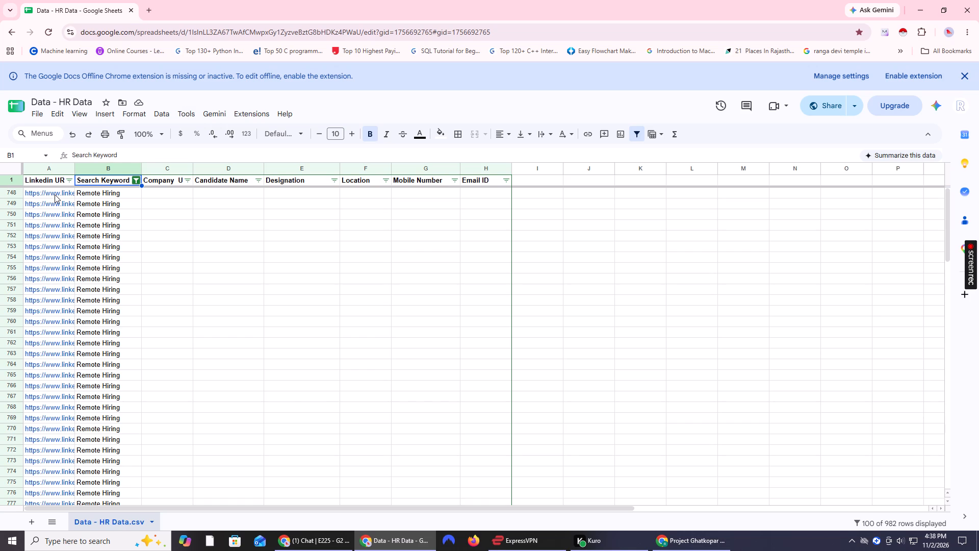
pyautogui.click(55, 194)
pyautogui.doubleClick(55, 194)
pyautogui.rightClick(55, 194)
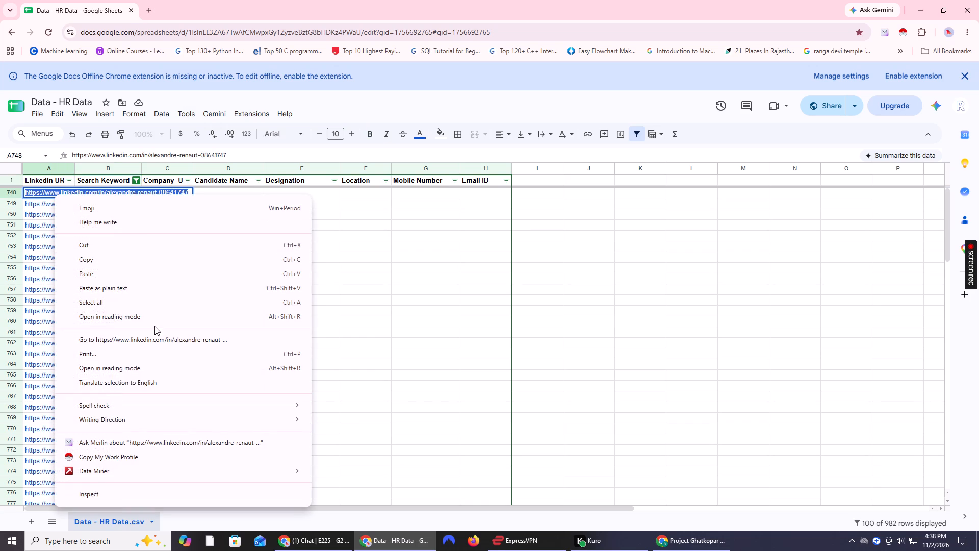
pyautogui.click(157, 339)
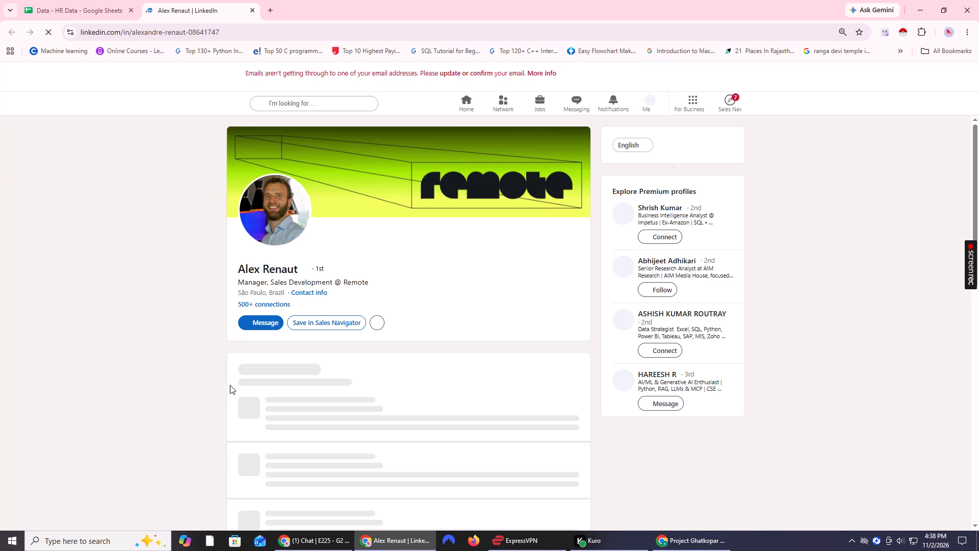
# Copy the candidate's name from the LinkedIn profile into the Candidate Name cell of row 748.
pyautogui.moveTo(232, 269); pyautogui.dragTo(298, 264)
pyautogui.hotkey('ctrl', 'c')
pyautogui.click(147, 194)
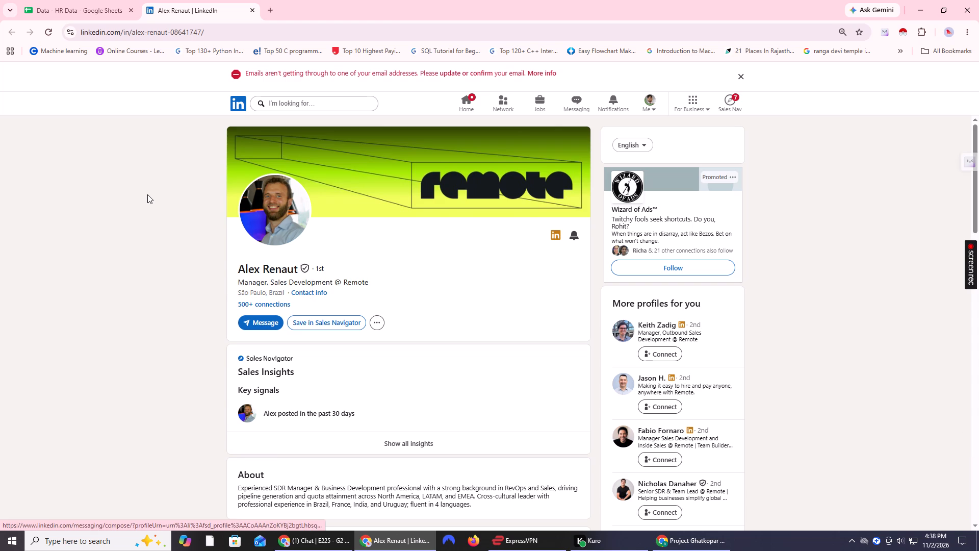
pyautogui.click(82, 0)
pyautogui.click(174, 260)
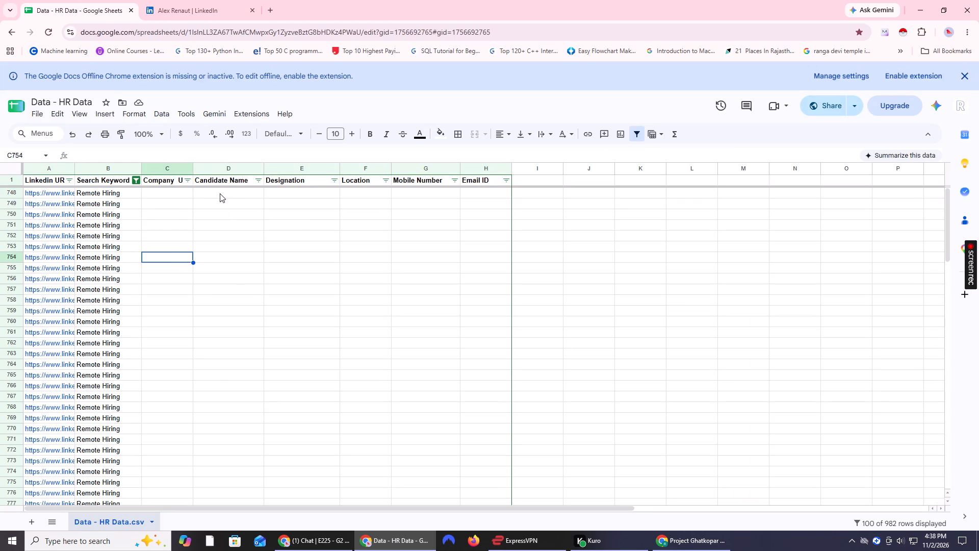
pyautogui.doubleClick(220, 193)
pyautogui.hotkey('ctrl', 'v')
pyautogui.press('Return')
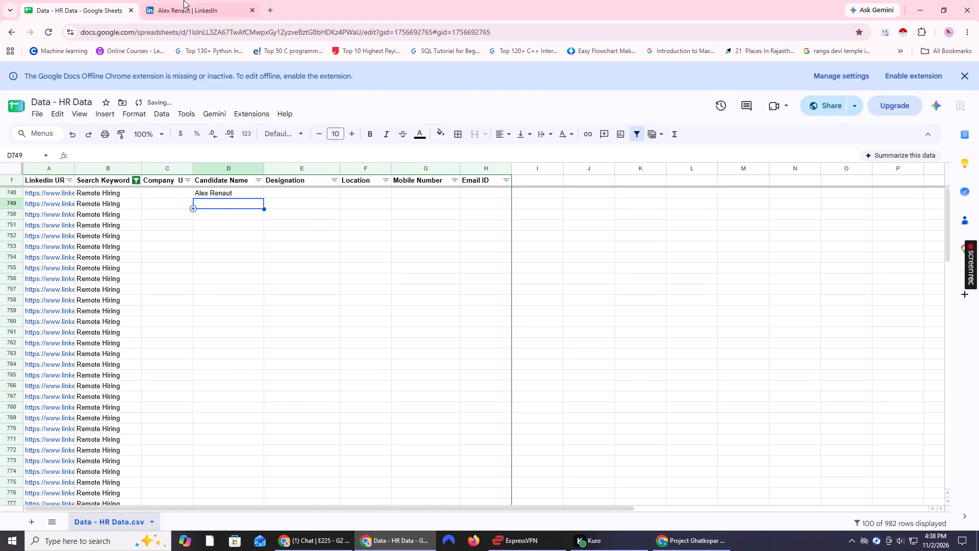
# Copy the country Brazil from the LinkedIn profile into the Location cell of row 748.
pyautogui.click(193, 0)
pyautogui.moveTo(286, 291); pyautogui.dragTo(285, 291)
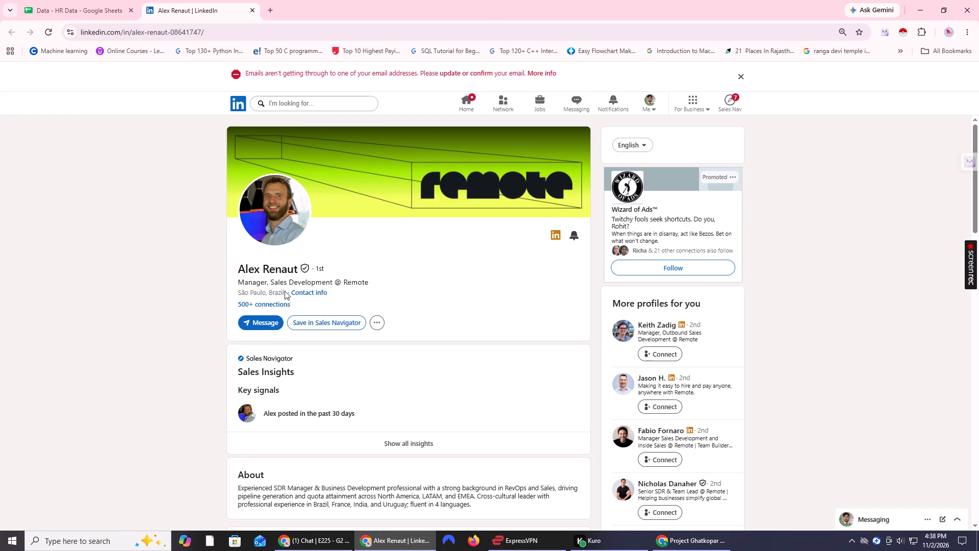
pyautogui.moveTo(285, 291); pyautogui.dragTo(270, 292)
pyautogui.hotkey('ctrl', 'c')
pyautogui.click(69, 0)
pyautogui.doubleClick(362, 189)
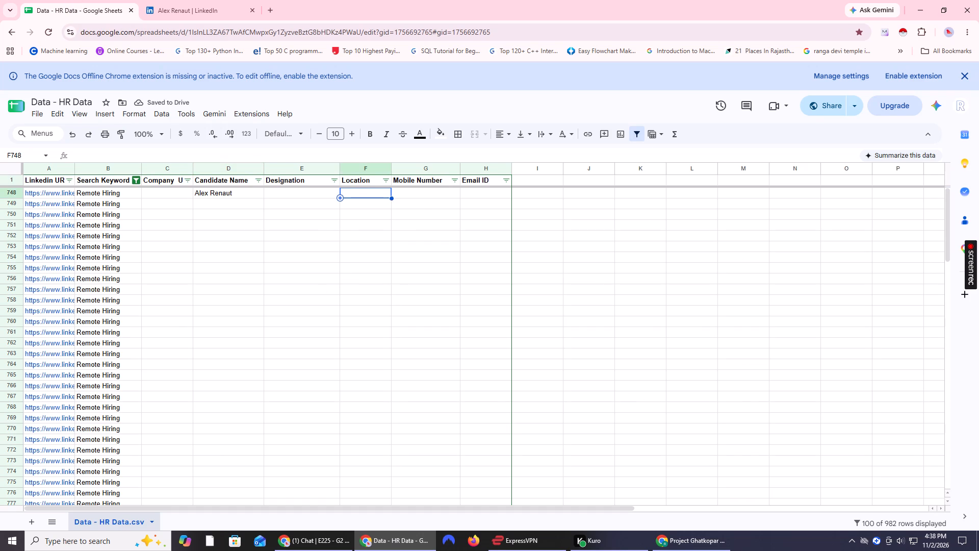
pyautogui.hotkey('ctrl', 'v')
pyautogui.click(350, 217)
# Copy "Manager, Sales Development" from the current role into row 748's Designation cell without the trailing dash, and open the Remote company page.
pyautogui.click(169, 0)
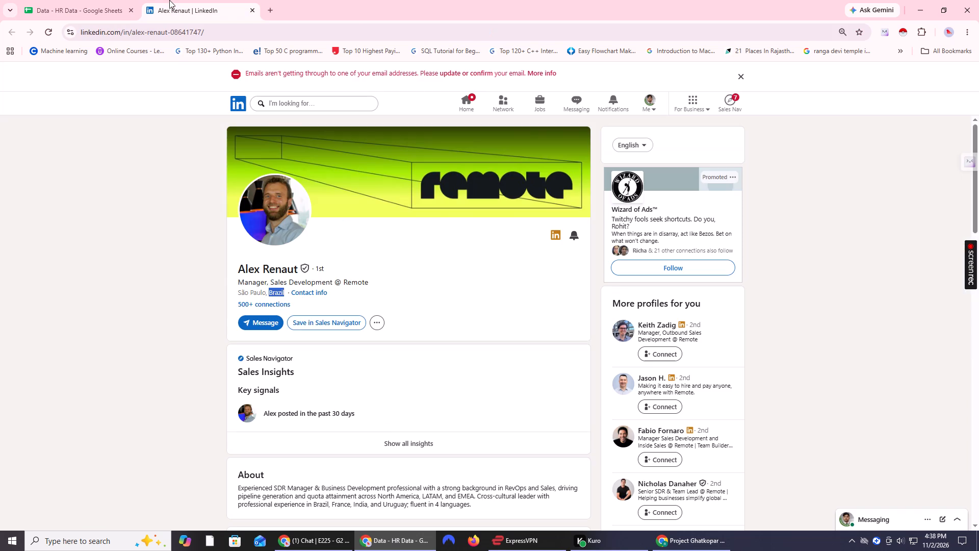
pyautogui.click(176, 305)
pyautogui.scroll(-4, 281, 381)
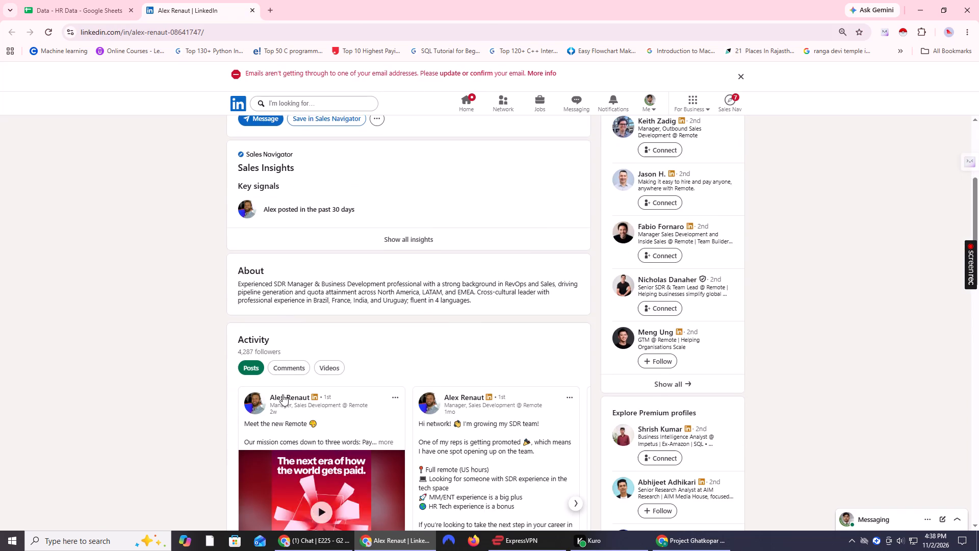
pyautogui.scroll(-9, 298, 381)
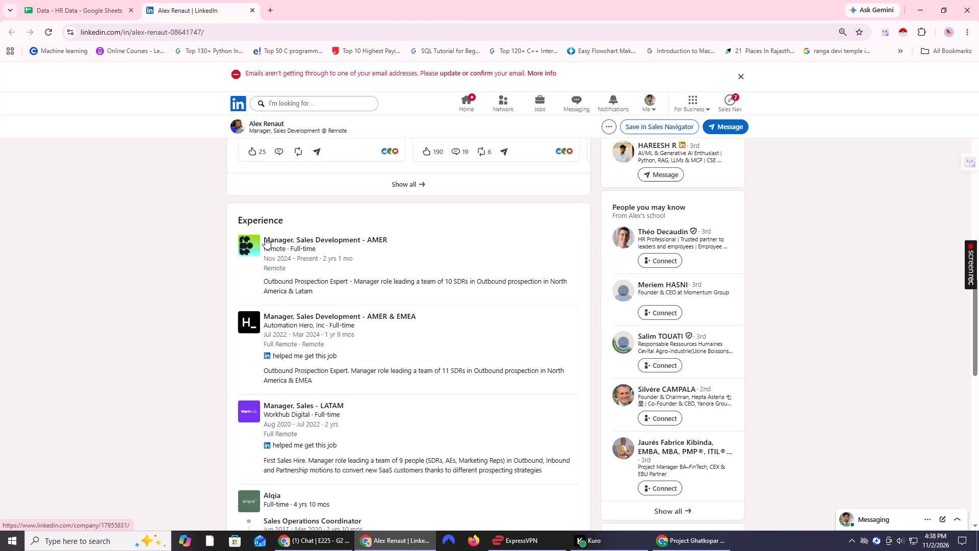
pyautogui.moveTo(264, 238); pyautogui.dragTo(289, 238)
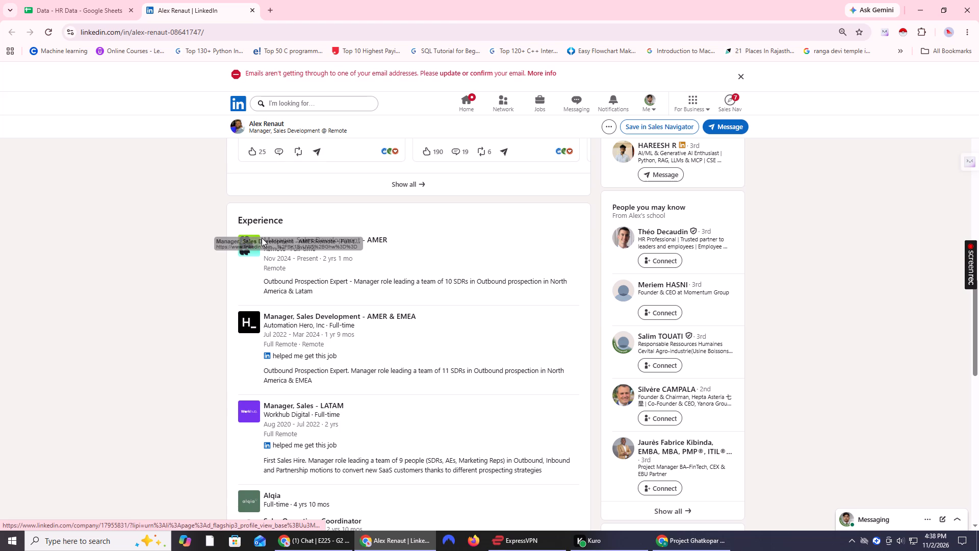
pyautogui.moveTo(262, 238); pyautogui.dragTo(364, 240)
pyautogui.hotkey('ctrl', 'c')
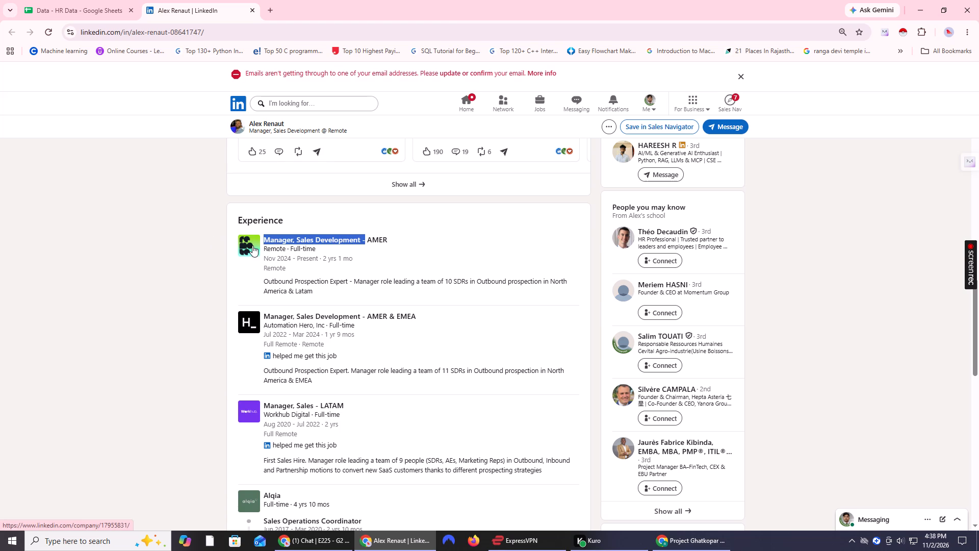
pyautogui.keyDown('ctrl'); pyautogui.click(252, 245); pyautogui.keyUp('ctrl')
pyautogui.click(107, 0)
pyautogui.doubleClick(278, 194)
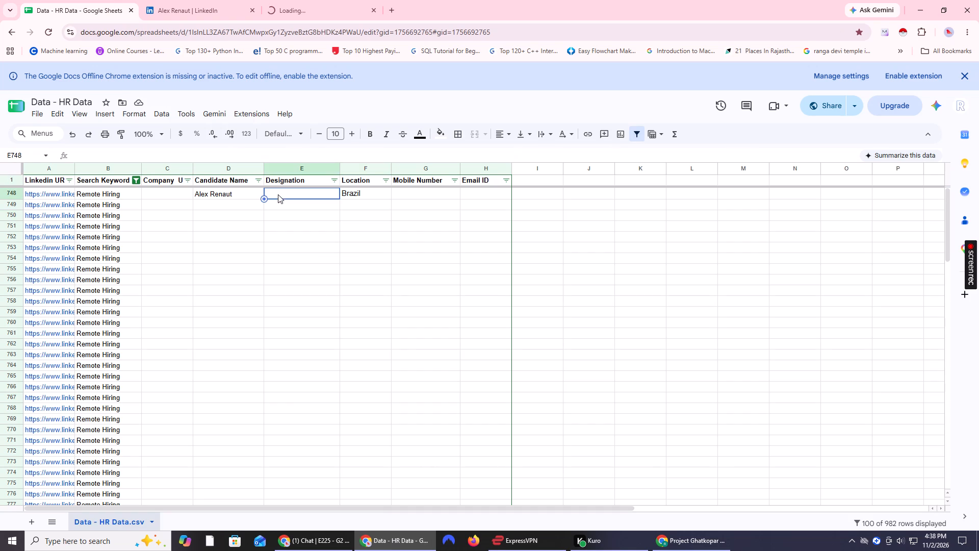
pyautogui.hotkey('ctrl', 'v')
pyautogui.press('BackSpace')
pyautogui.press('Return')
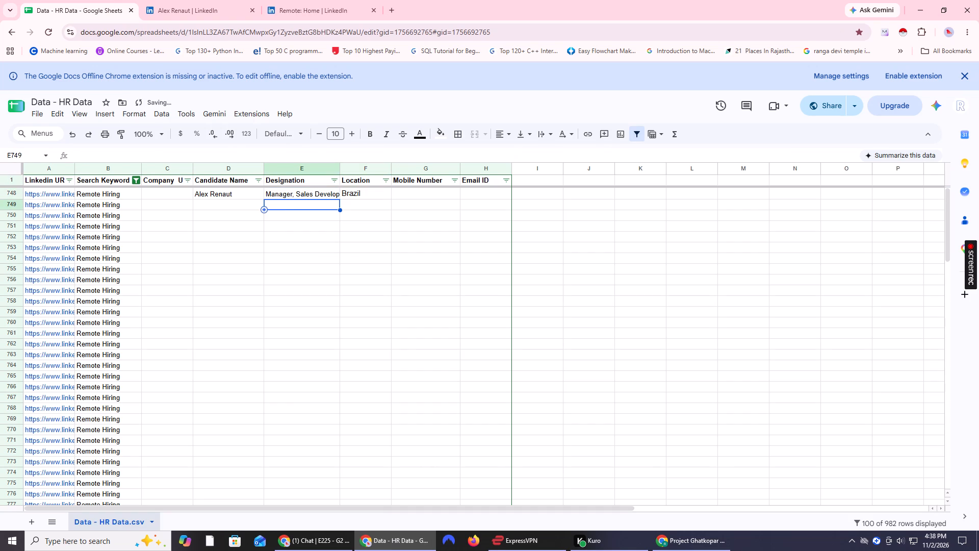
pyautogui.click(304, 246)
pyautogui.click(266, 0)
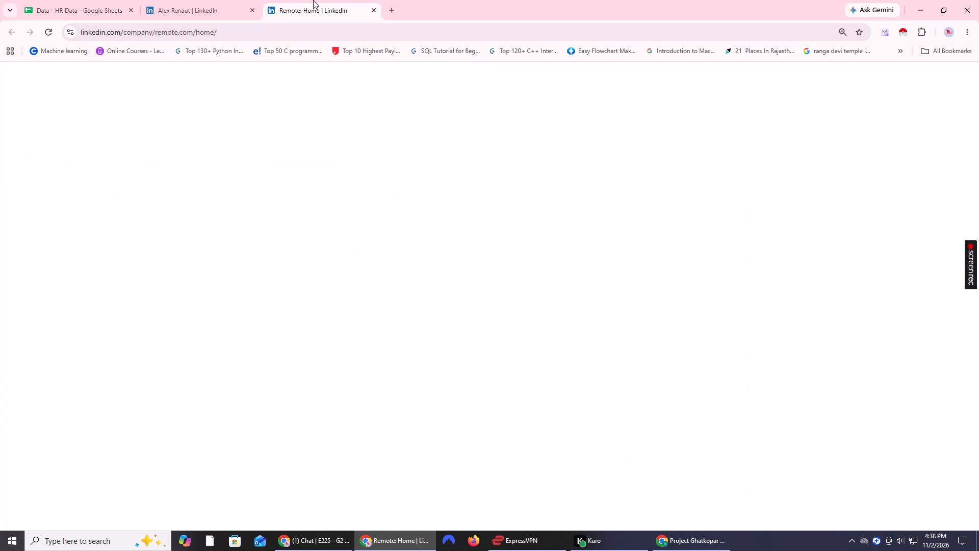
pyautogui.click(313, 0)
pyautogui.click(270, 38)
pyautogui.hotkey('ctrl', 'c')
pyautogui.click(47, 0)
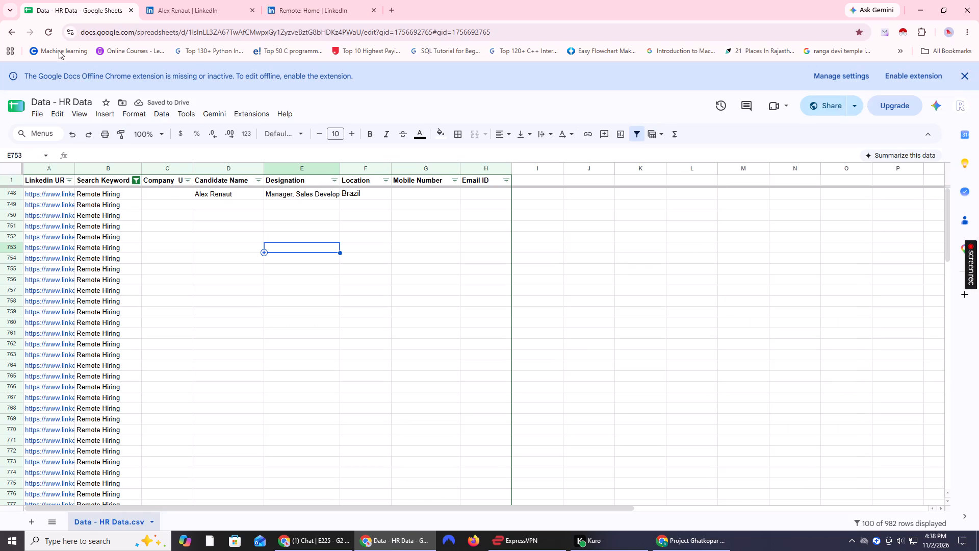
pyautogui.tripleClick(168, 190)
pyautogui.hotkey('ctrl', 'v')
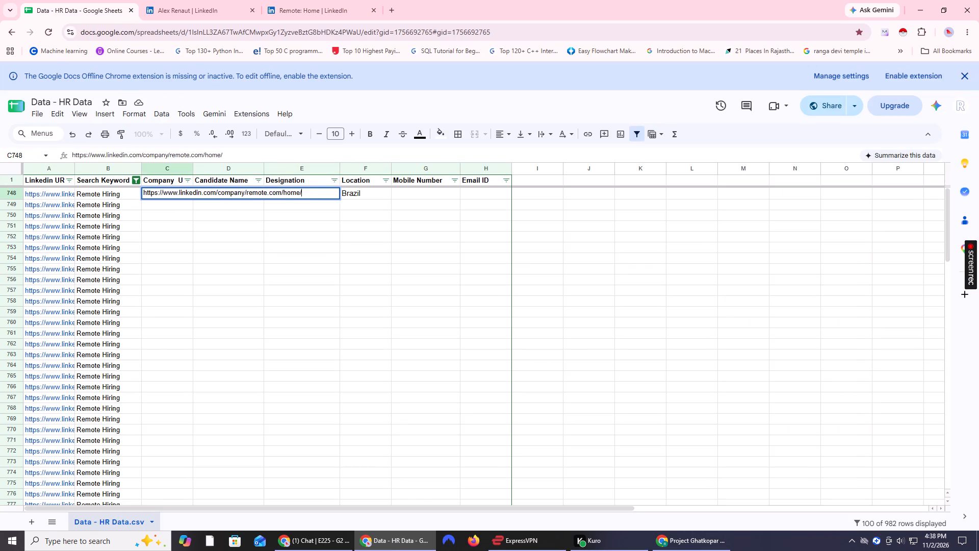
pyautogui.press('Return')
# Open the LinkedIn profile linked in row 749 and close the previous candidate's profile and company pages.
pyautogui.doubleClick(60, 209)
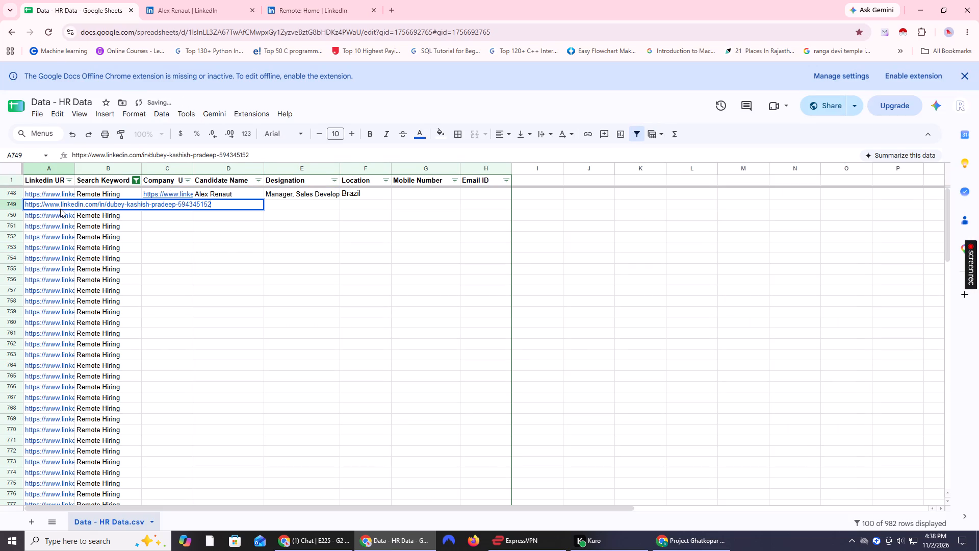
pyautogui.tripleClick(60, 205)
pyautogui.rightClick(60, 205)
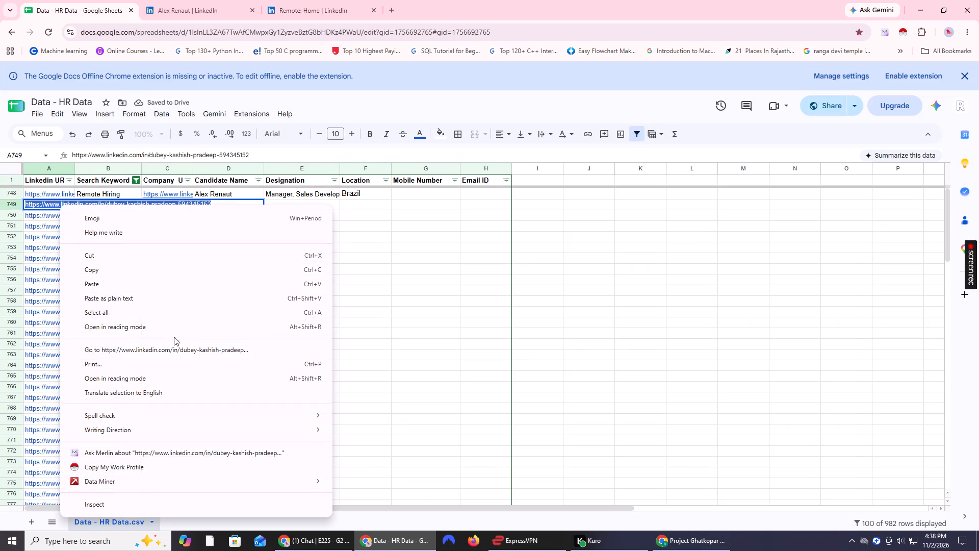
pyautogui.click(172, 351)
pyautogui.click(371, 9)
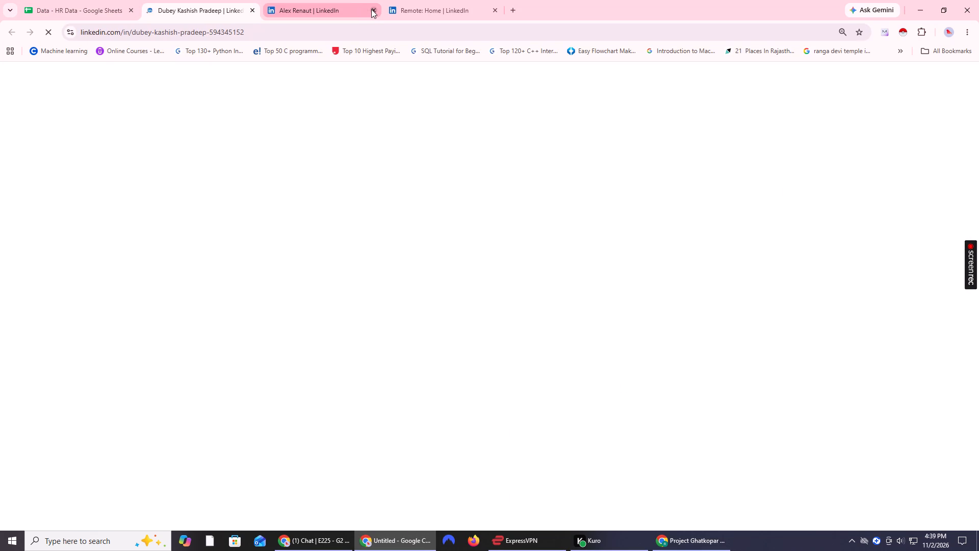
pyautogui.click(371, 10)
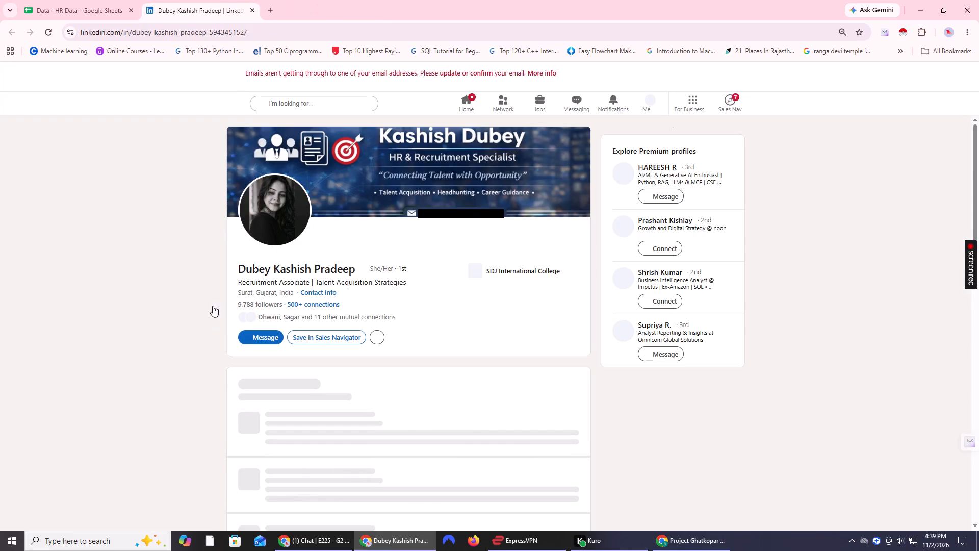
# Copy the candidate's name from the LinkedIn profile into the Candidate Name cell of row 749.
pyautogui.moveTo(233, 271); pyautogui.dragTo(355, 268)
pyautogui.hotkey('ctrl', 'c')
pyautogui.click(86, 232)
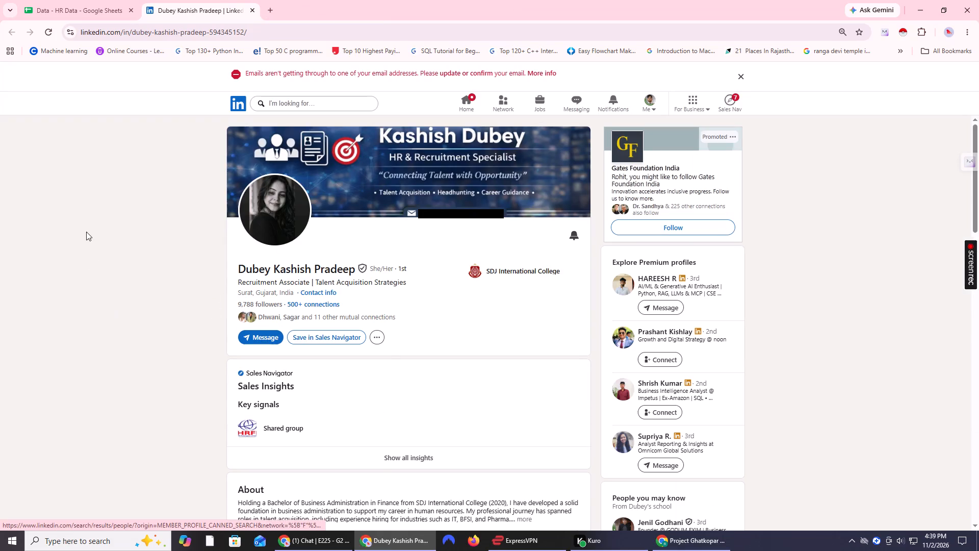
pyautogui.click(54, 0)
pyautogui.click(240, 256)
pyautogui.doubleClick(225, 207)
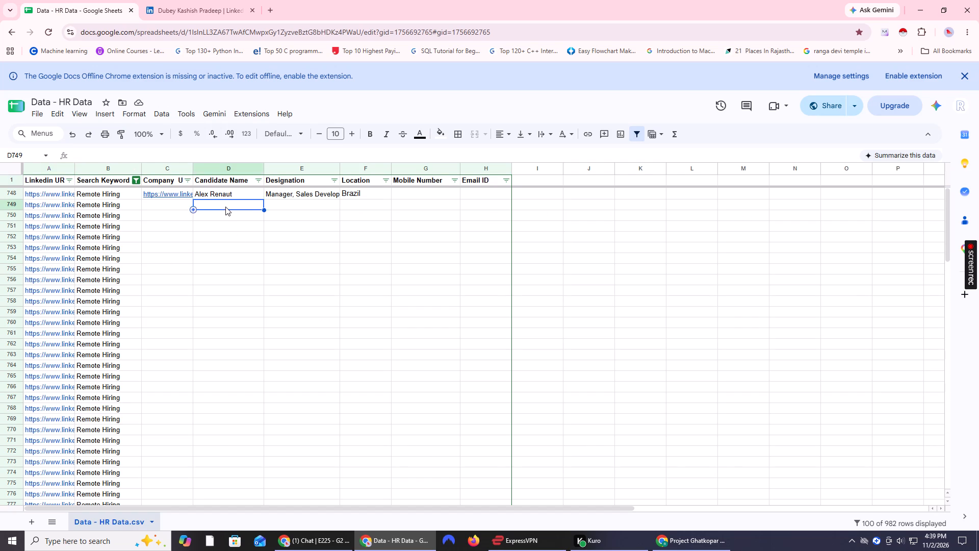
pyautogui.hotkey('ctrl', 'v')
pyautogui.press('Return')
# Check the candidate's location on the LinkedIn profile and enter India in the Location cell of row 749.
pyautogui.click(209, 0)
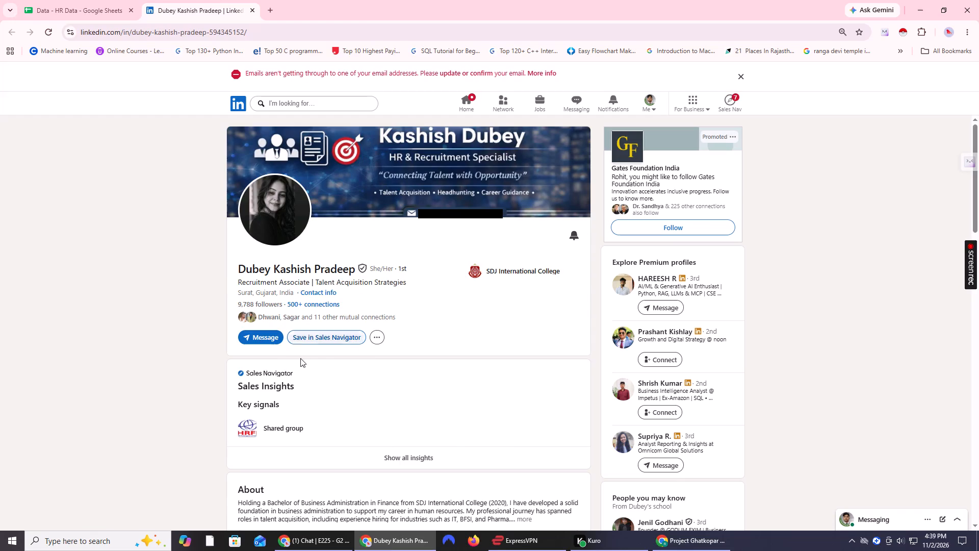
pyautogui.click(51, 0)
pyautogui.click(353, 203)
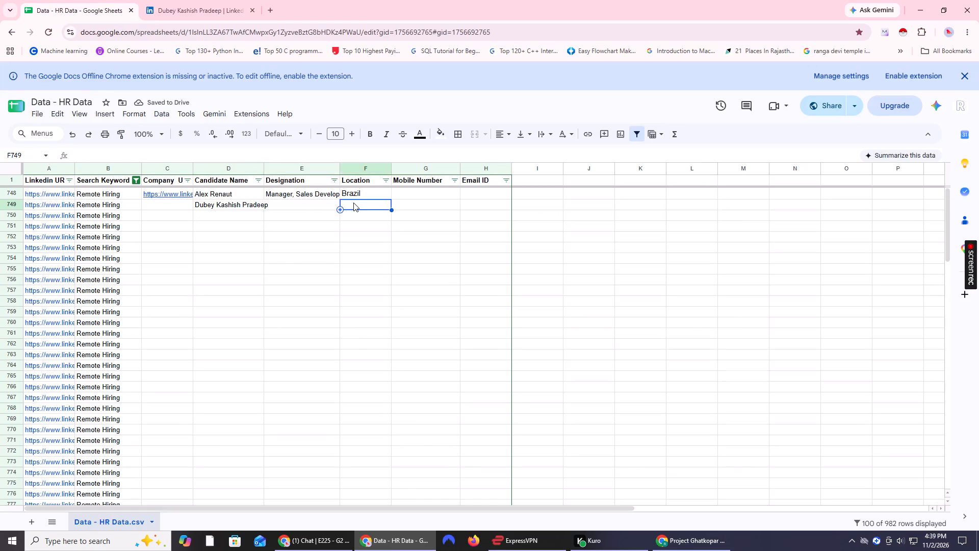
pyautogui.write('India')
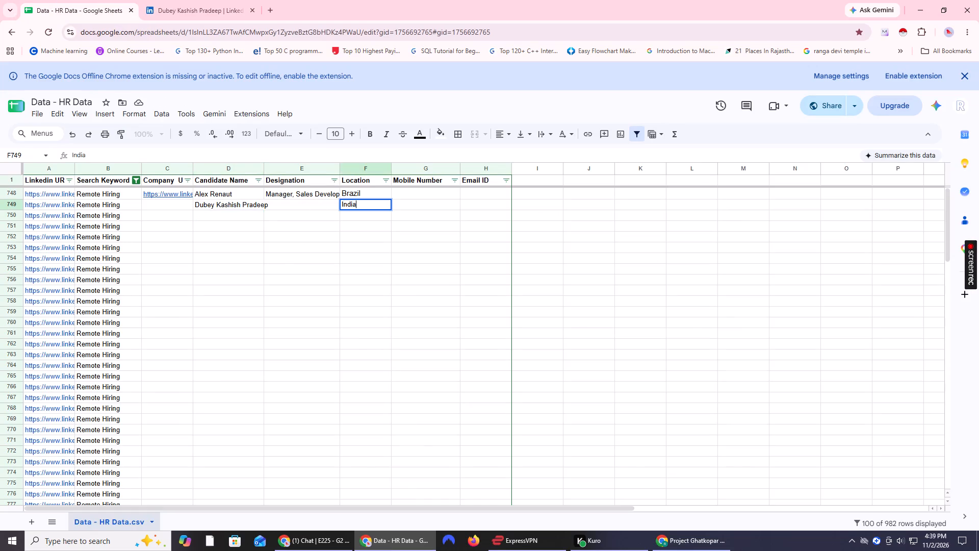
pyautogui.press('Return')
# Open the upGrad company page from the profile's experience and copy "Recruitment Associate" into the Designation cell of row 749.
pyautogui.click(199, 0)
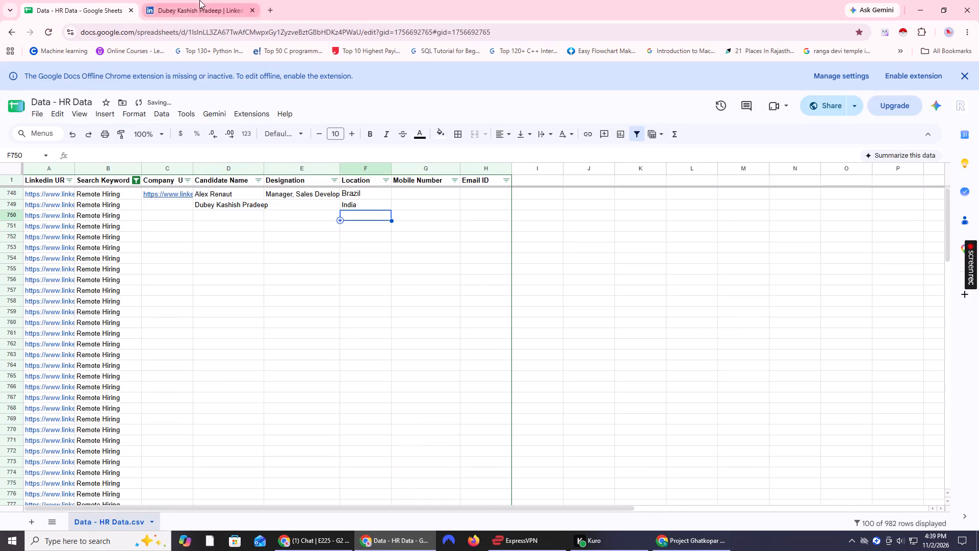
pyautogui.scroll(-14, 364, 362)
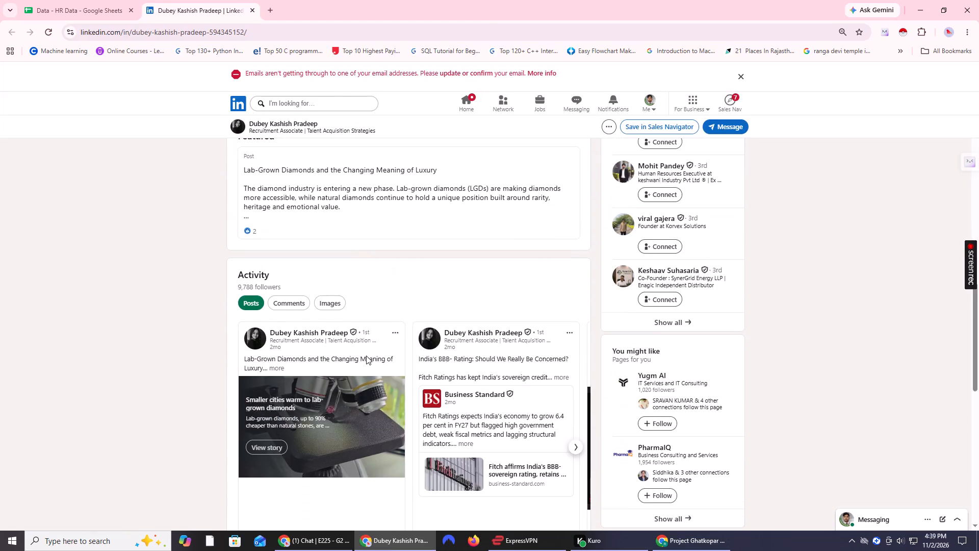
pyautogui.scroll(-2, 366, 356)
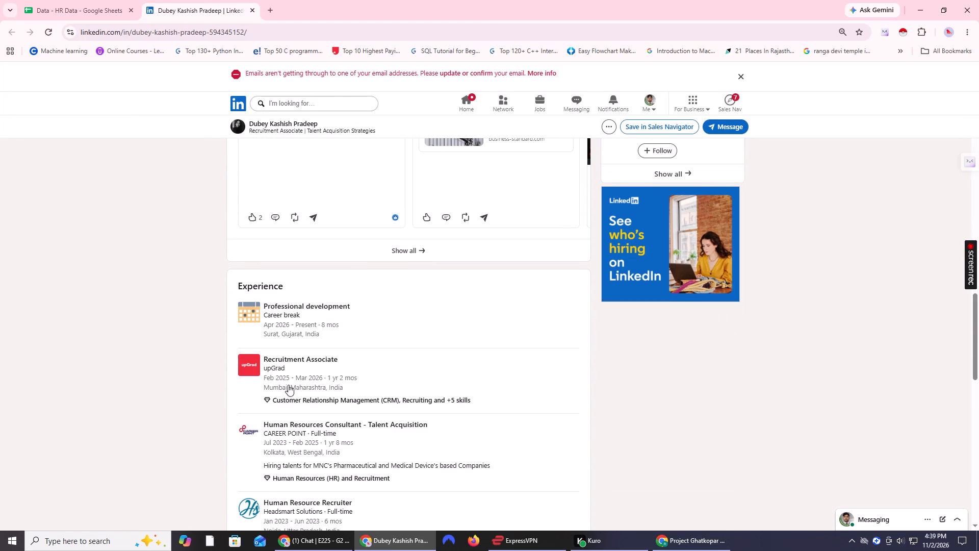
pyautogui.keyDown('ctrl'); pyautogui.click(256, 364); pyautogui.keyUp('ctrl')
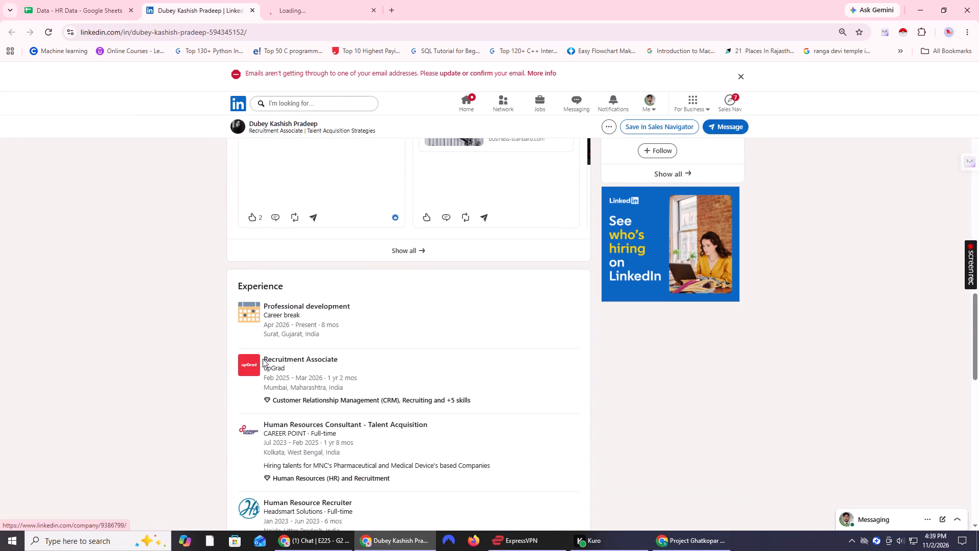
pyautogui.moveTo(261, 358); pyautogui.dragTo(356, 355)
pyautogui.hotkey('ctrl', 'c')
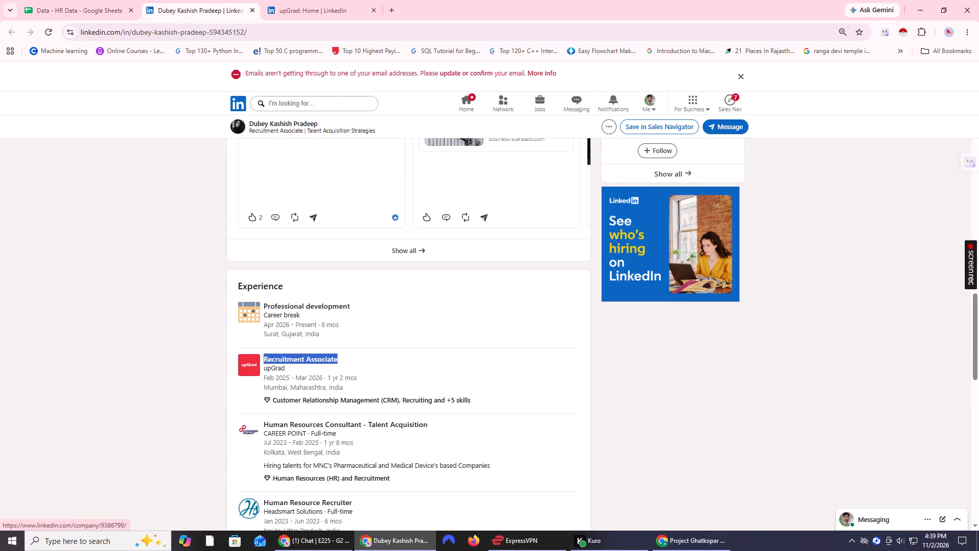
pyautogui.click(72, 0)
pyautogui.doubleClick(285, 206)
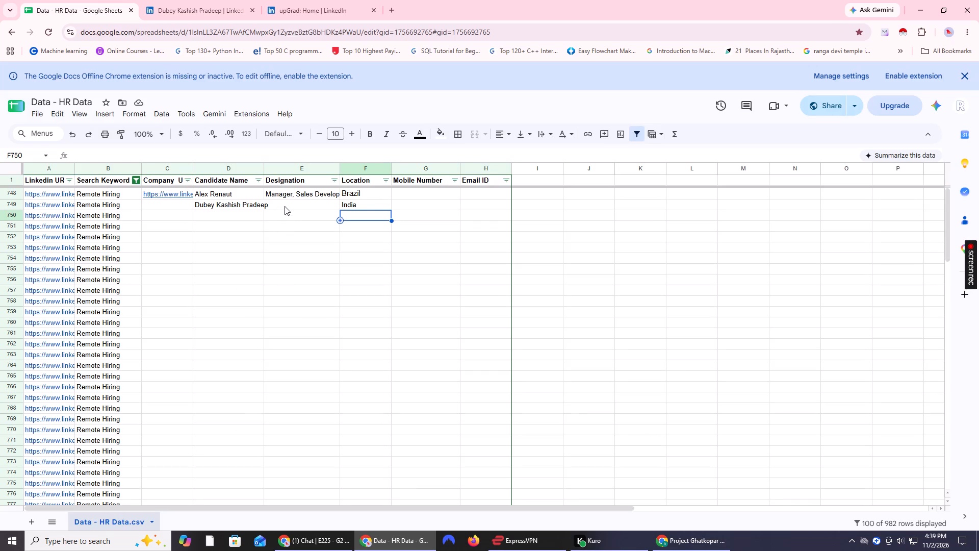
pyautogui.hotkey('ctrl', 'v')
pyautogui.press('Return')
# Copy the upGrad company page's address, linkedin.com/company/ueducation/home/, into the Company URL cell of row 749.
pyautogui.click(286, 0)
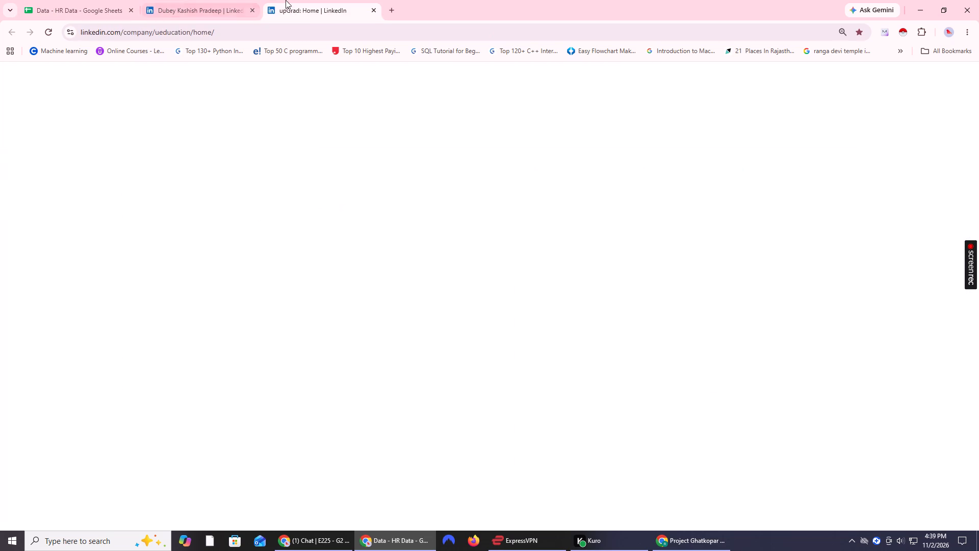
pyautogui.click(295, 33)
pyautogui.hotkey('ctrl', 'c')
pyautogui.click(93, 0)
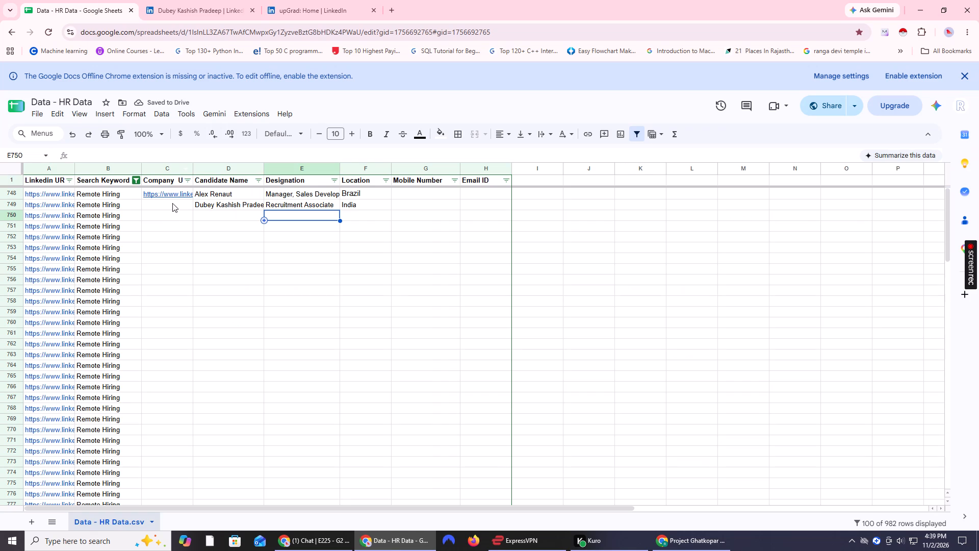
pyautogui.click(165, 206)
pyautogui.hotkey('ctrl', 'v')
pyautogui.click(161, 215)
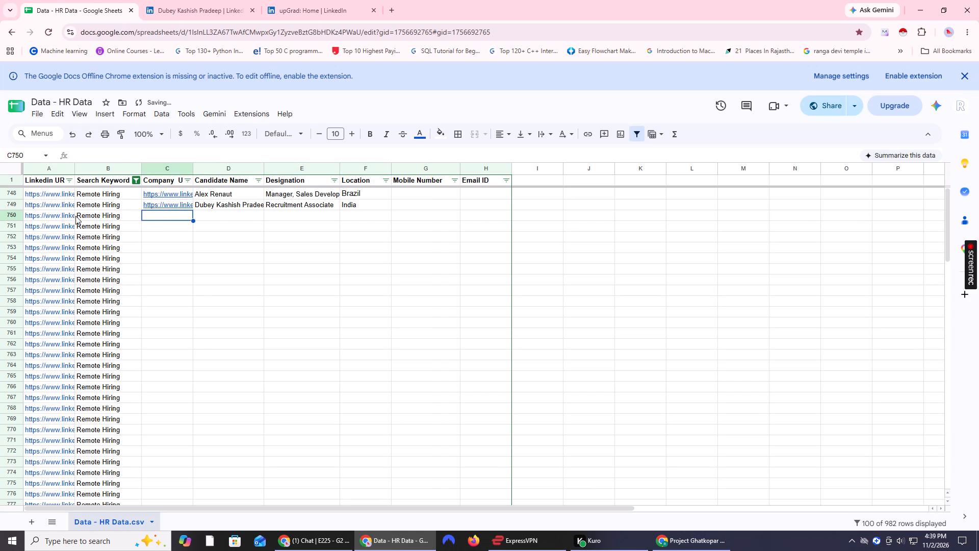
# Open the LinkedIn profile linked in row 750 and close the previous candidate's profile and the upGrad page.
pyautogui.doubleClick(34, 215)
pyautogui.rightClick(34, 215)
pyautogui.tripleClick(34, 215)
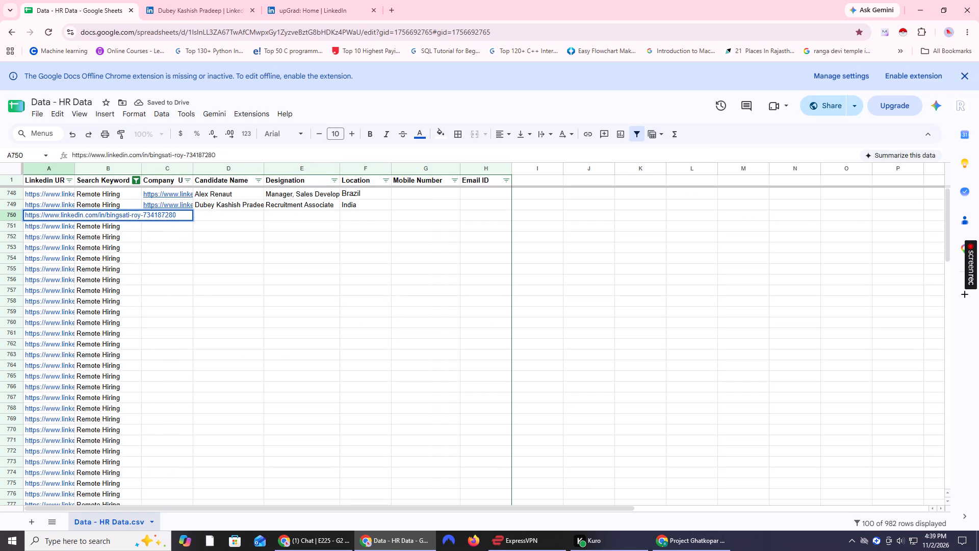
pyautogui.rightClick(35, 215)
pyautogui.click(171, 363)
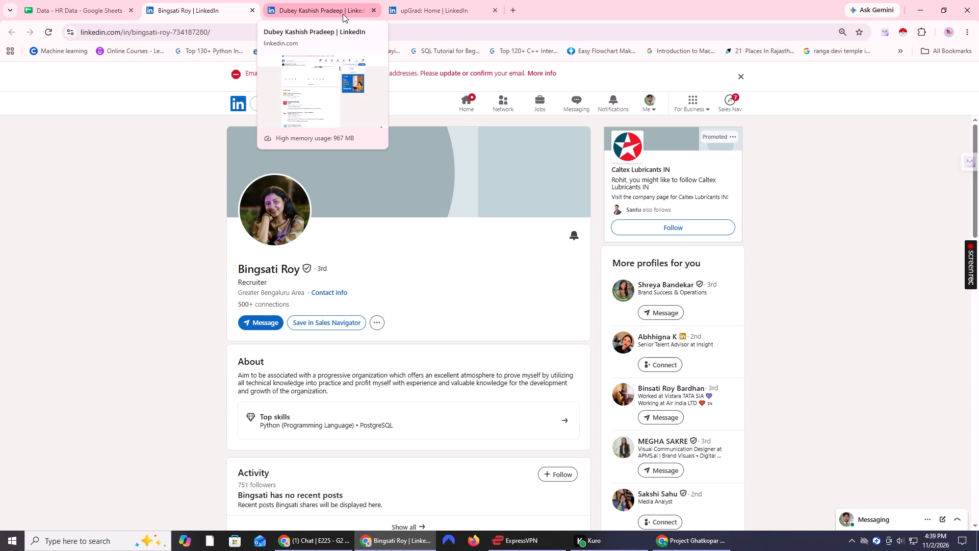
pyautogui.click(377, 11)
pyautogui.click(369, 11)
pyautogui.click(371, 10)
pyautogui.click(372, 10)
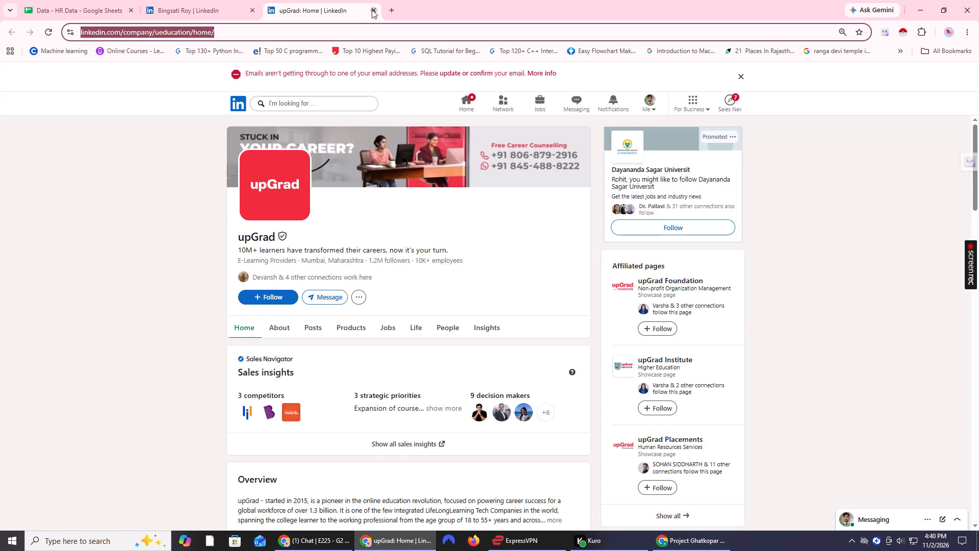
# Copy the candidate's name from the LinkedIn profile into the Candidate Name cell of row 750.
pyautogui.click(194, 0)
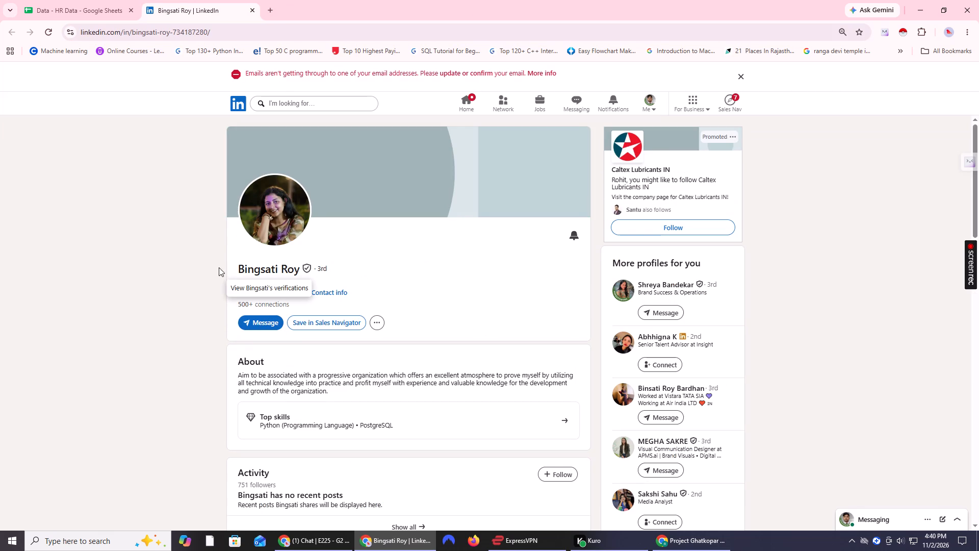
pyautogui.moveTo(219, 267); pyautogui.dragTo(301, 270)
pyautogui.hotkey('ctrl', 'c')
pyautogui.click(134, 262)
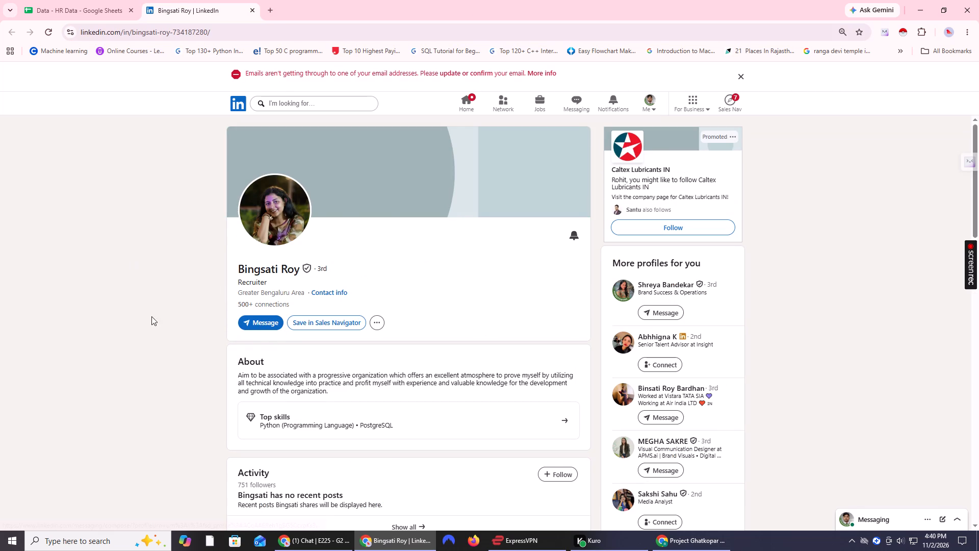
pyautogui.click(44, 0)
pyautogui.doubleClick(214, 212)
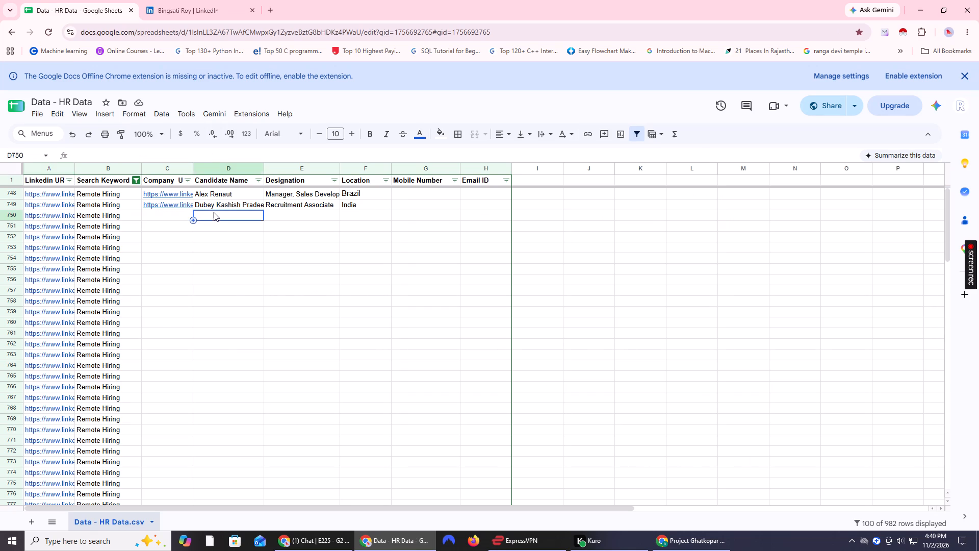
pyautogui.hotkey('ctrl', 'v')
pyautogui.press('Return')
pyautogui.click(212, 328)
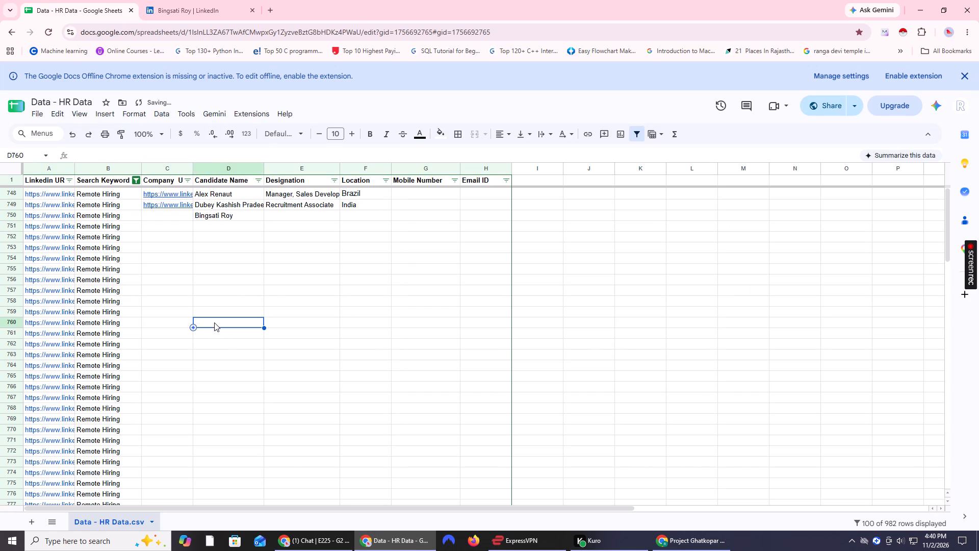
# Look through the row 750 candidate's profile and open the ANSR company page from the most recent experience entry.
pyautogui.click(204, 0)
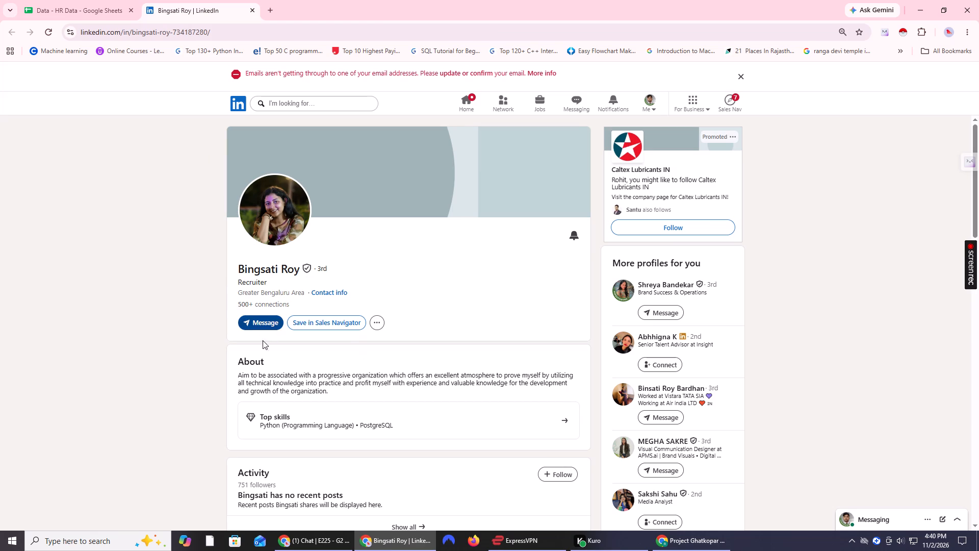
pyautogui.scroll(-9, 248, 368)
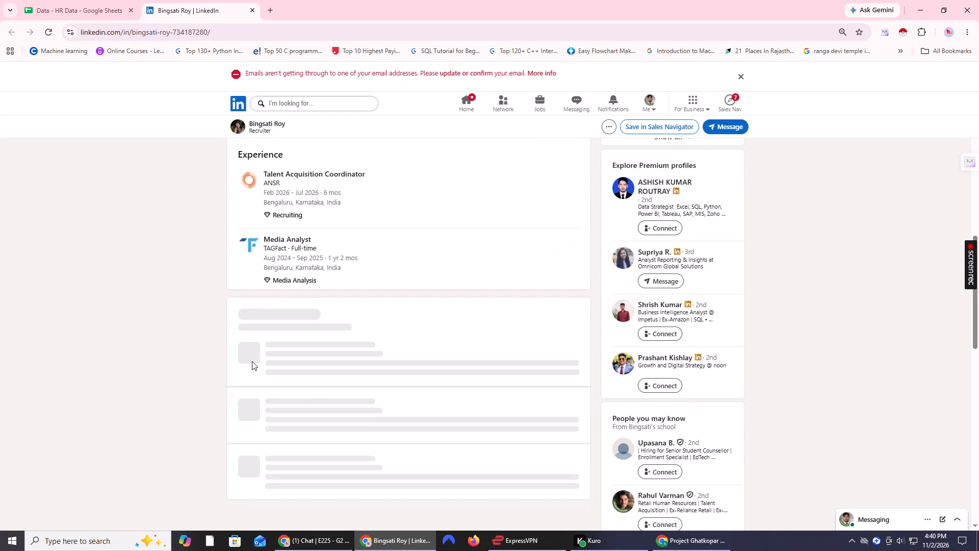
pyautogui.scroll(-7, 252, 361)
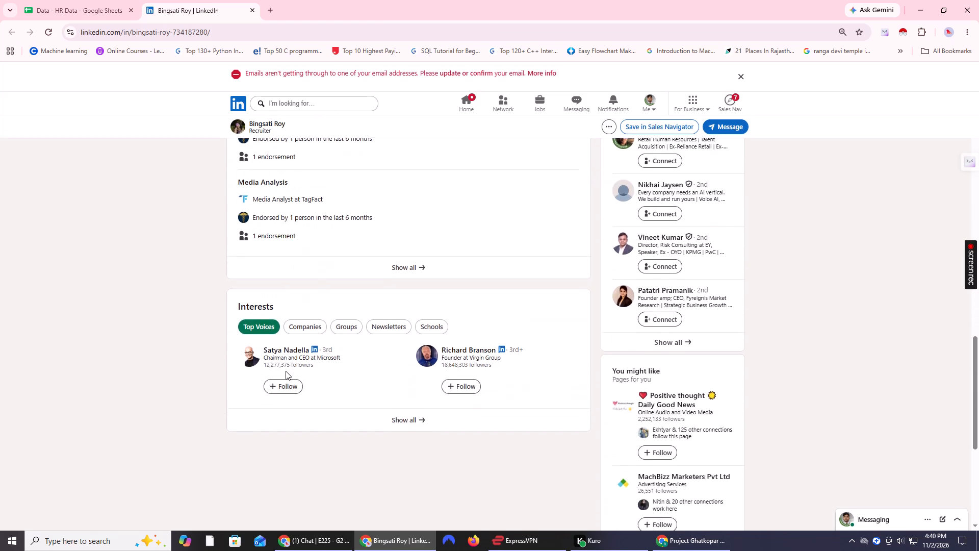
pyautogui.scroll(10, 286, 371)
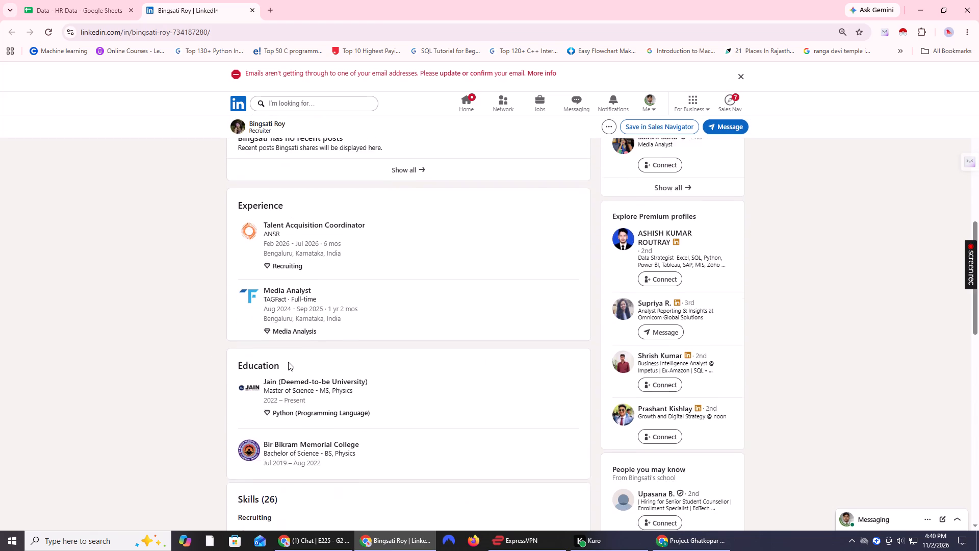
pyautogui.scroll(1, 288, 362)
pyautogui.keyDown('ctrl'); pyautogui.click(249, 327); pyautogui.keyUp('ctrl')
# Copy "Talent Acquisition Coordinator" from the ANSR experience entry into the Designation cell of row 750.
pyautogui.moveTo(259, 326); pyautogui.dragTo(333, 326)
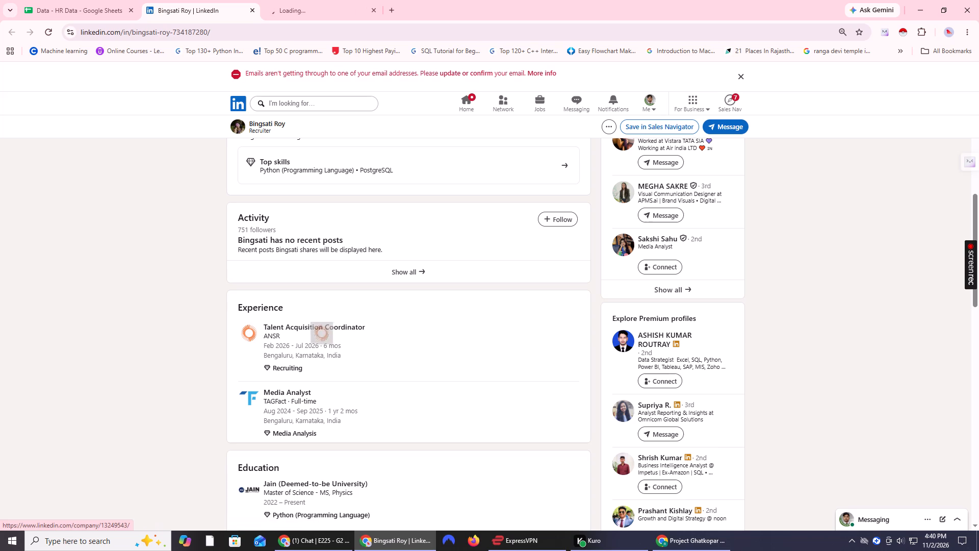
pyautogui.moveTo(333, 326); pyautogui.dragTo(371, 326)
pyautogui.moveTo(262, 326); pyautogui.dragTo(291, 324)
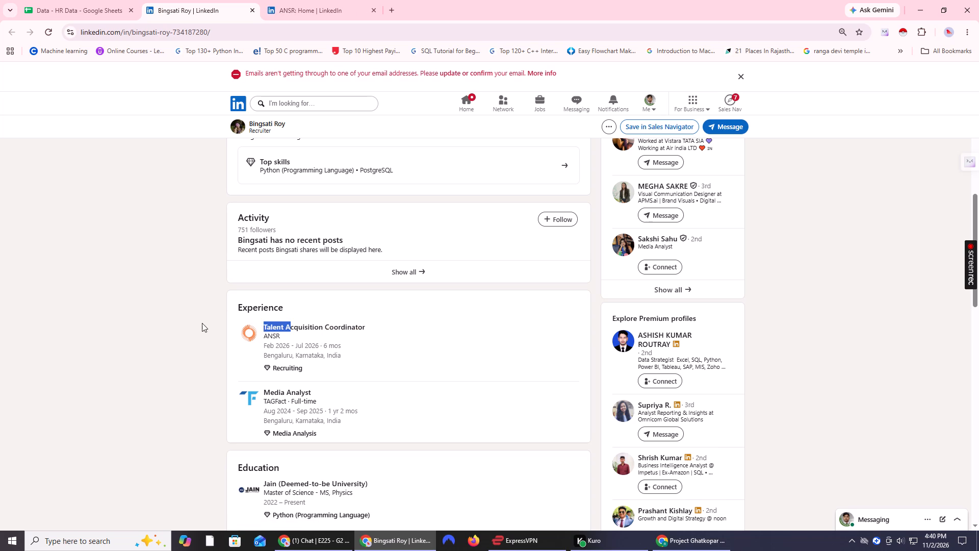
pyautogui.click(176, 323)
pyautogui.moveTo(261, 323); pyautogui.dragTo(356, 328)
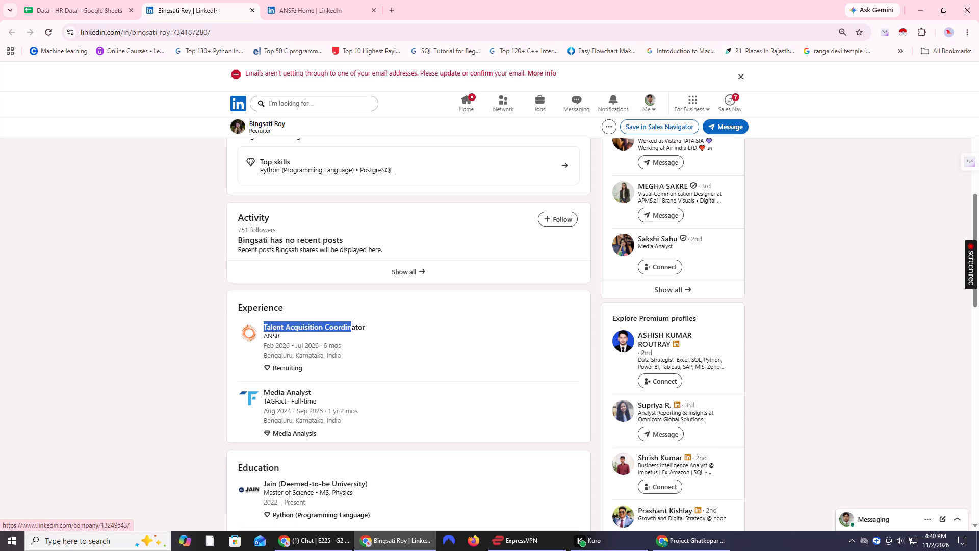
pyautogui.moveTo(356, 328); pyautogui.dragTo(380, 329)
pyautogui.hotkey('ctrl', 'c')
pyautogui.click(99, 353)
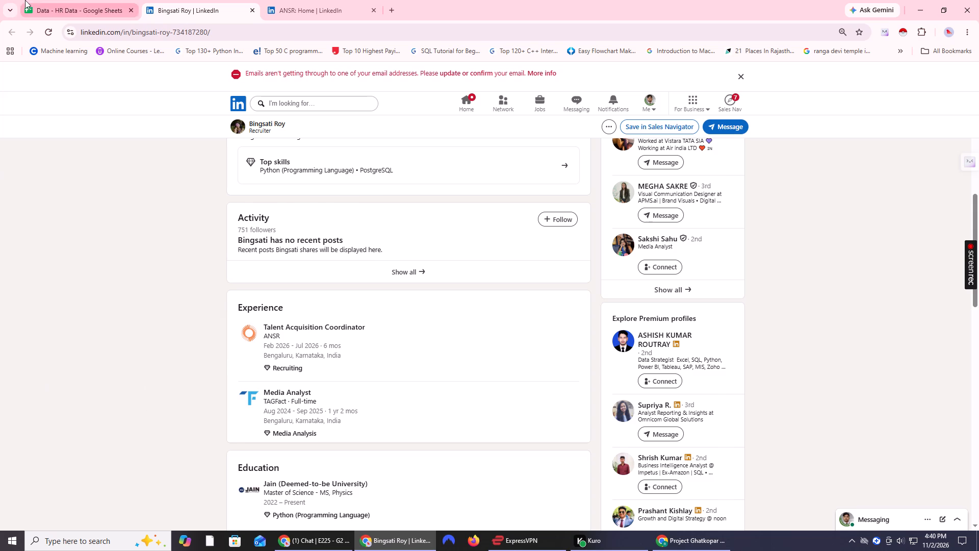
pyautogui.click(76, 0)
pyautogui.doubleClick(285, 217)
pyautogui.hotkey('ctrl', 'v')
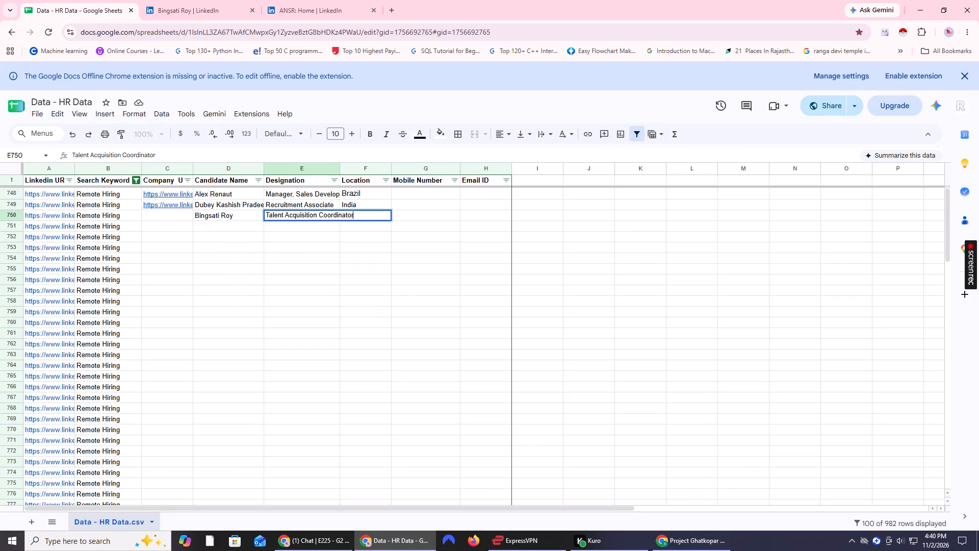
pyautogui.click(385, 225)
# Enter India in the Location cell of row 750.
pyautogui.click(366, 217)
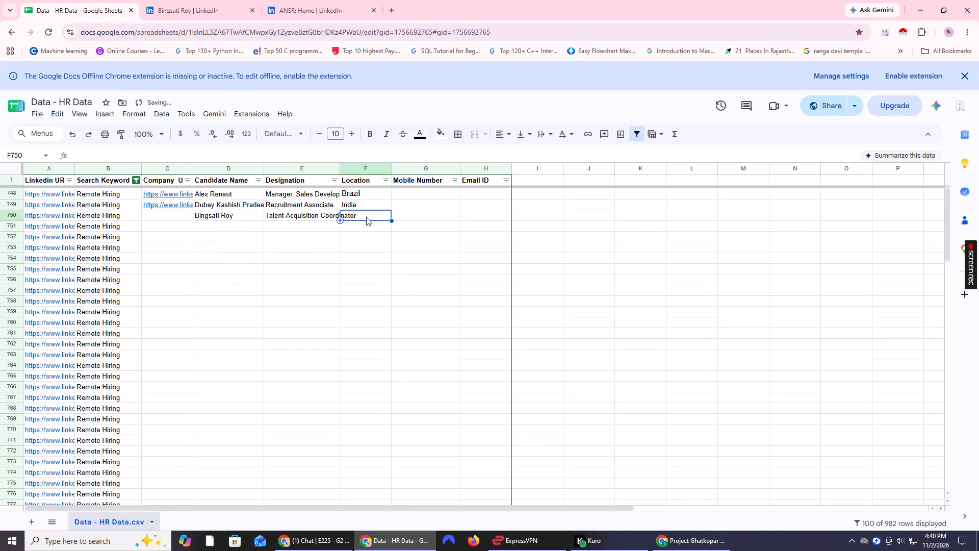
pyautogui.write('India')
pyautogui.press('space')
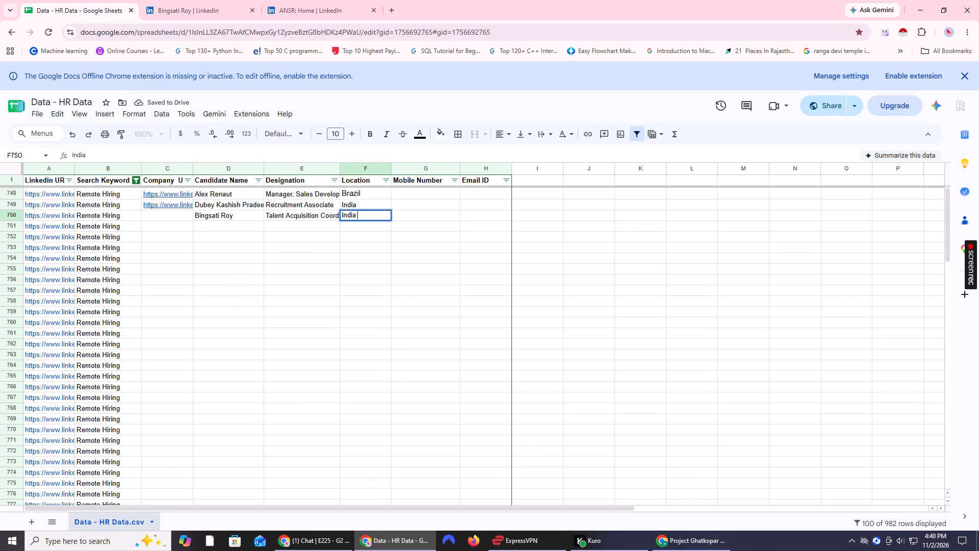
pyautogui.press('Return')
# Copy the ANSR company page's address, linkedin.com/company/ansr-global/home/, into the Company URL cell of row 750.
pyautogui.click(328, 0)
pyautogui.click(298, 32)
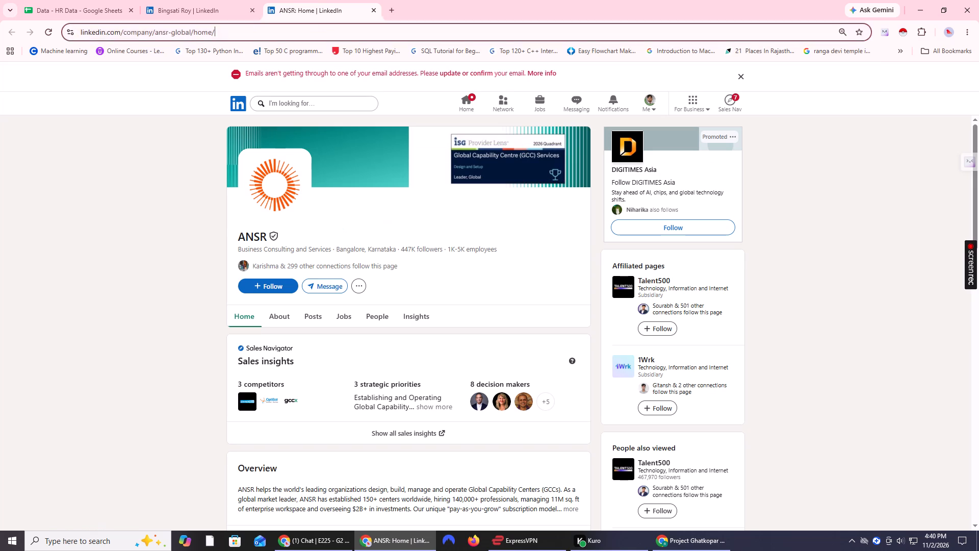
pyautogui.hotkey('ctrl', 'c')
pyautogui.click(45, 0)
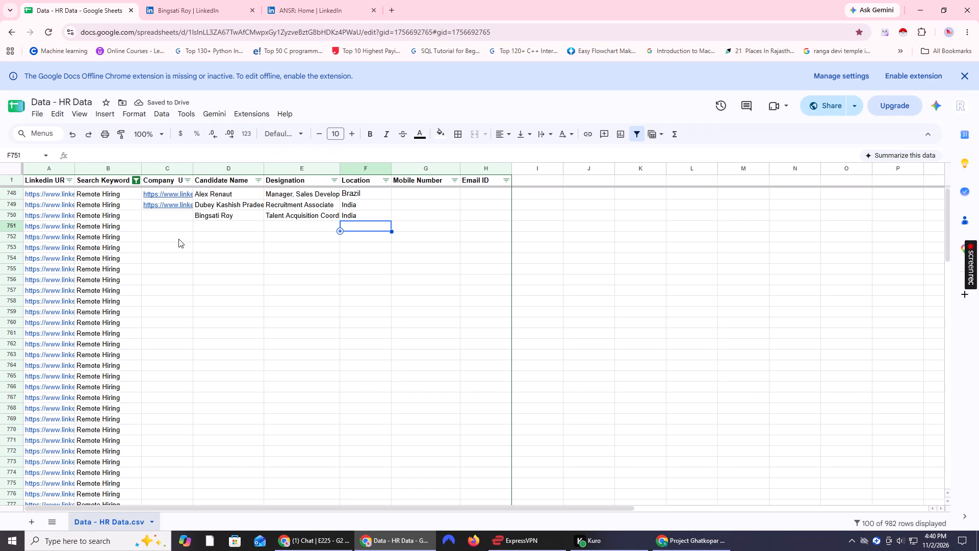
pyautogui.click(163, 219)
pyautogui.hotkey('ctrl', 'v')
pyautogui.click(151, 236)
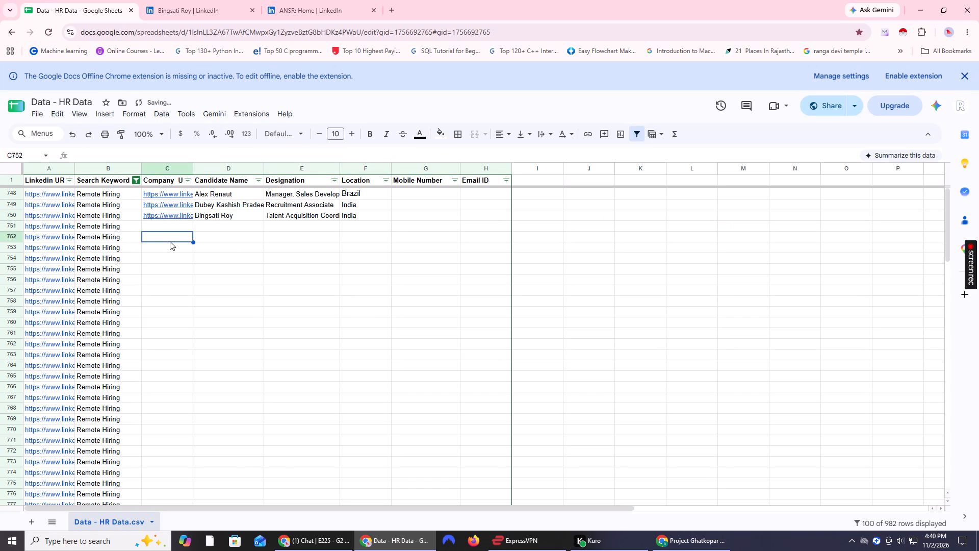
pyautogui.click(178, 273)
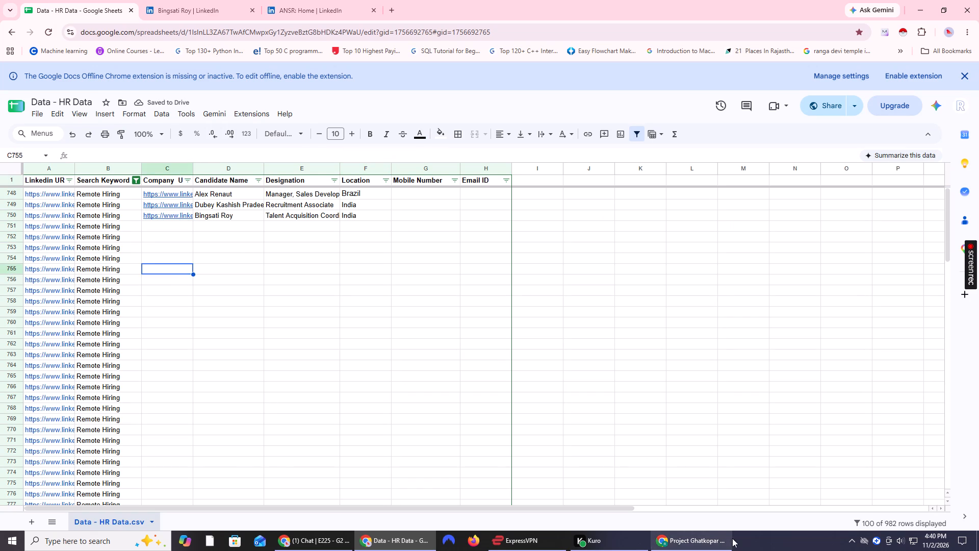
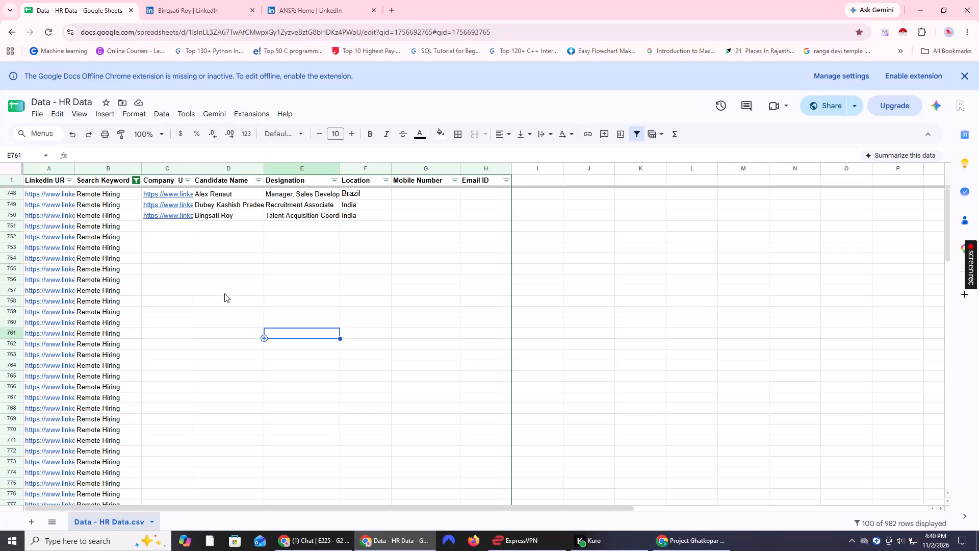
# Close the row 750 candidate's LinkedIn profile and the ANSR company page.
pyautogui.click(215, 297)
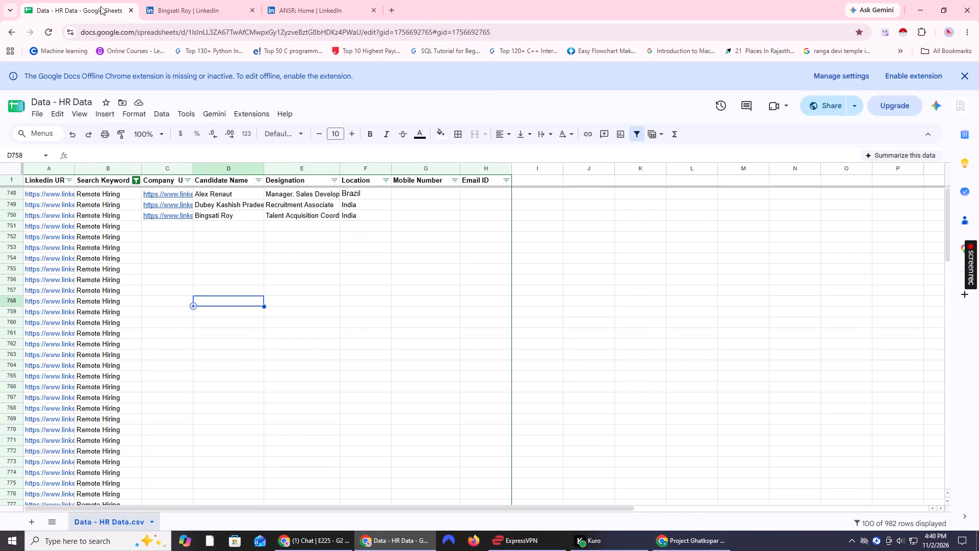
pyautogui.click(183, 0)
pyautogui.click(252, 9)
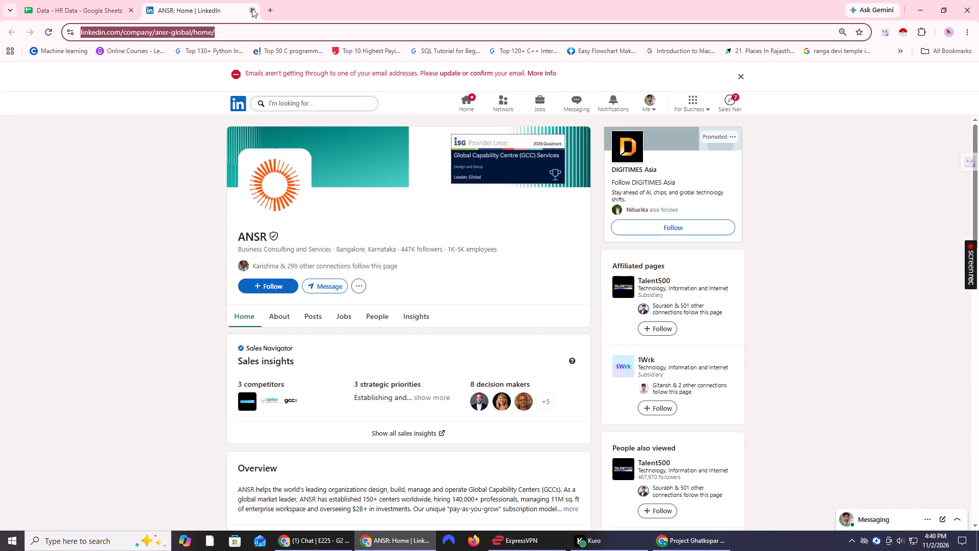
pyautogui.click(252, 9)
pyautogui.click(341, 282)
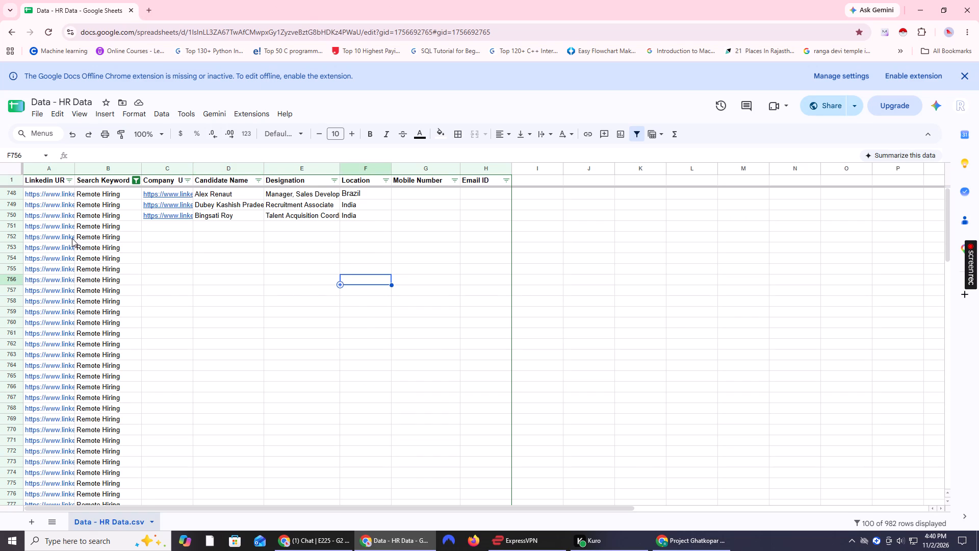
# Open the LinkedIn profile linked in row 751 of the HR Data sheet.
pyautogui.doubleClick(40, 225)
pyautogui.tripleClick(49, 224)
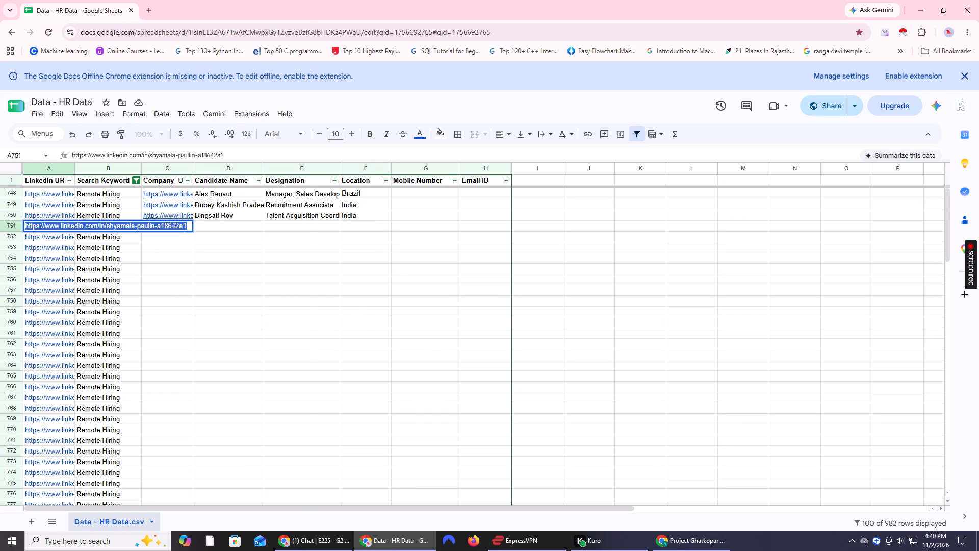
pyautogui.rightClick(49, 224)
pyautogui.click(154, 361)
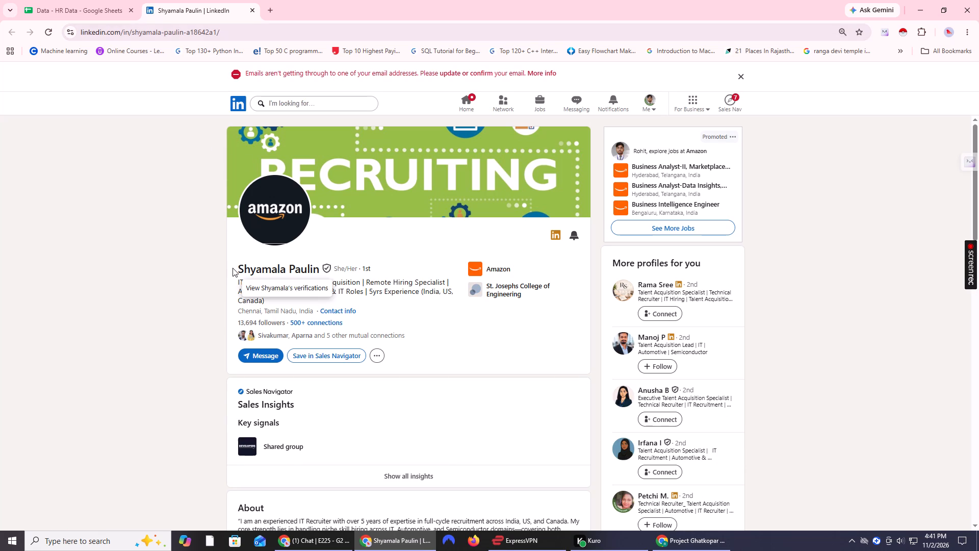
# Copy the candidate's name from the LinkedIn profile into the Candidate Name cell of row 751.
pyautogui.moveTo(233, 268); pyautogui.dragTo(321, 266)
pyautogui.hotkey('ctrl', 'c')
pyautogui.click(144, 247)
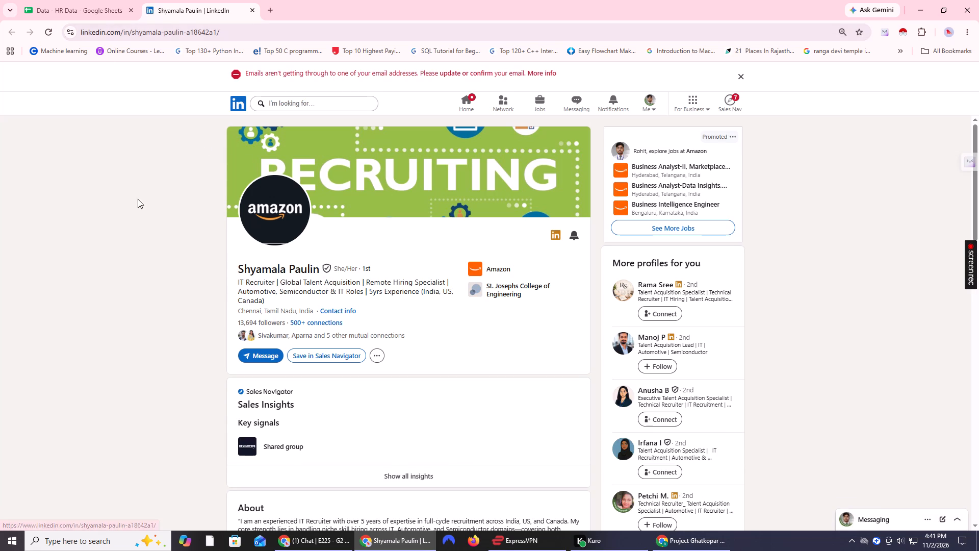
pyautogui.click(73, 0)
pyautogui.click(268, 262)
pyautogui.doubleClick(215, 228)
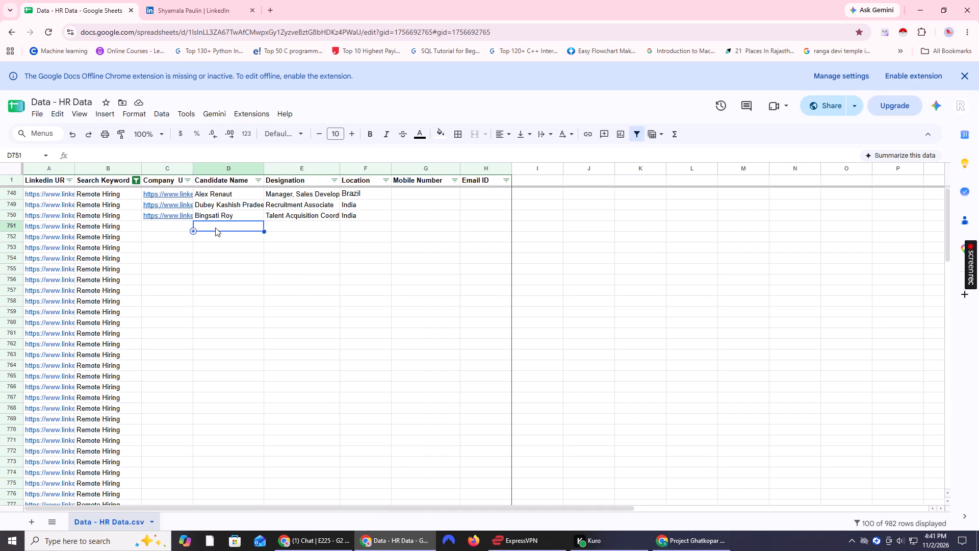
pyautogui.hotkey('ctrl', 'v')
pyautogui.press('Return')
pyautogui.click(245, 281)
# Open the Amazon company page from the most recent experience entry on the row 751 candidate's profile.
pyautogui.click(179, 0)
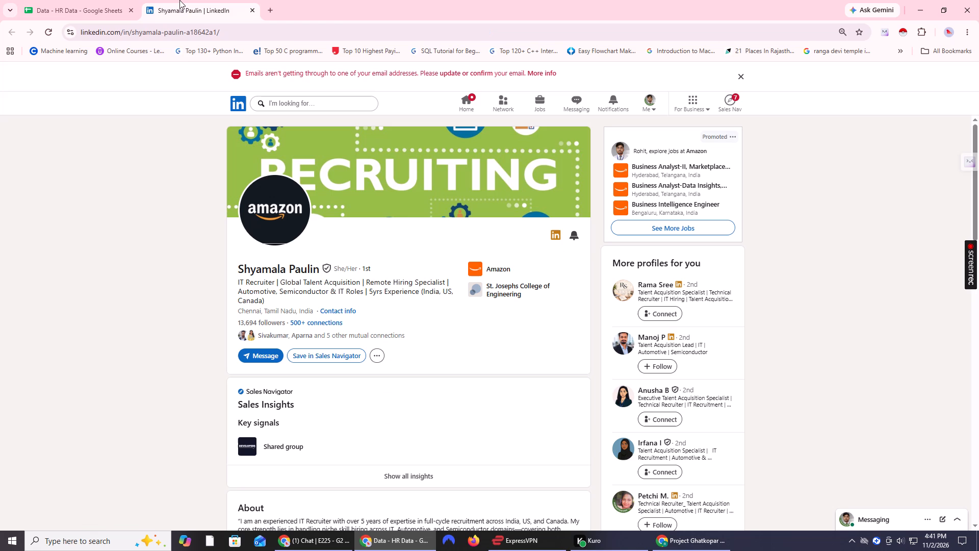
pyautogui.scroll(-11, 349, 358)
pyautogui.keyDown('ctrl'); pyautogui.click(246, 236); pyautogui.keyUp('ctrl')
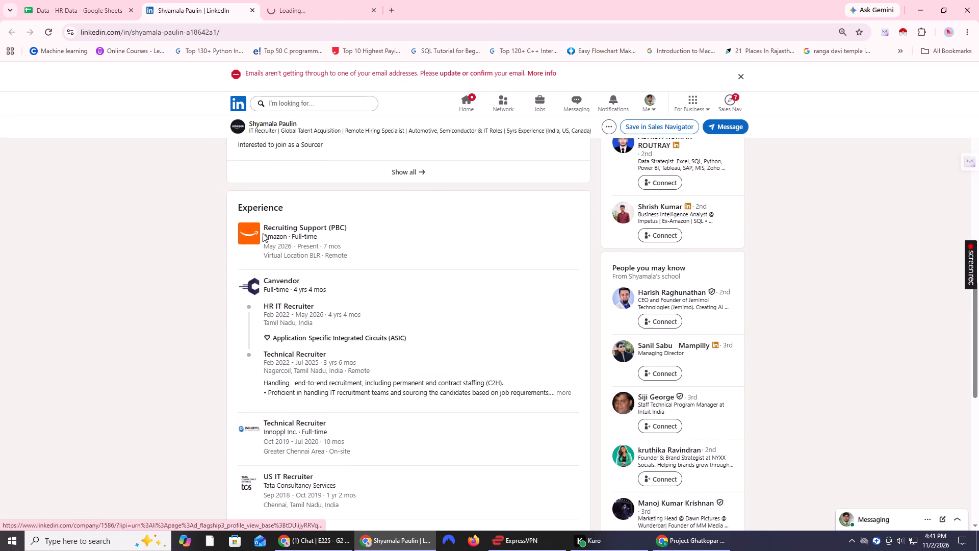
# Copy the Amazon job title into the Designation cell of row 751, keeping only "Recruiting Support".
pyautogui.moveTo(262, 226); pyautogui.dragTo(334, 224)
pyautogui.hotkey('ctrl', 'c')
pyautogui.click(96, 0)
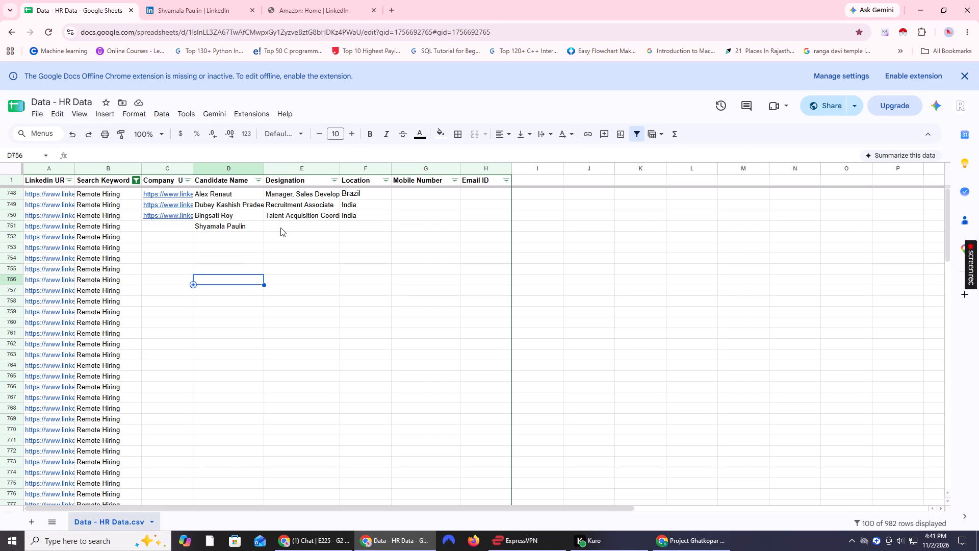
pyautogui.doubleClick(280, 228)
pyautogui.hotkey('ctrl', 'v')
pyautogui.press('BackSpace')
pyautogui.press('BackSpace')
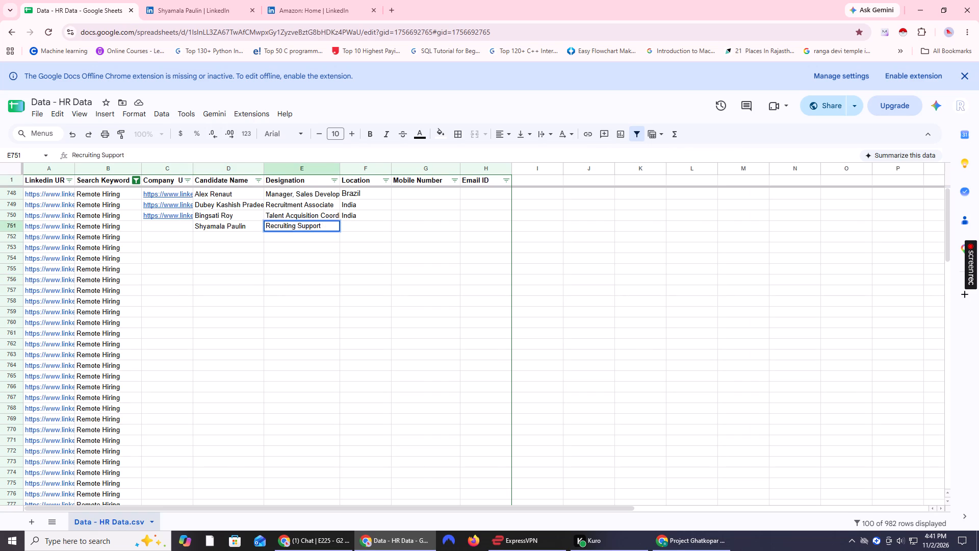
pyautogui.click(286, 276)
# Check the location on the candidate's profile and enter India in the Location cell of row 751.
pyautogui.click(202, 0)
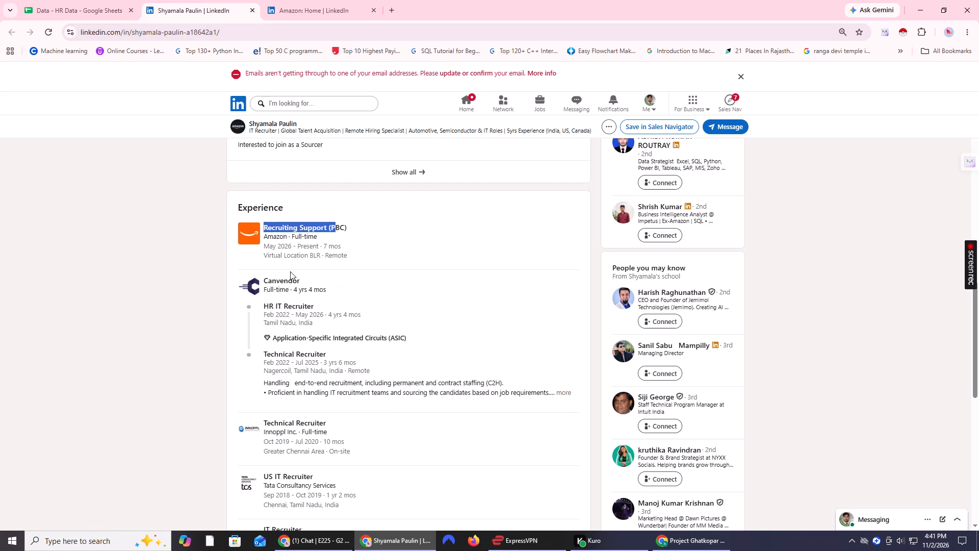
pyautogui.scroll(20, 281, 294)
pyautogui.scroll(7, 283, 283)
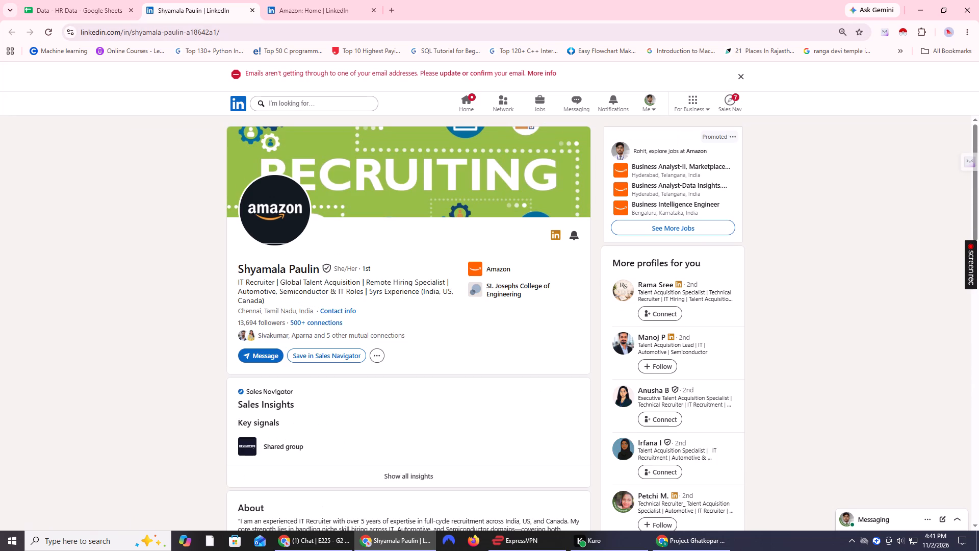
pyautogui.click(67, 0)
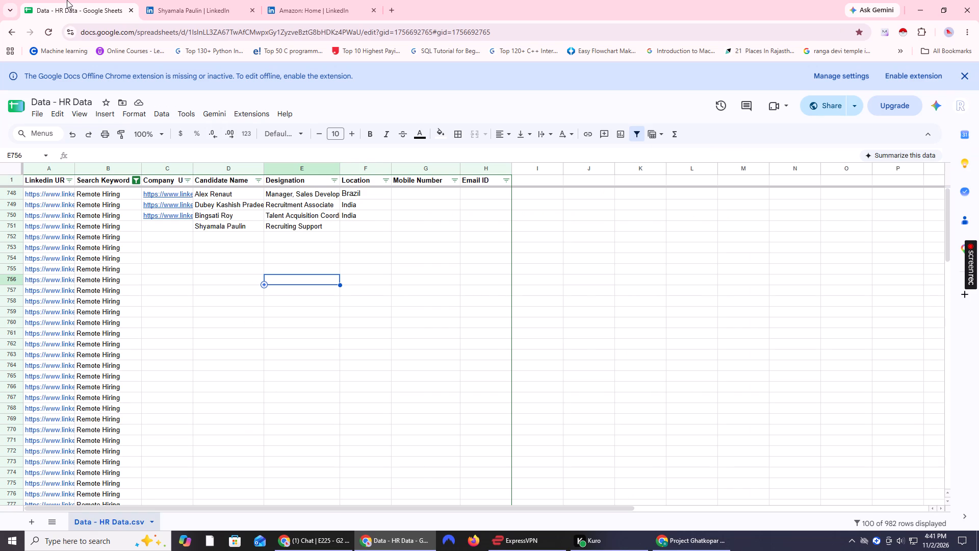
pyautogui.click(345, 228)
pyautogui.write('Inid a')
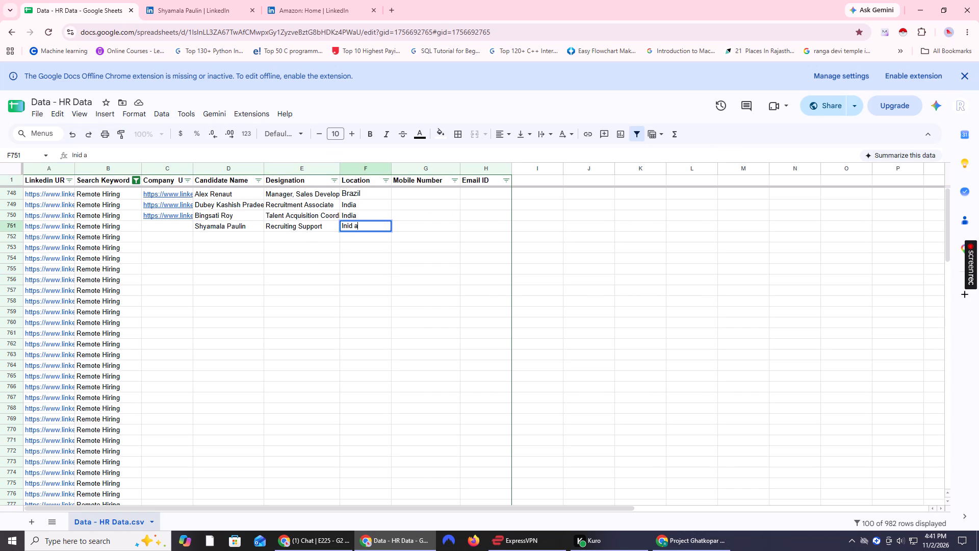
pyautogui.press('BackSpace')
pyautogui.press('BackSpace')
pyautogui.press('BackSpace')
pyautogui.press('BackSpace')
pyautogui.write('dia')
pyautogui.press('space')
pyautogui.press('Return')
# Copy the Amazon company page's address, linkedin.com/company/amazon/home/, into the Company URL cell of row 751.
pyautogui.click(315, 0)
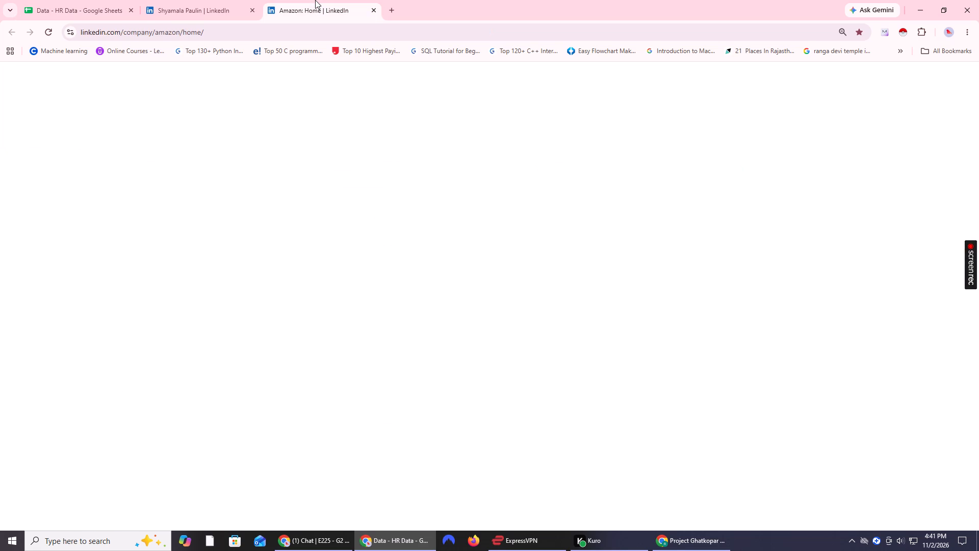
pyautogui.click(245, 32)
pyautogui.hotkey('ctrl', 'c')
pyautogui.click(76, 0)
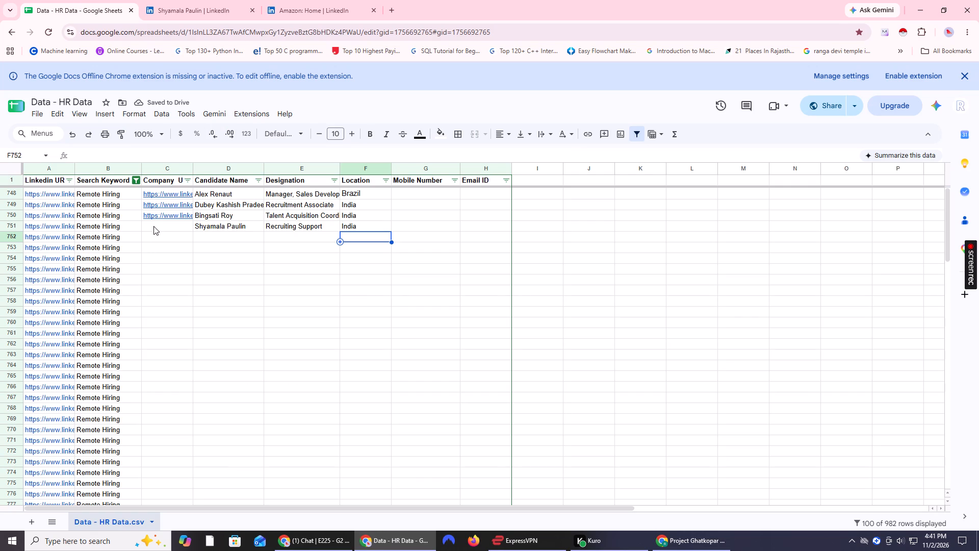
pyautogui.click(153, 226)
pyautogui.hotkey('ctrl', 'v')
pyautogui.click(150, 246)
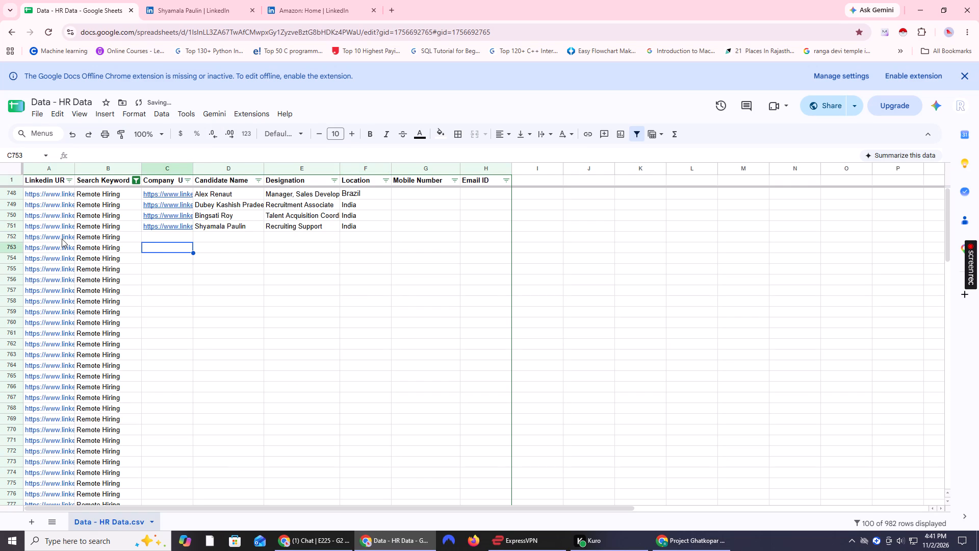
# Open the LinkedIn profile linked in row 752 of the HR Data sheet.
pyautogui.tripleClick(61, 236)
pyautogui.rightClick(63, 234)
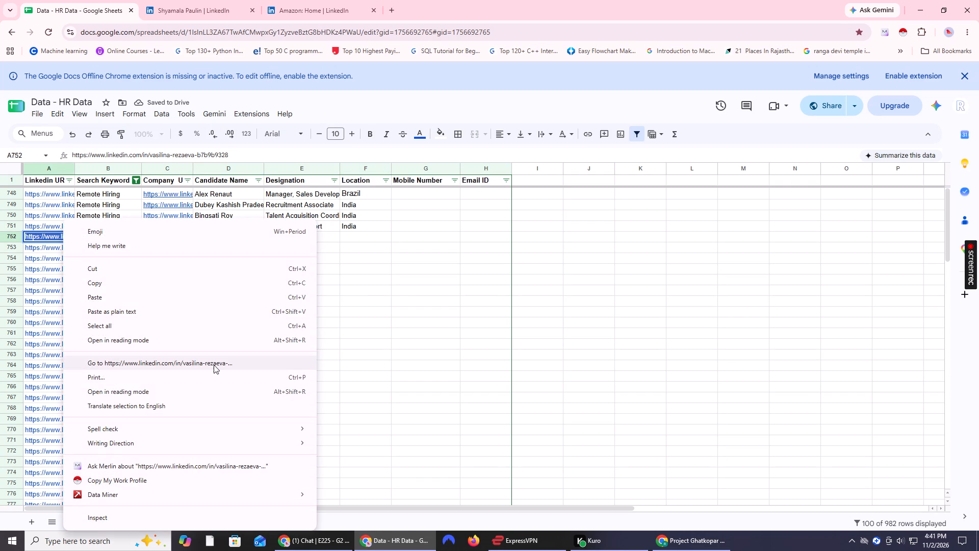
pyautogui.click(214, 364)
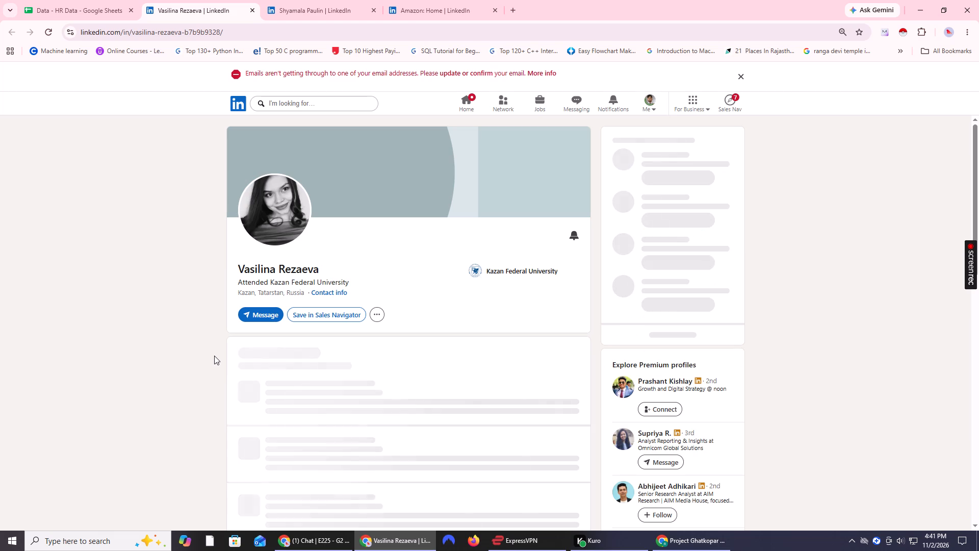
# Copy the candidate's name from the LinkedIn profile into the Candidate Name cell of row 752.
pyautogui.moveTo(233, 267); pyautogui.dragTo(337, 265)
pyautogui.hotkey('ctrl', 'c')
pyautogui.click(121, 284)
pyautogui.click(93, 0)
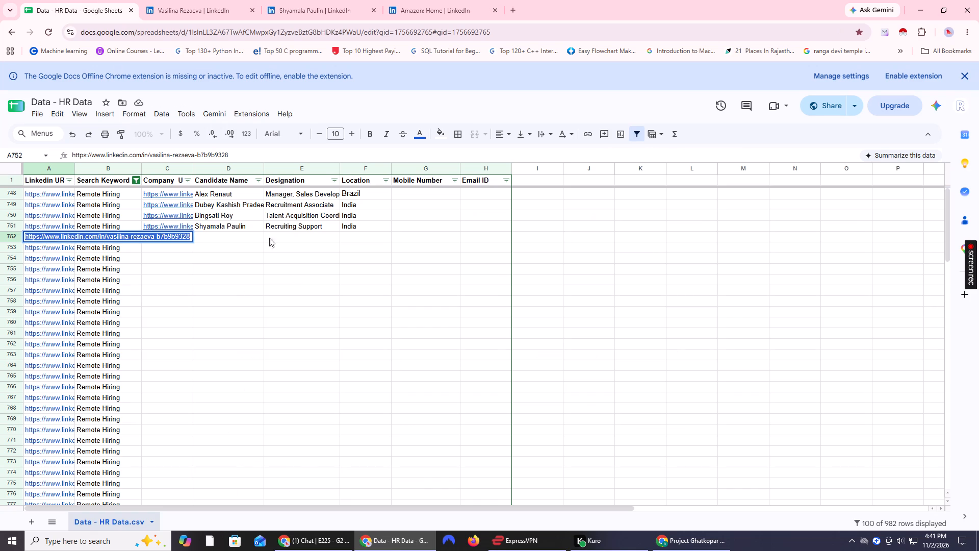
pyautogui.doubleClick(234, 237)
pyautogui.hotkey('ctrl', 'v')
pyautogui.hotkey('ctrl', 'Return')
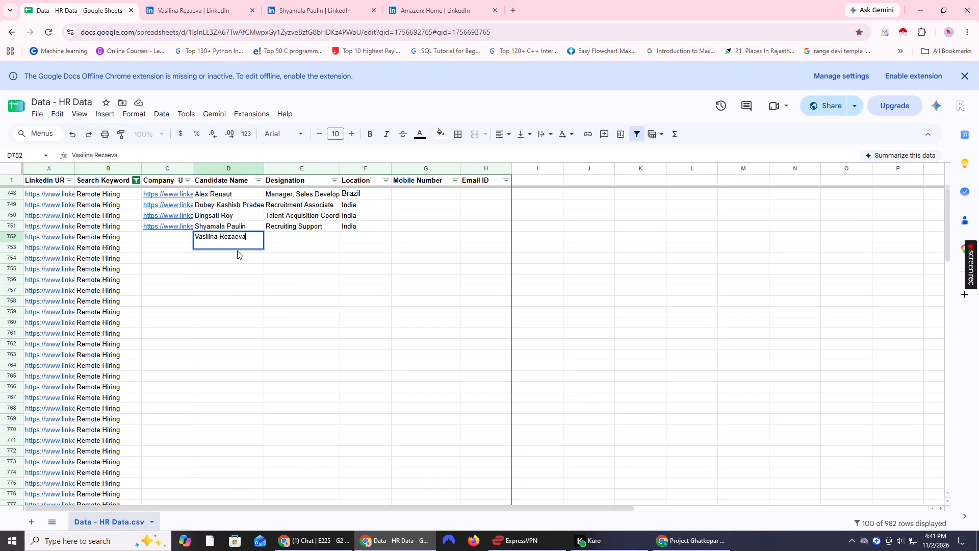
pyautogui.press('Return')
# Check the row 752 candidate's profile for work experience and close all open LinkedIn pages.
pyautogui.click(189, 0)
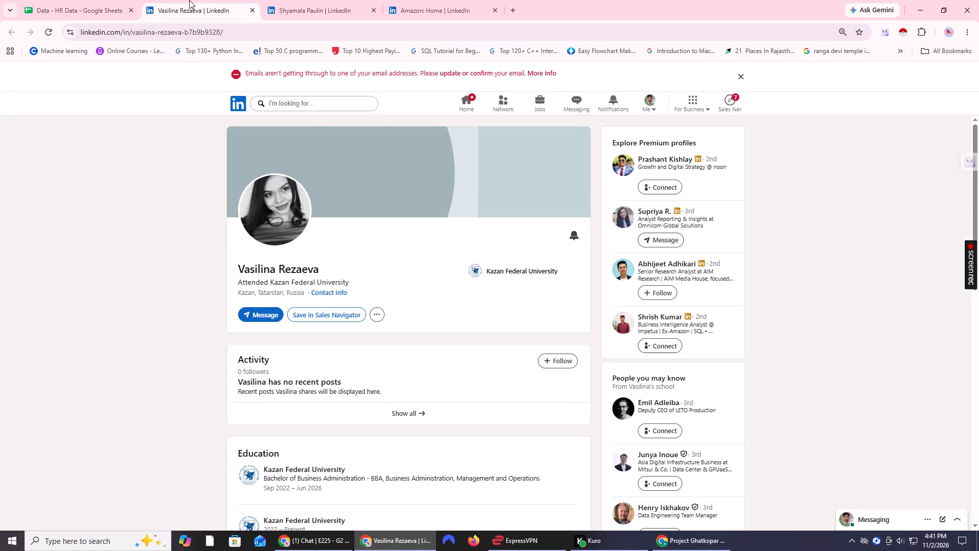
pyautogui.scroll(-5, 319, 363)
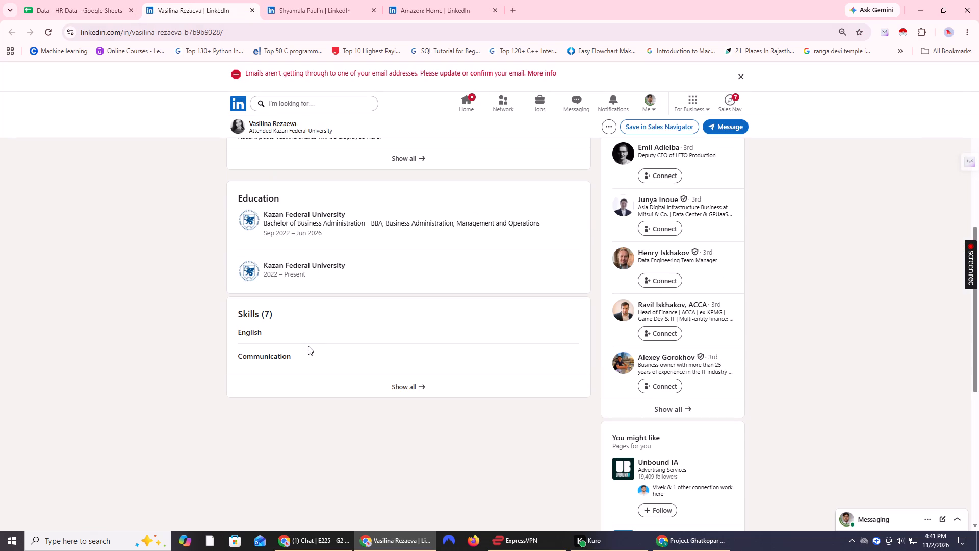
pyautogui.click(375, 9)
pyautogui.click(375, 9)
pyautogui.click(255, 8)
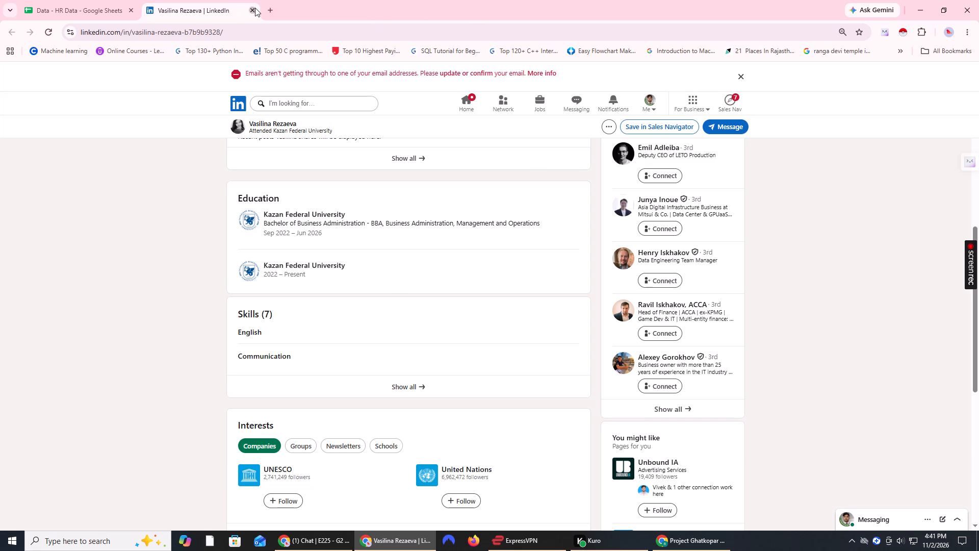
pyautogui.click(91, 0)
pyautogui.click(232, 257)
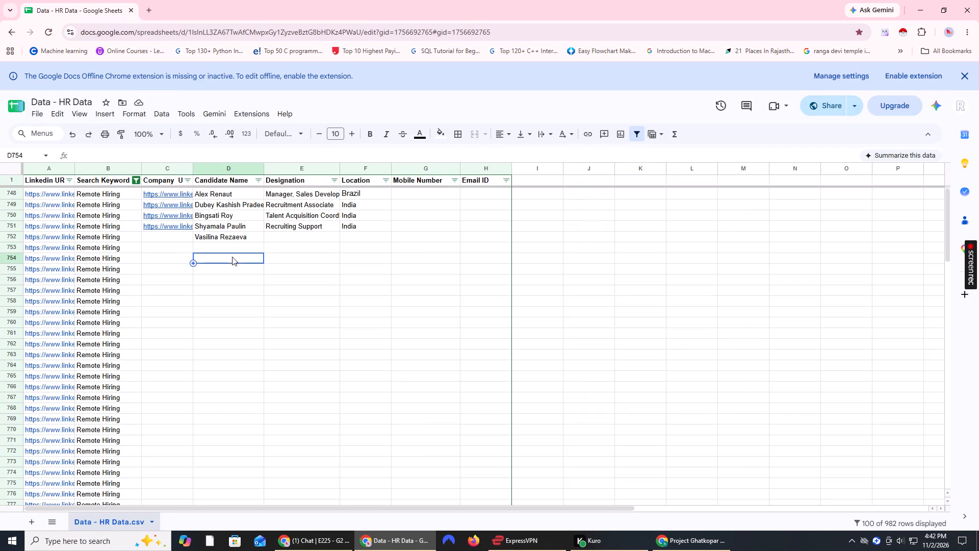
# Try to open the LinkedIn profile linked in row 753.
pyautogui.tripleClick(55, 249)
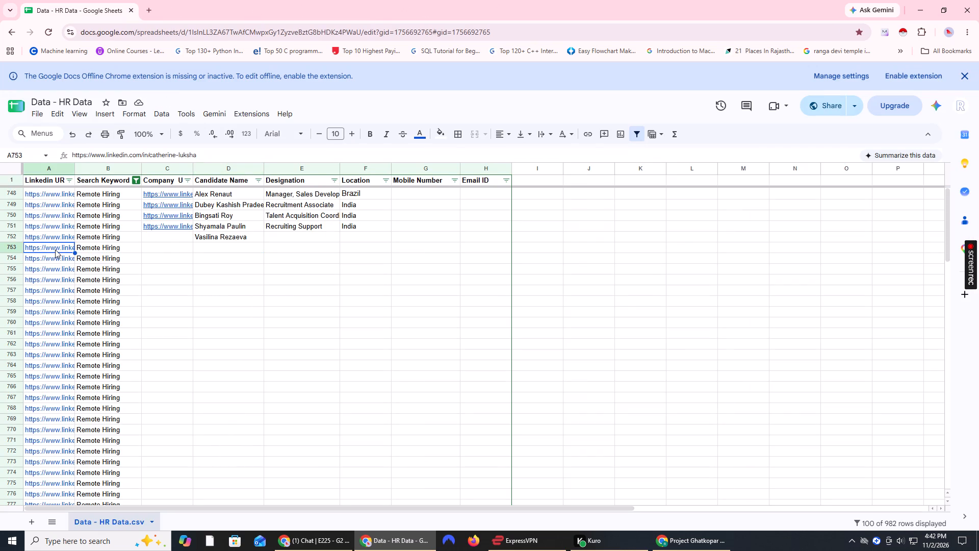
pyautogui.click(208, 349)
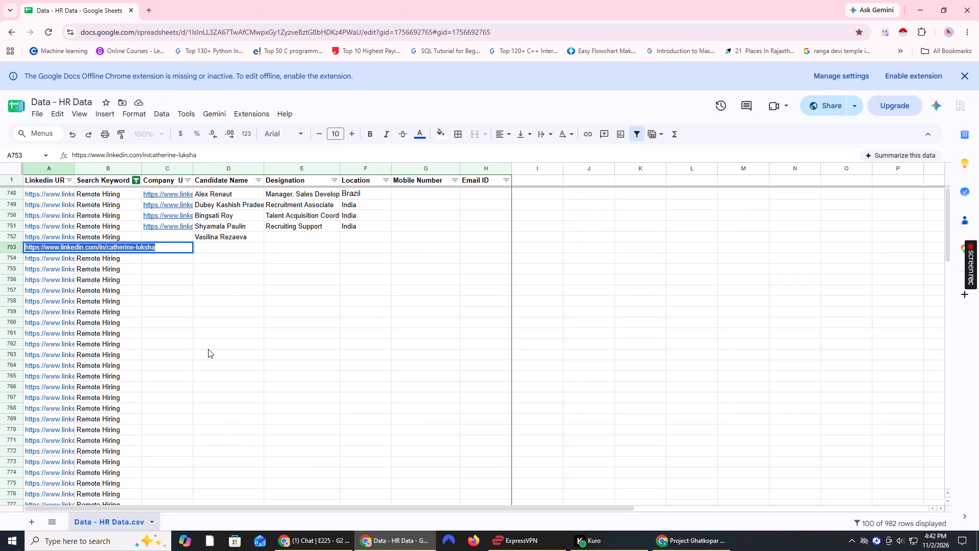
# Filter the Company URL column to show only blank entries.
pyautogui.click(187, 181)
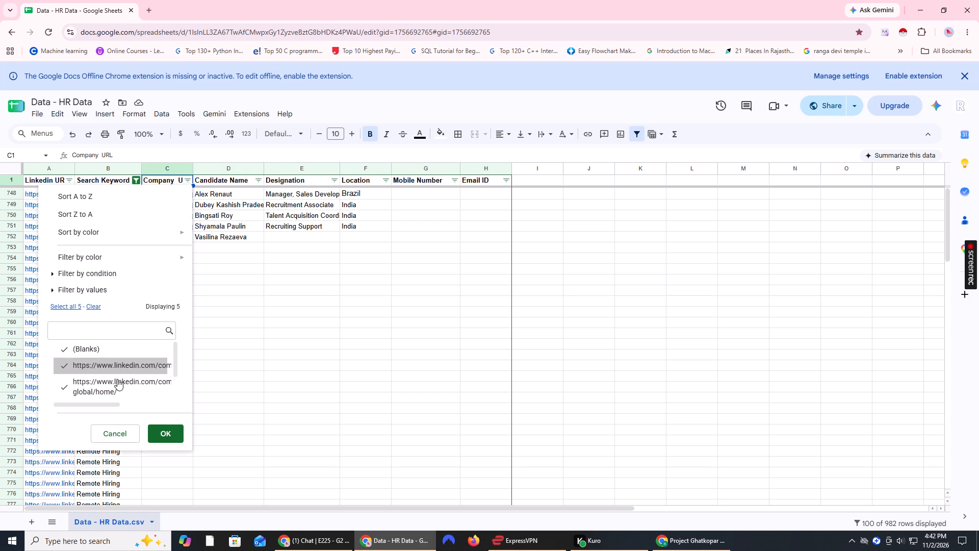
pyautogui.click(94, 305)
pyautogui.click(94, 350)
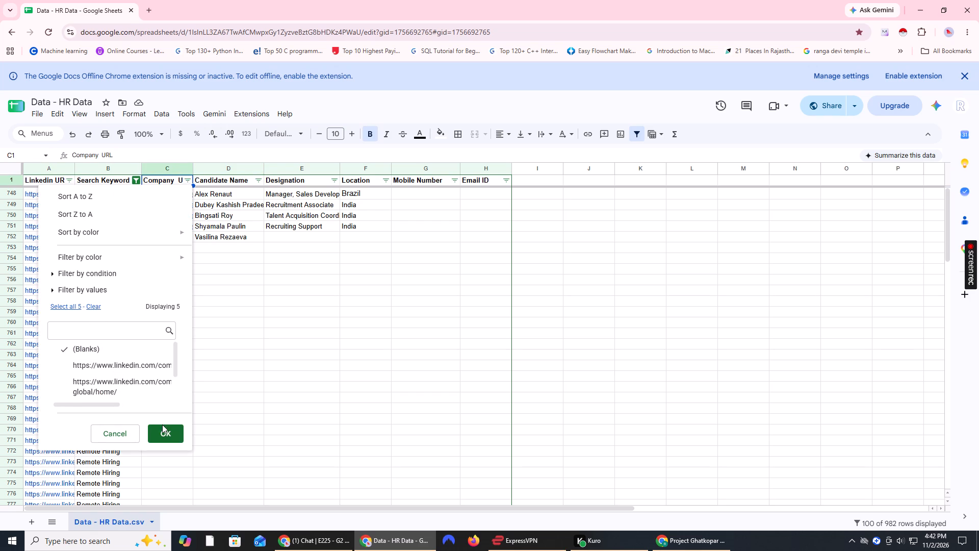
pyautogui.click(164, 429)
pyautogui.click(206, 238)
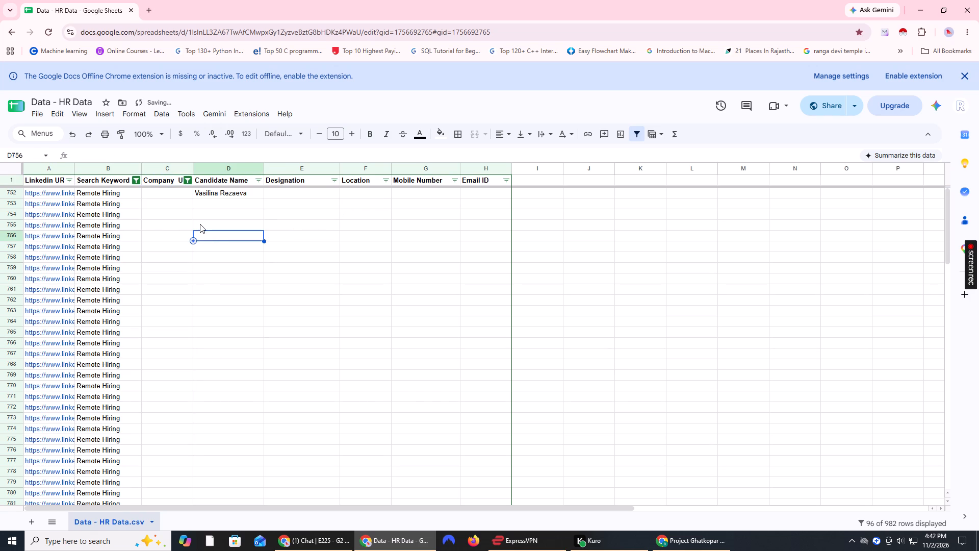
# Open the LinkedIn profile linked in row 753 in a new browser page.
pyautogui.doubleClick(47, 204)
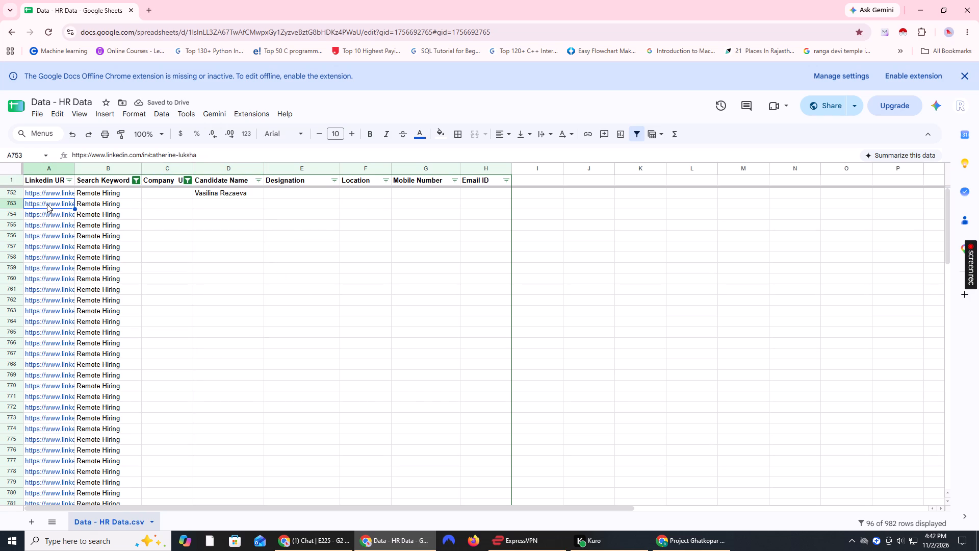
pyautogui.tripleClick(47, 203)
pyautogui.rightClick(47, 203)
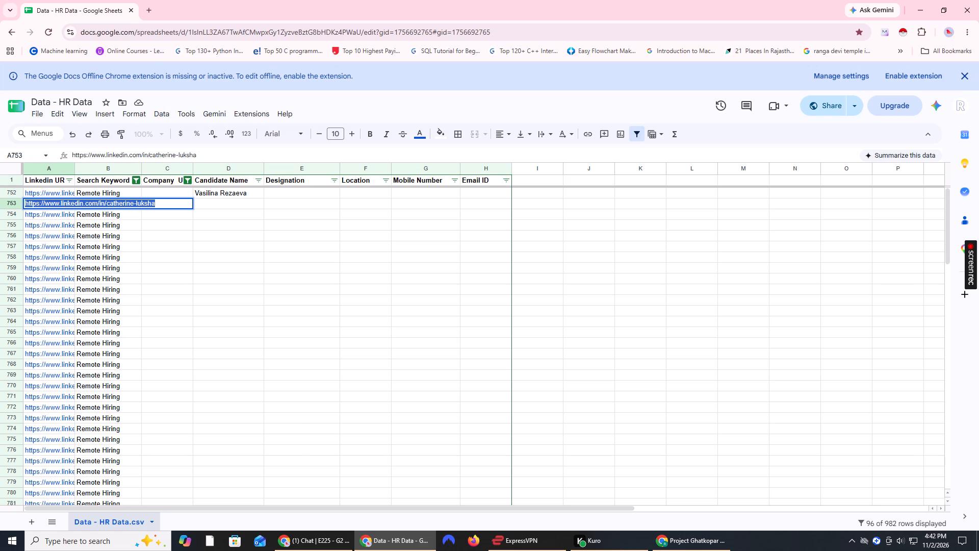
pyautogui.click(179, 349)
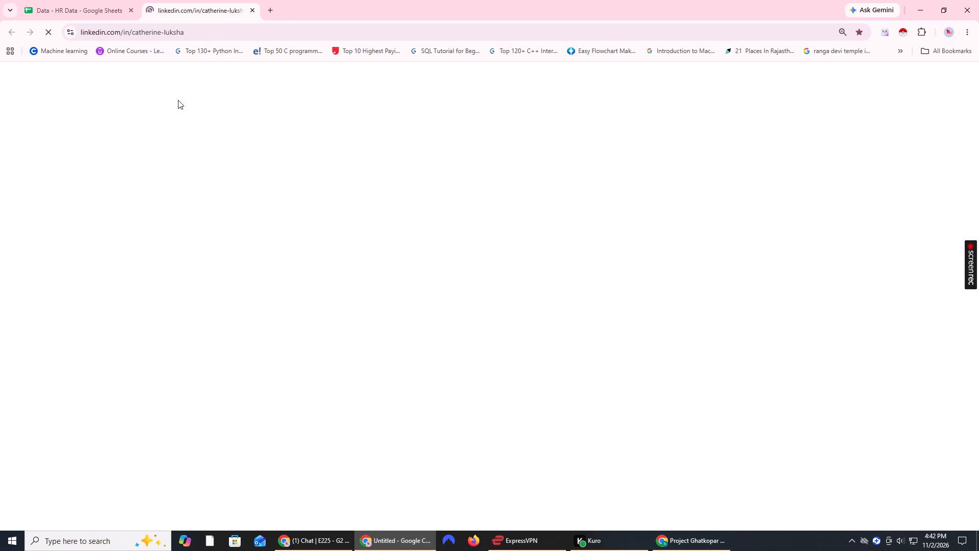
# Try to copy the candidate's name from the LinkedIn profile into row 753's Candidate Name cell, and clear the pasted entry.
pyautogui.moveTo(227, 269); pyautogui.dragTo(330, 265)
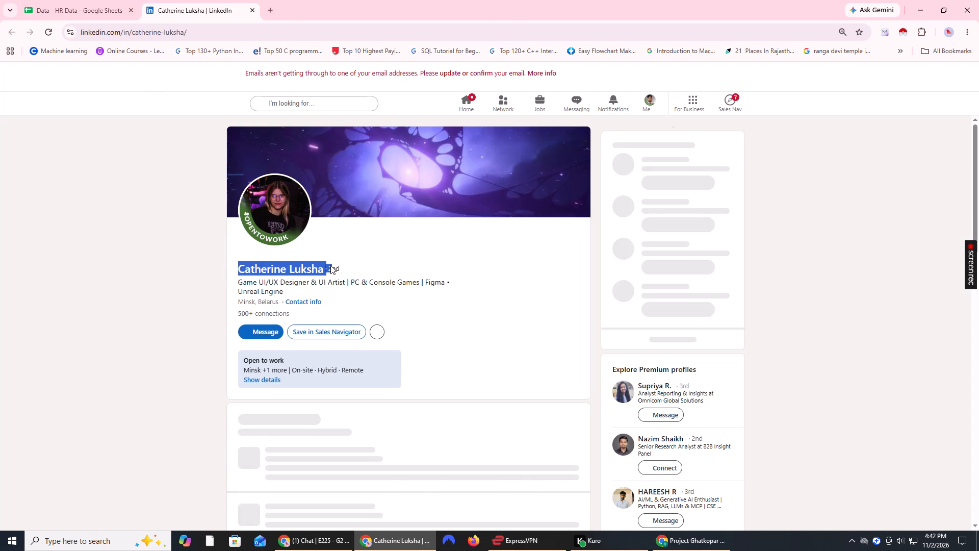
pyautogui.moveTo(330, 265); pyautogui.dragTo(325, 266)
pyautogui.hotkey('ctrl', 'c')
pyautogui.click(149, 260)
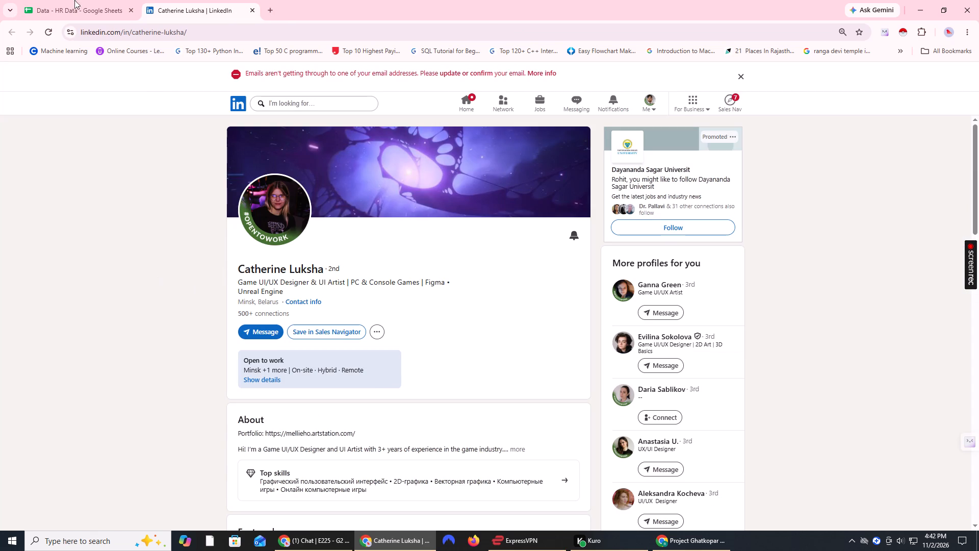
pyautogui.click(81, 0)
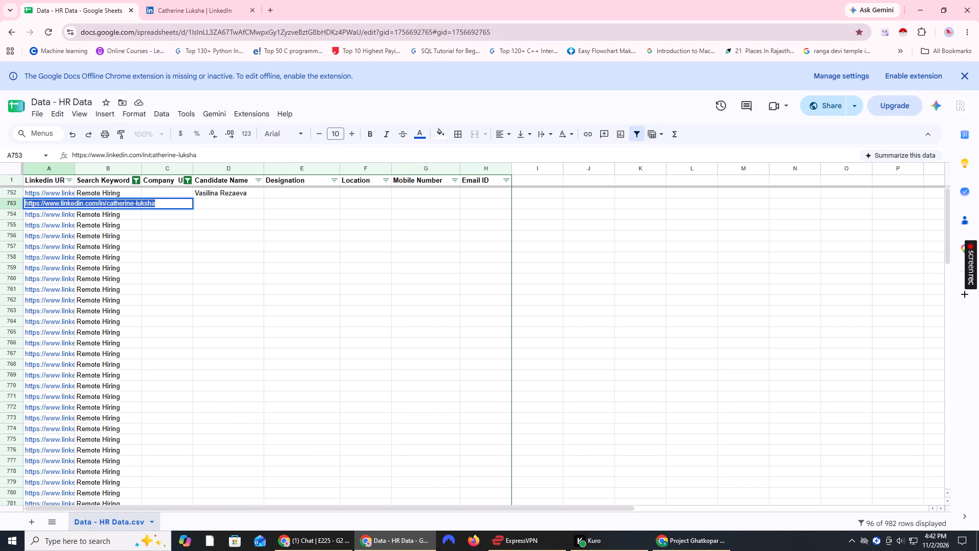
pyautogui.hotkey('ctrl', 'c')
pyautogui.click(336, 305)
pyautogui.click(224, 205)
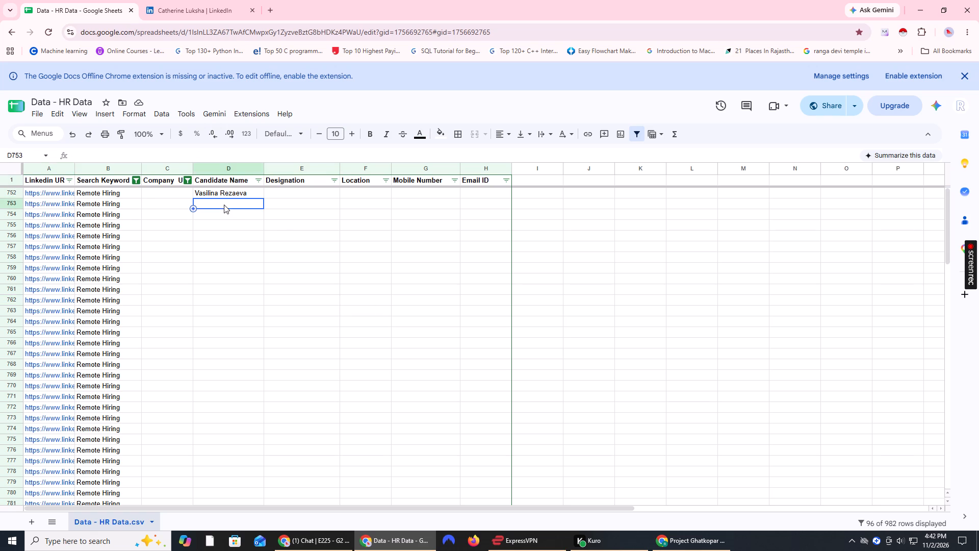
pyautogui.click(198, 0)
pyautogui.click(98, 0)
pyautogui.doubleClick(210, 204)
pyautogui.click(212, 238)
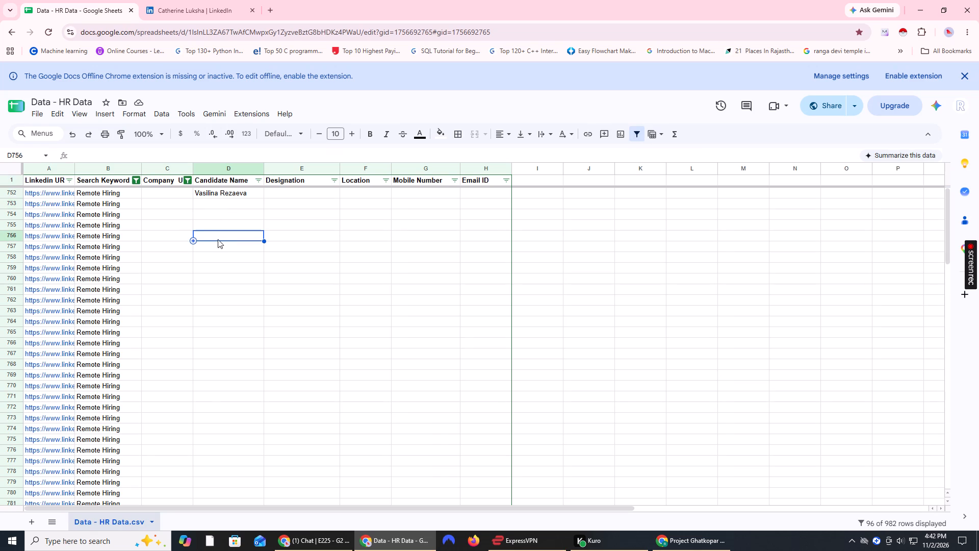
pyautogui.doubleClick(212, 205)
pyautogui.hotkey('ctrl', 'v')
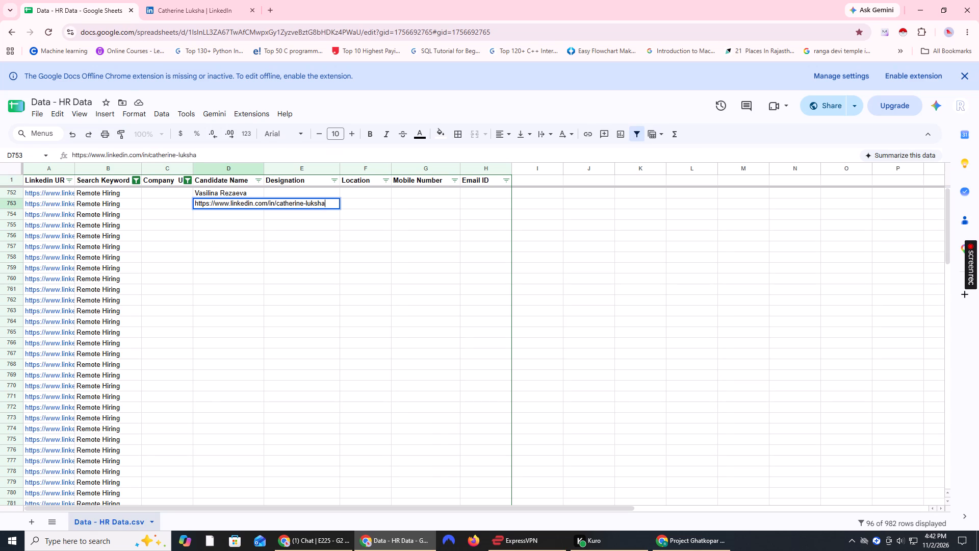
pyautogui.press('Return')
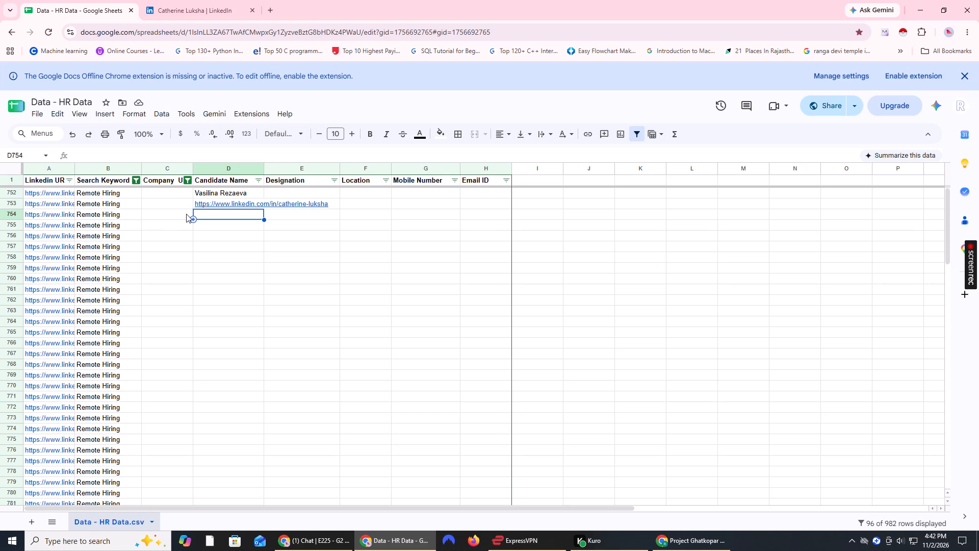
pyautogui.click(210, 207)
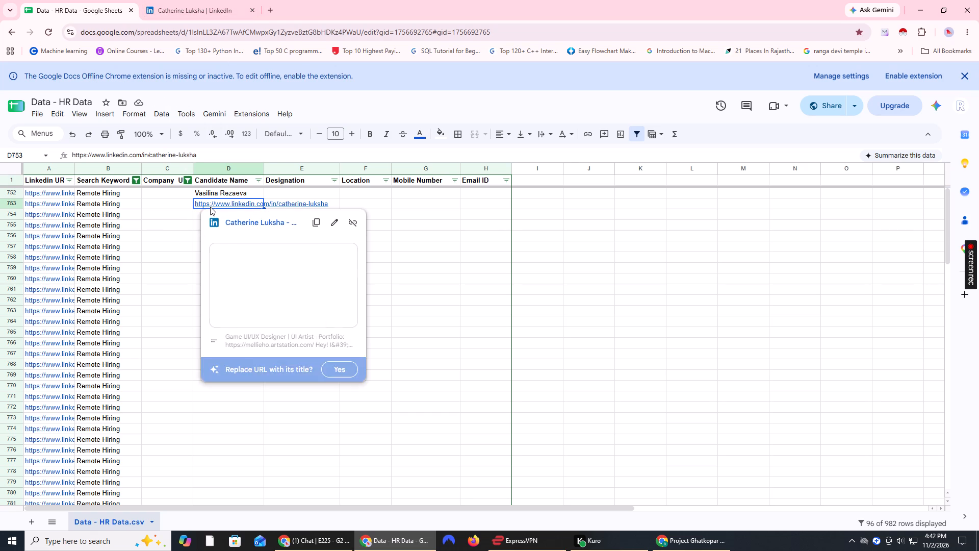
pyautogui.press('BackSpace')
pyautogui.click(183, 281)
# Copy the candidate's name from the LinkedIn profile into the Candidate Name cell of row 753.
pyautogui.click(184, 0)
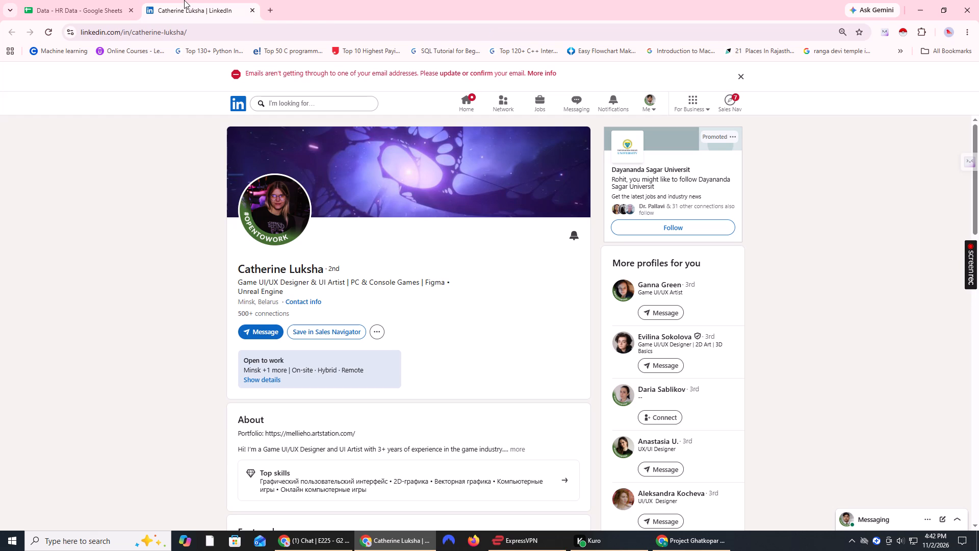
pyautogui.moveTo(232, 270); pyautogui.dragTo(322, 274)
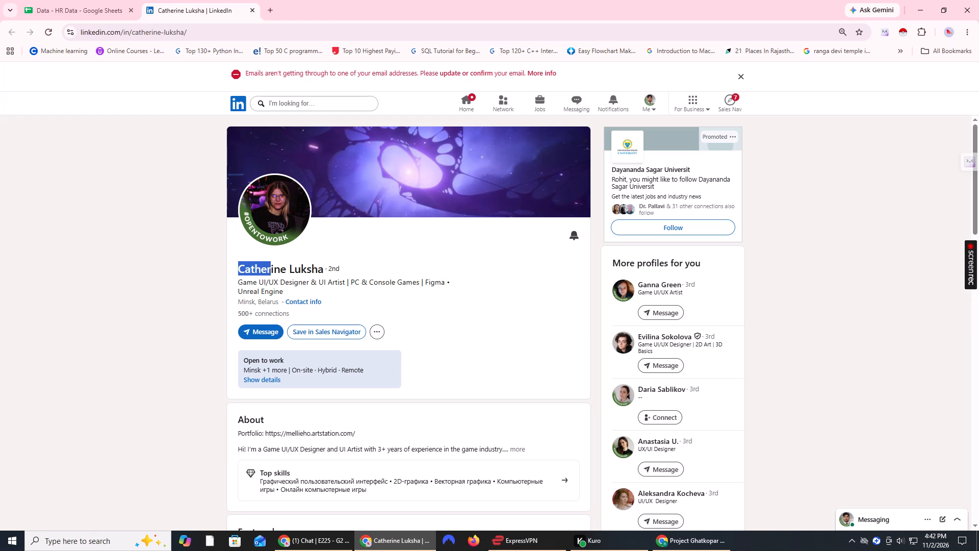
pyautogui.moveTo(322, 274); pyautogui.dragTo(323, 271)
pyautogui.hotkey('ctrl', 'c')
pyautogui.click(124, 309)
pyautogui.click(37, 0)
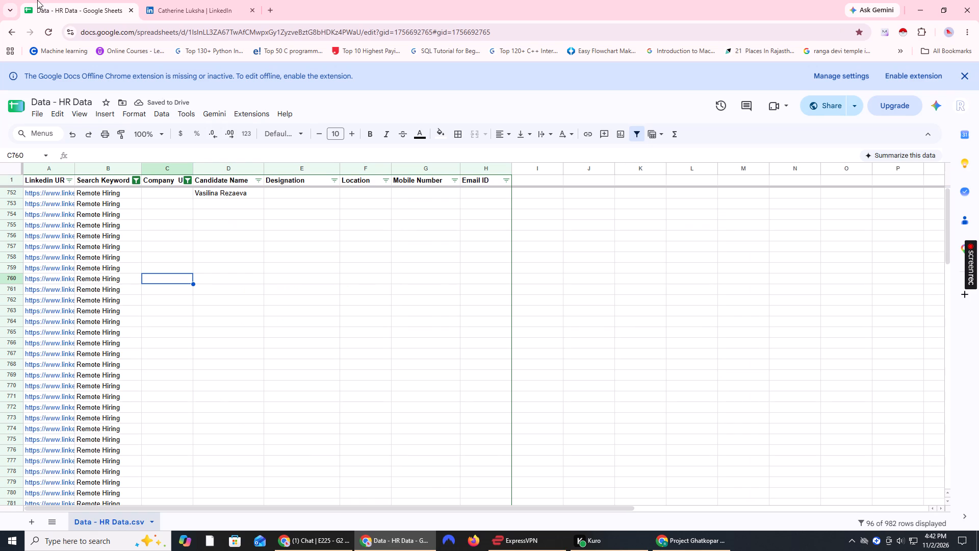
pyautogui.doubleClick(202, 205)
pyautogui.hotkey('ctrl', 'v')
pyautogui.click(198, 238)
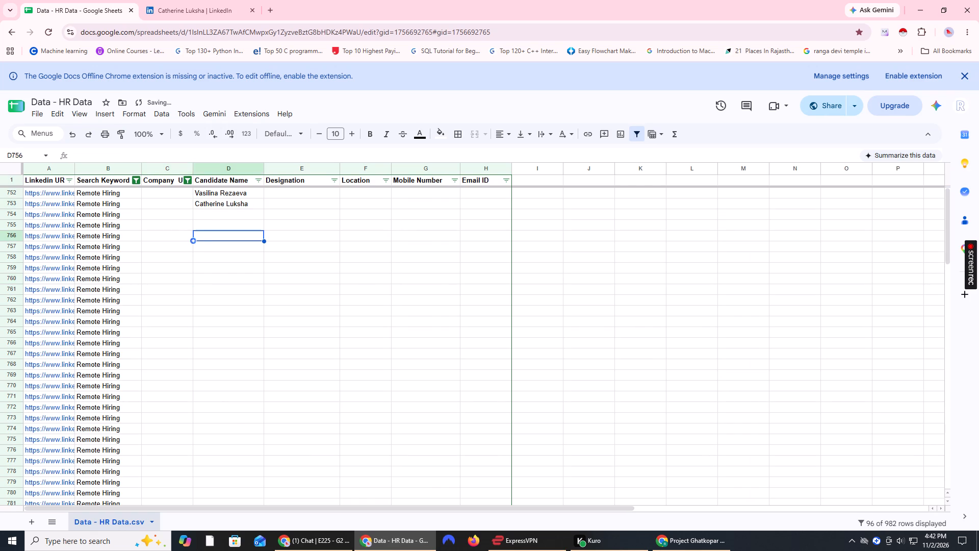
# Search Google for the profile's location, Minsk, Belarus, and refine the query to "minsk belarus is in which country".
pyautogui.click(190, 0)
pyautogui.scroll(-3, 255, 392)
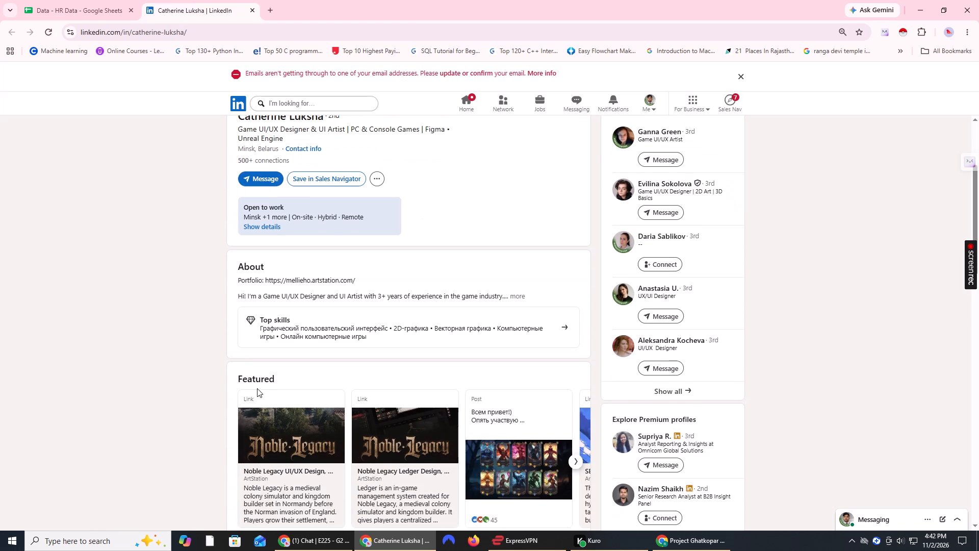
pyautogui.scroll(2, 257, 388)
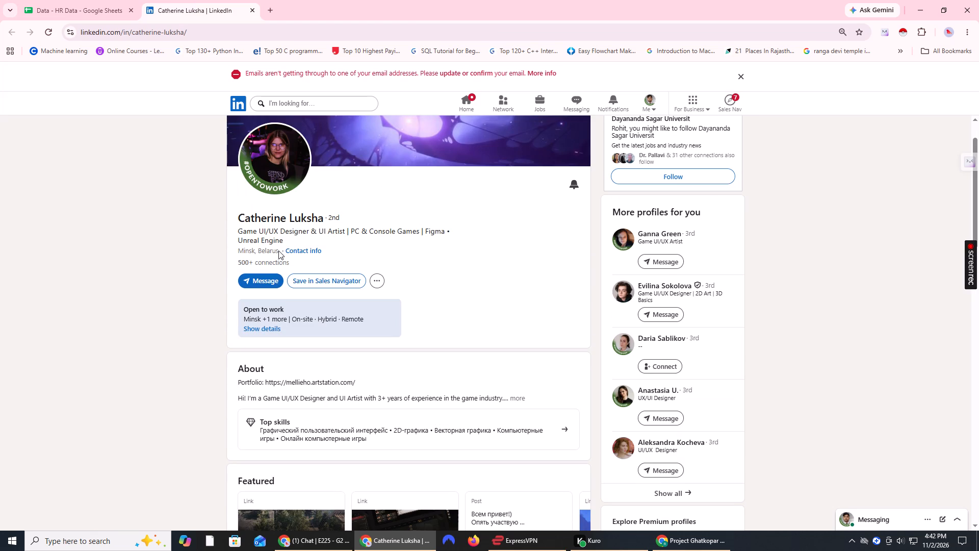
pyautogui.moveTo(278, 251); pyautogui.dragTo(237, 247)
pyautogui.hotkey('ctrl', 'c')
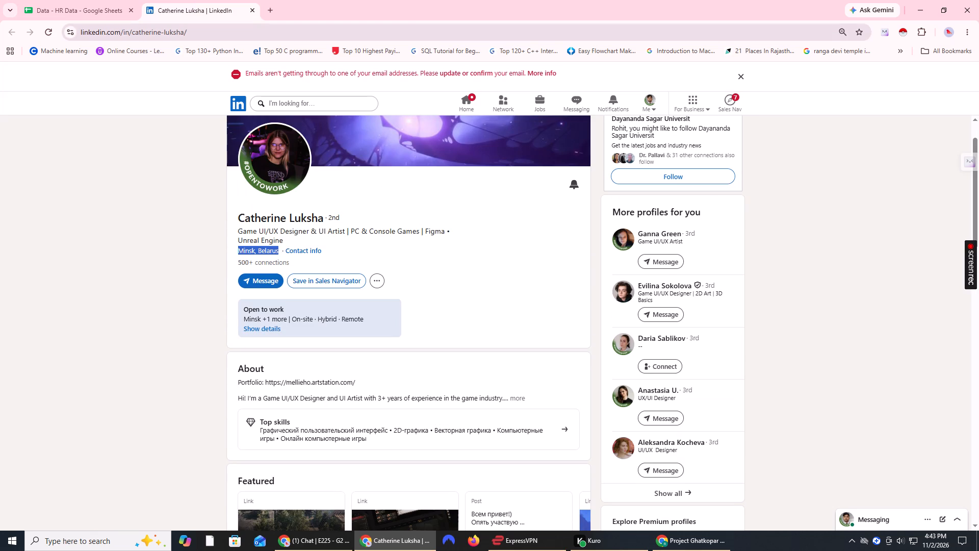
pyautogui.click(266, 10)
pyautogui.hotkey('ctrl', 'v')
pyautogui.hotkey('ctrl', 'Return')
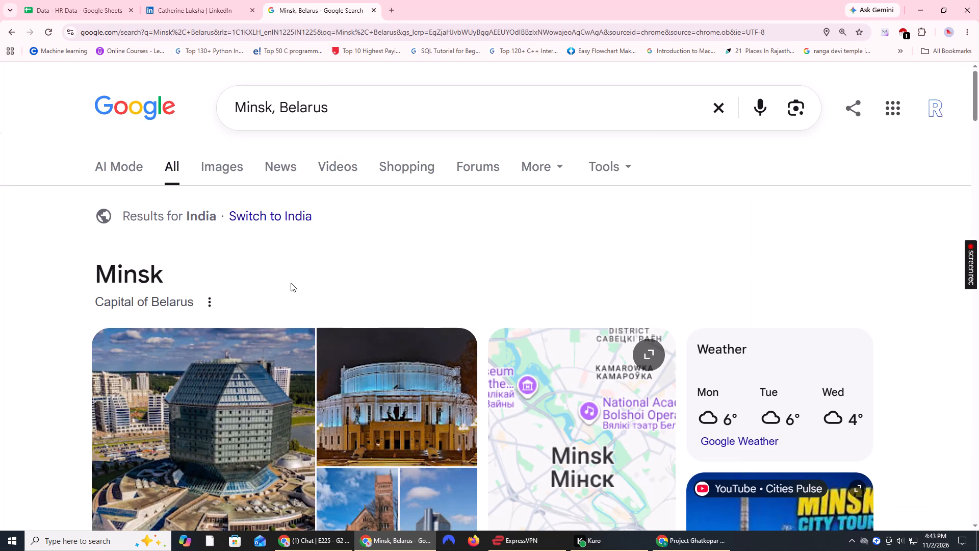
pyautogui.scroll(-10, 291, 283)
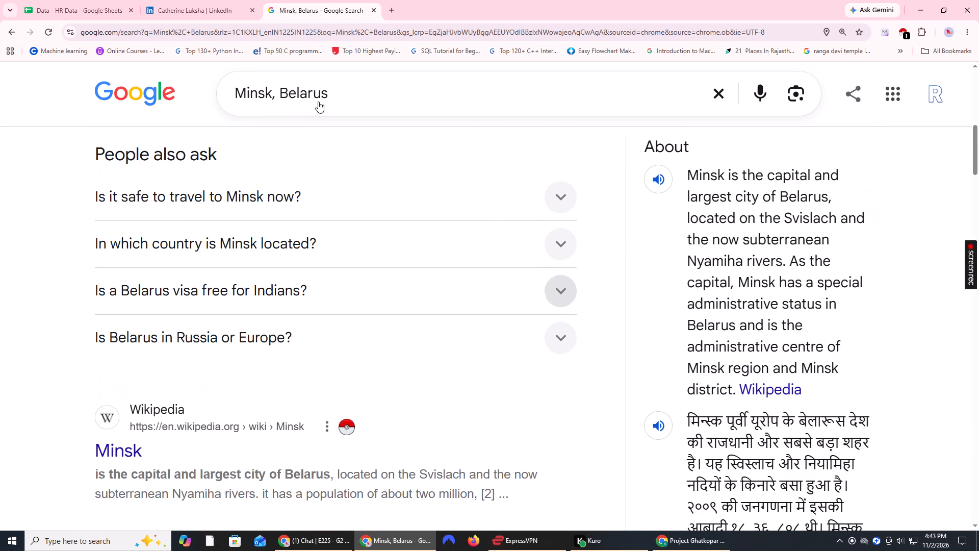
pyautogui.click(340, 88)
pyautogui.press('space')
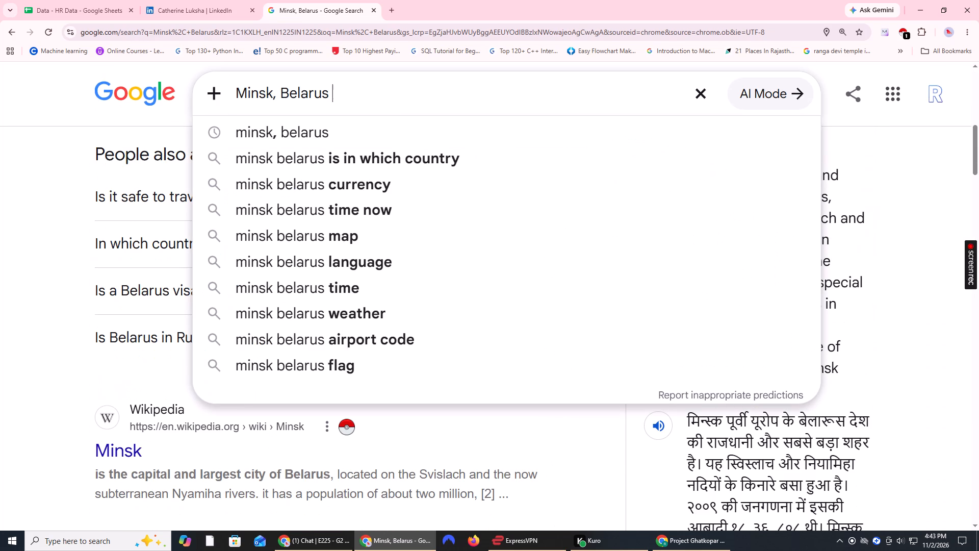
pyautogui.press('Down')
pyautogui.press('Down')
pyautogui.press('Return')
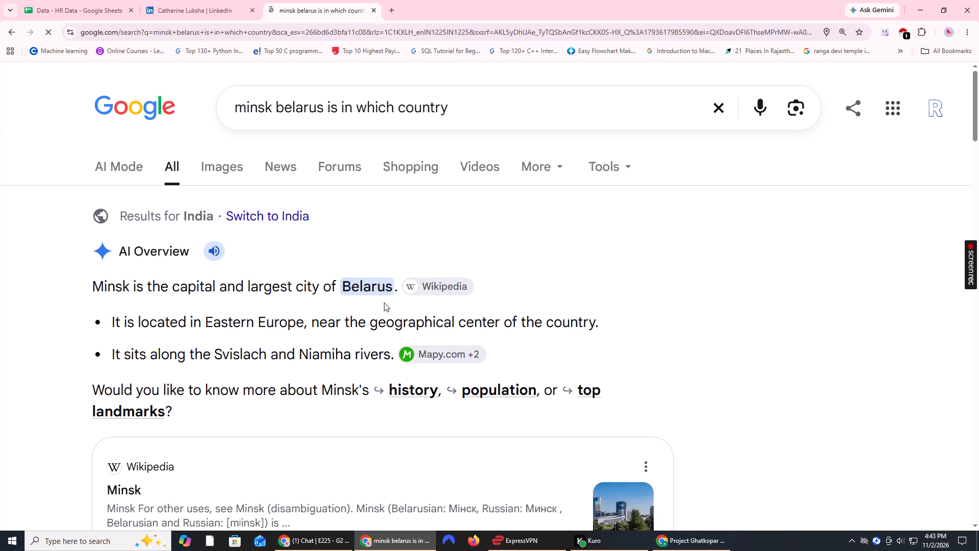
# Copy the country name Belarus from the search result into the Location cell of row 753.
pyautogui.moveTo(392, 288); pyautogui.dragTo(345, 282)
pyautogui.hotkey('ctrl', 'c')
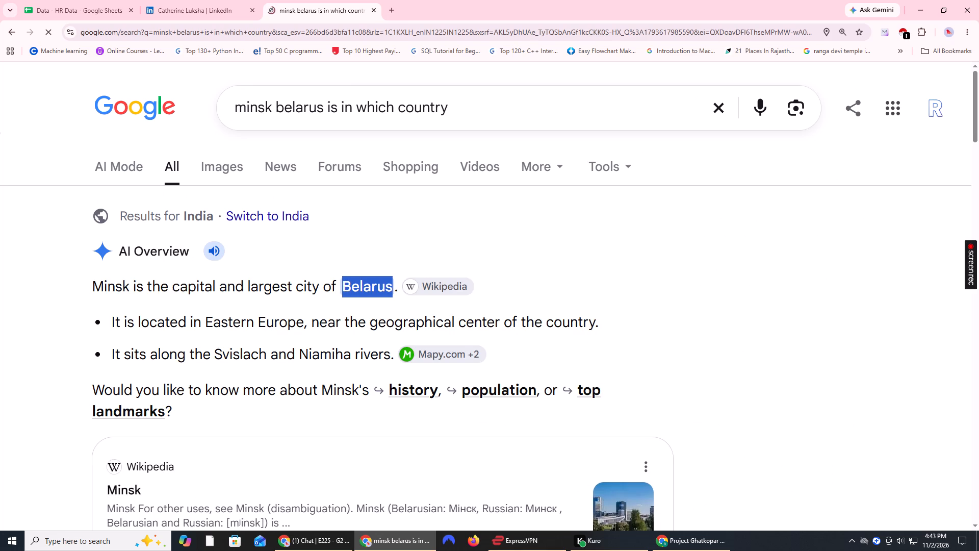
pyautogui.click(101, 0)
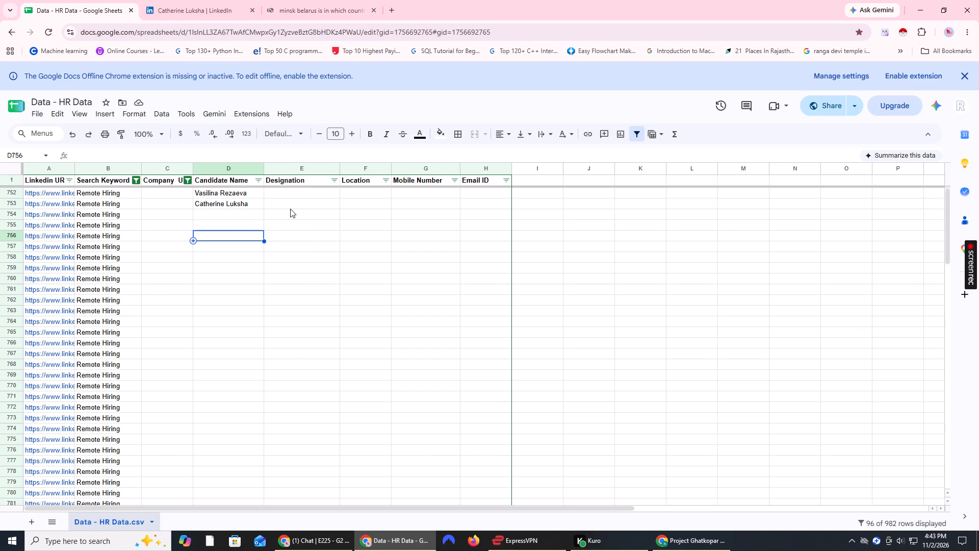
pyautogui.doubleClick(349, 203)
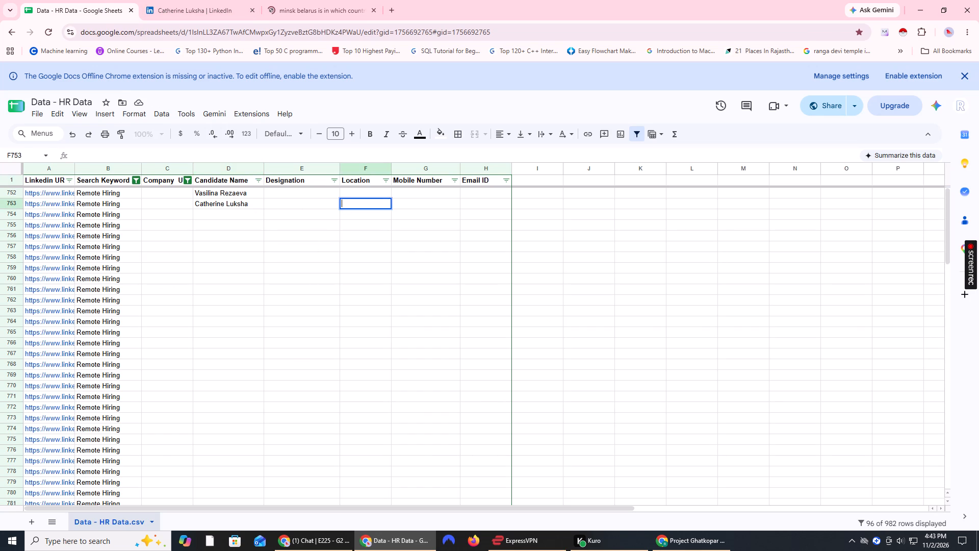
pyautogui.hotkey('ctrl', 'v')
pyautogui.press('Return')
# Check the row 753 candidate's work experience on LinkedIn and close the profile and search pages.
pyautogui.click(198, 0)
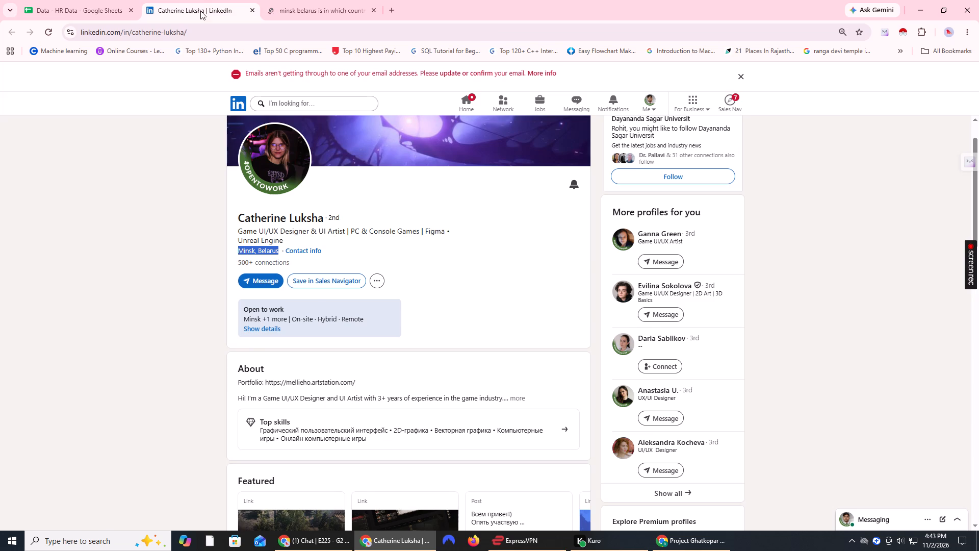
pyautogui.scroll(-15, 321, 334)
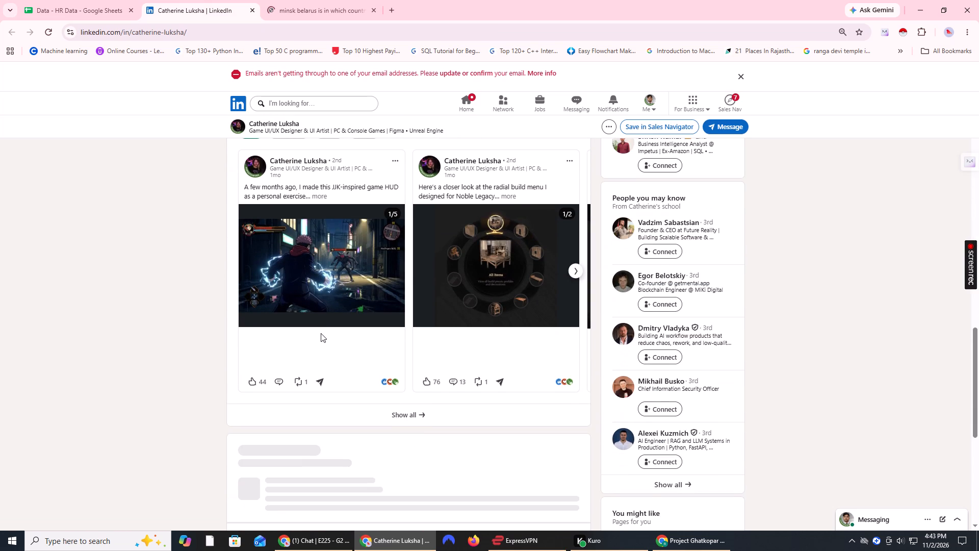
pyautogui.scroll(-2, 321, 333)
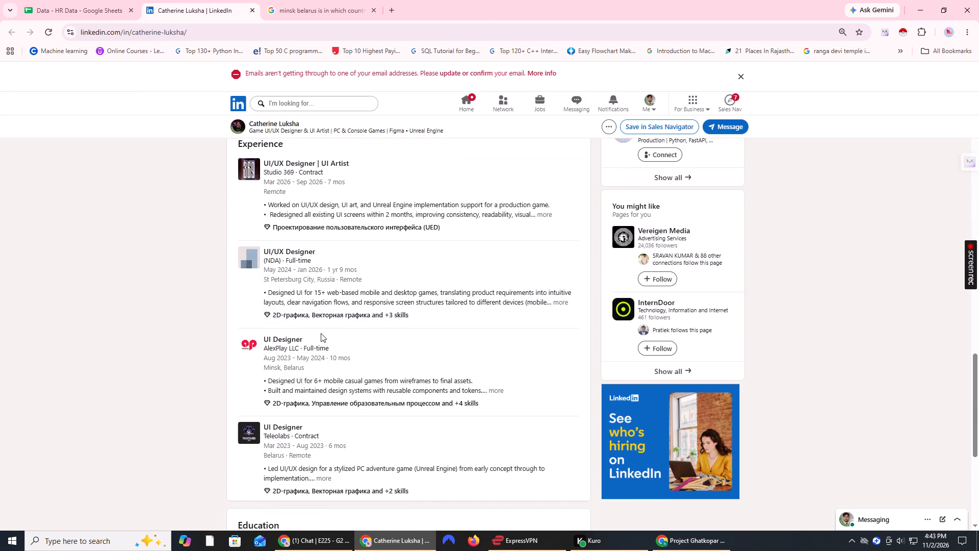
pyautogui.scroll(1, 321, 333)
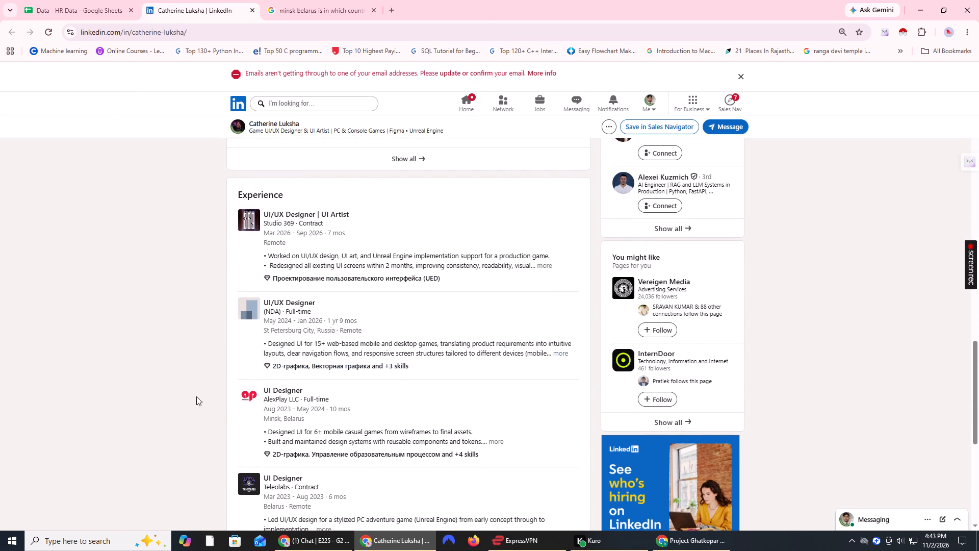
pyautogui.click(49, 0)
pyautogui.rightClick(49, 0)
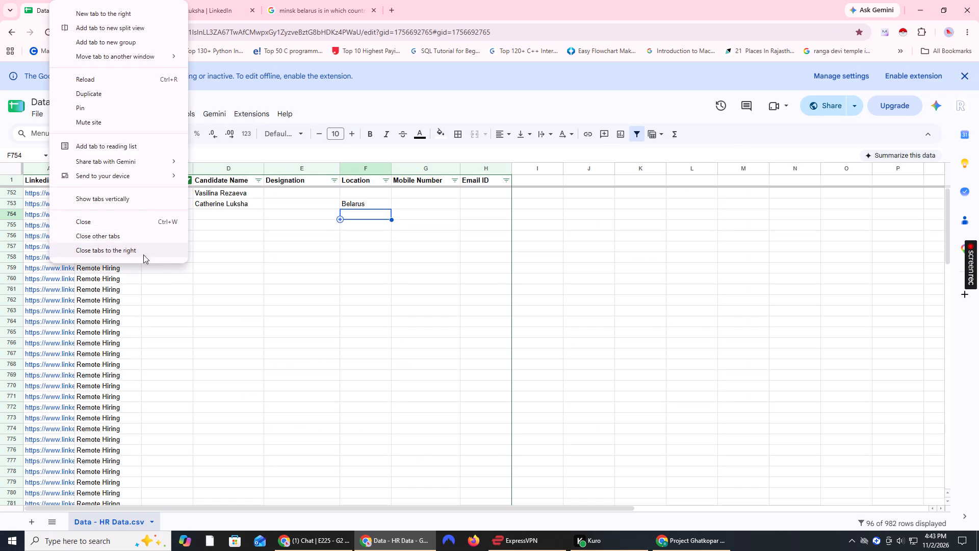
pyautogui.click(139, 247)
pyautogui.click(403, 409)
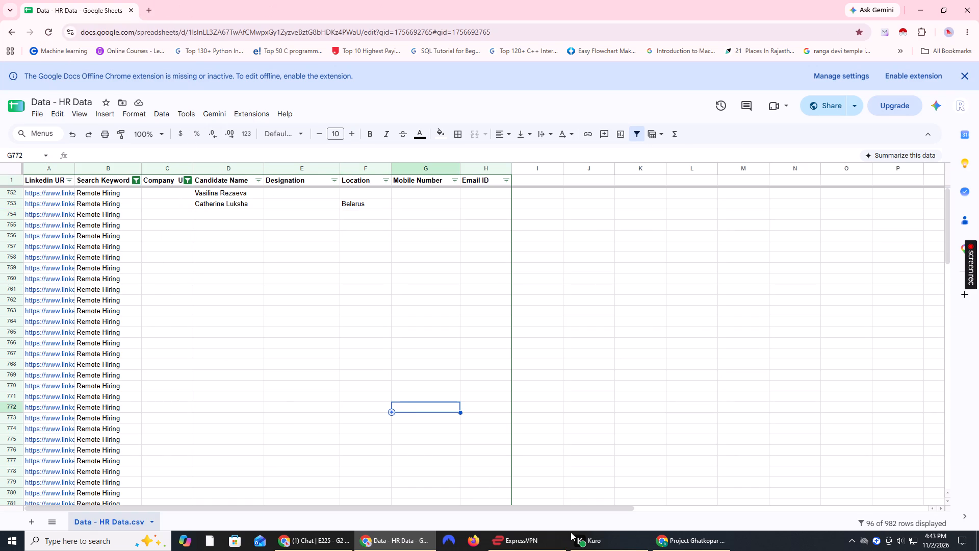
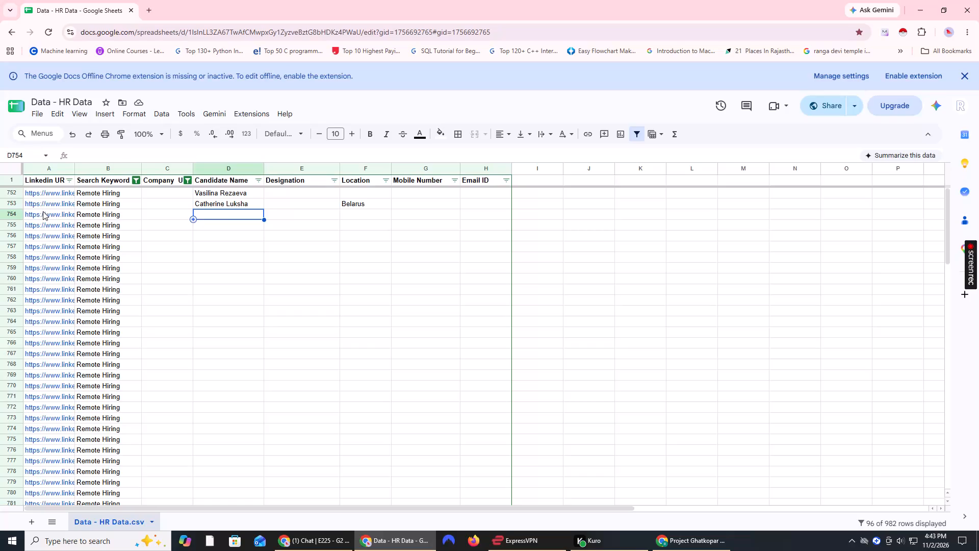
# Open the LinkedIn profile linked in row 754 in a new browser tab.
pyautogui.rightClick(44, 206)
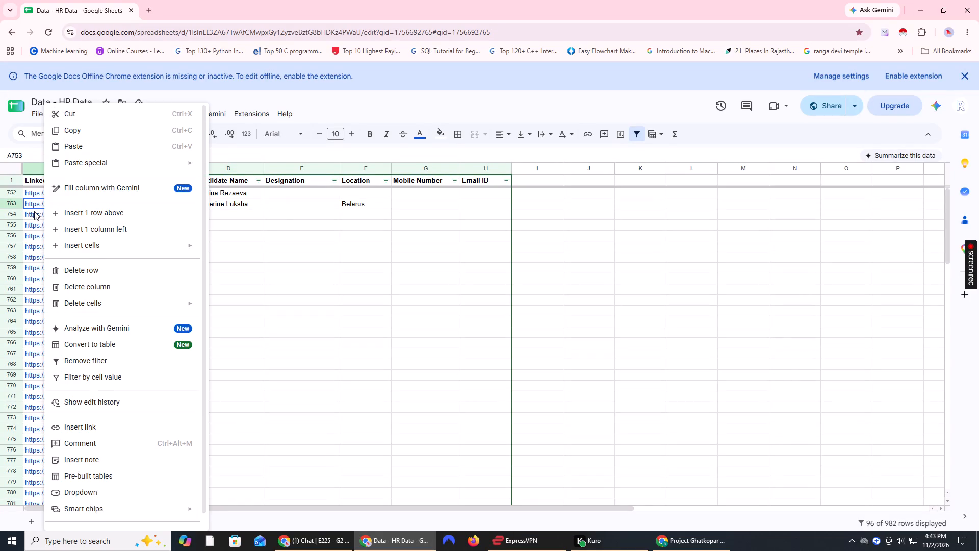
pyautogui.doubleClick(34, 211)
pyautogui.rightClick(34, 211)
pyautogui.tripleClick(34, 211)
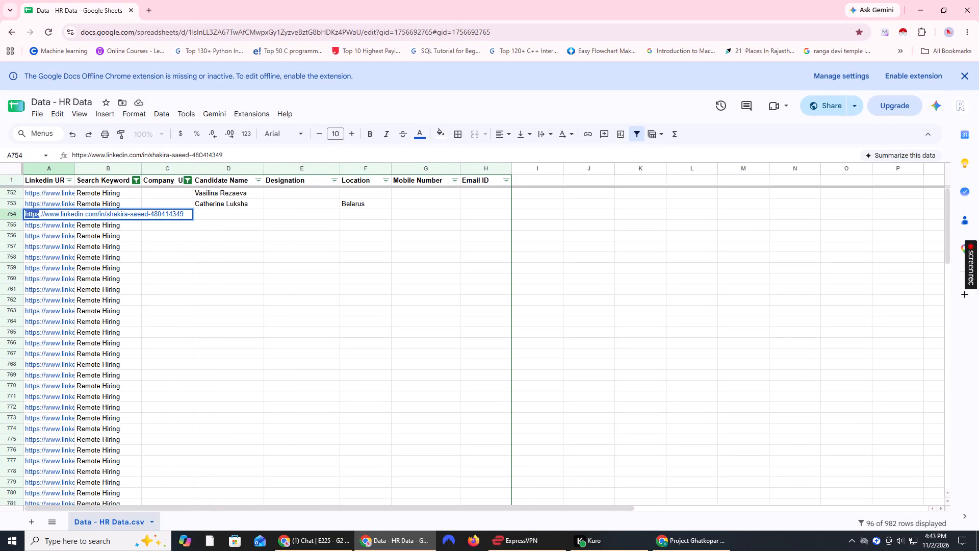
pyautogui.rightClick(34, 211)
pyautogui.click(147, 353)
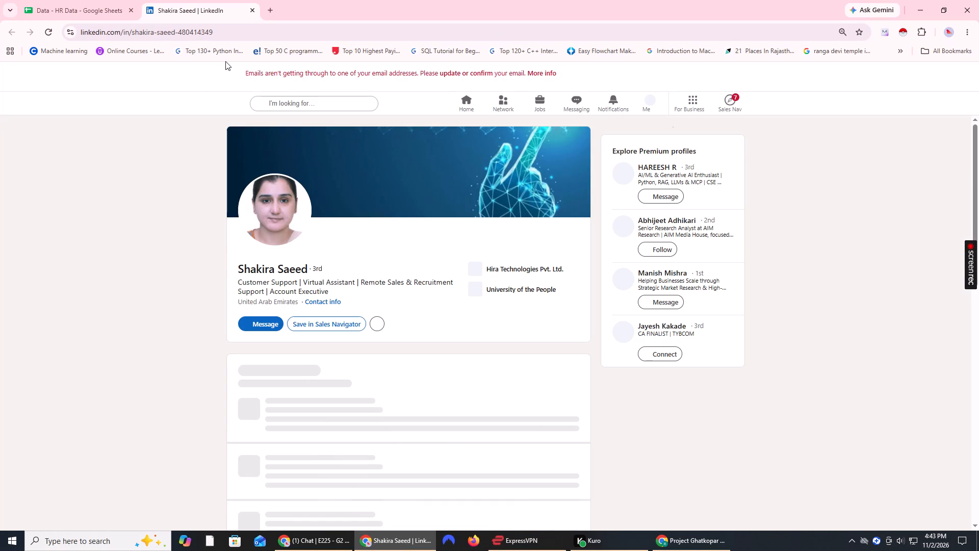
# Copy the candidate's name from the LinkedIn profile into the Candidate Name cell of row 754, without the trailing line break.
pyautogui.moveTo(229, 268); pyautogui.dragTo(301, 266)
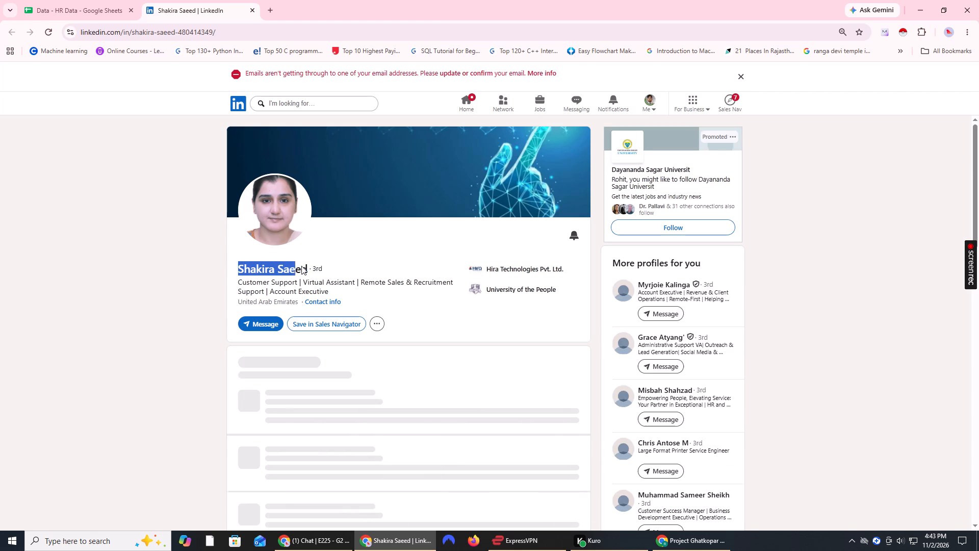
pyautogui.moveTo(301, 266); pyautogui.dragTo(309, 265)
pyautogui.hotkey('ctrl', 'c')
pyautogui.click(164, 222)
pyautogui.click(111, 0)
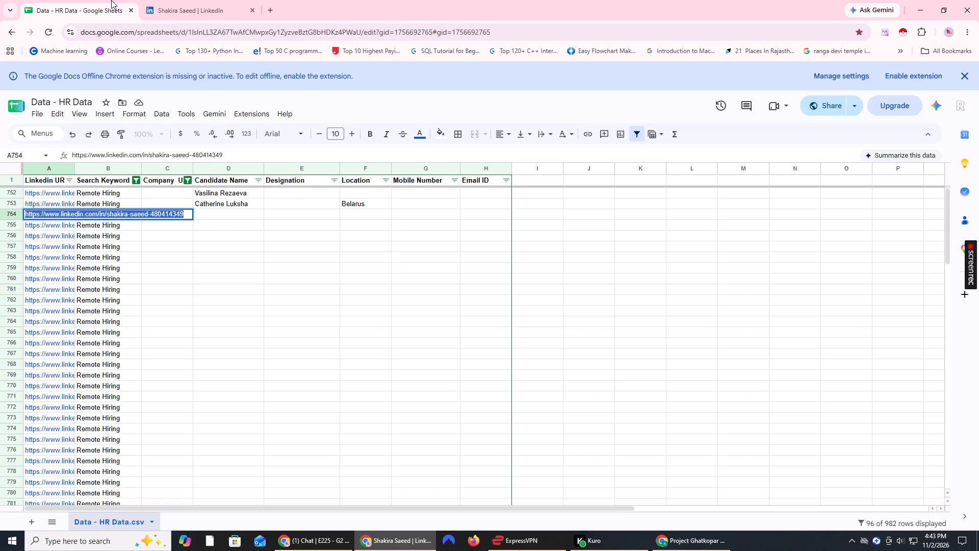
pyautogui.doubleClick(219, 212)
pyautogui.hotkey('ctrl', 'v')
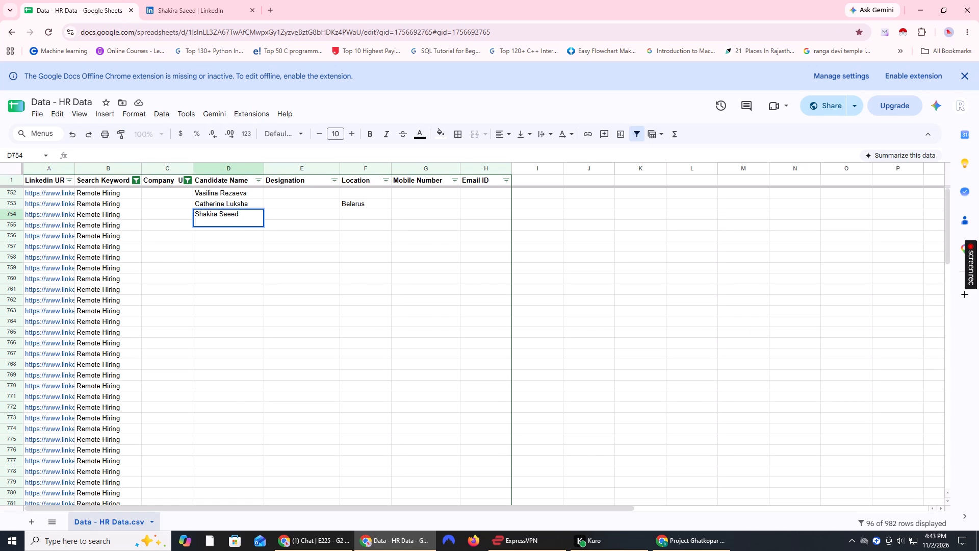
pyautogui.press('Return')
pyautogui.doubleClick(214, 216)
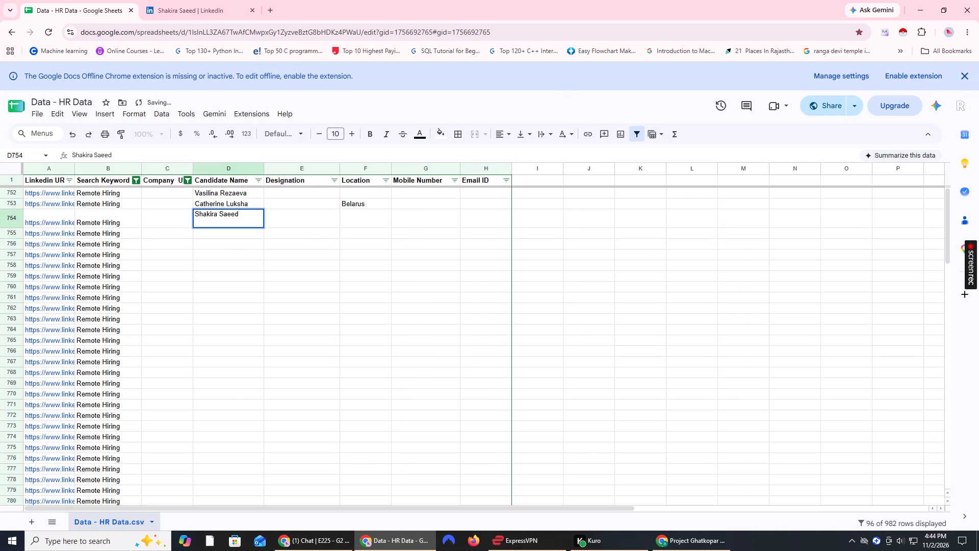
pyautogui.press('BackSpace')
pyautogui.press('Return')
pyautogui.click(228, 266)
# Copy the location United Arab Emirates from the profile into the Location cell of row 754.
pyautogui.click(219, 0)
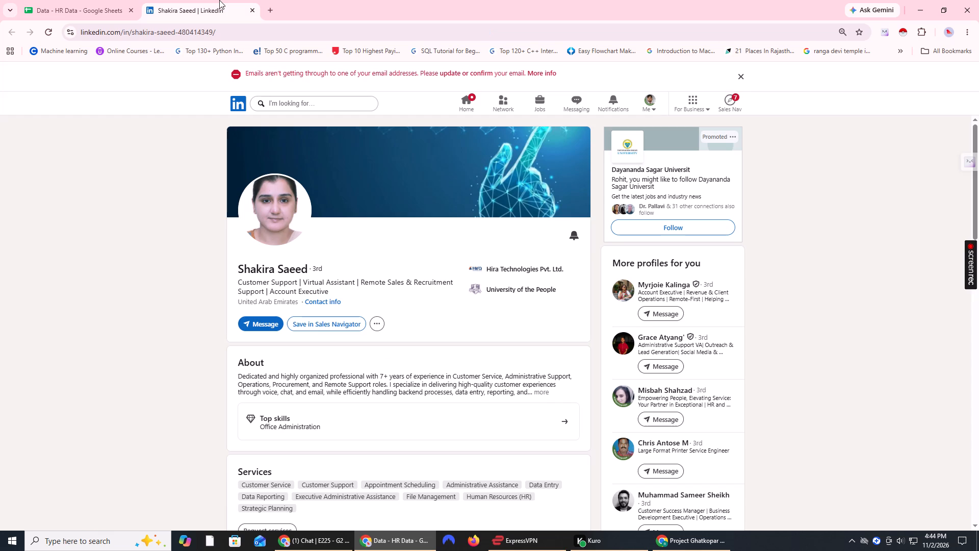
pyautogui.moveTo(298, 302); pyautogui.dragTo(232, 301)
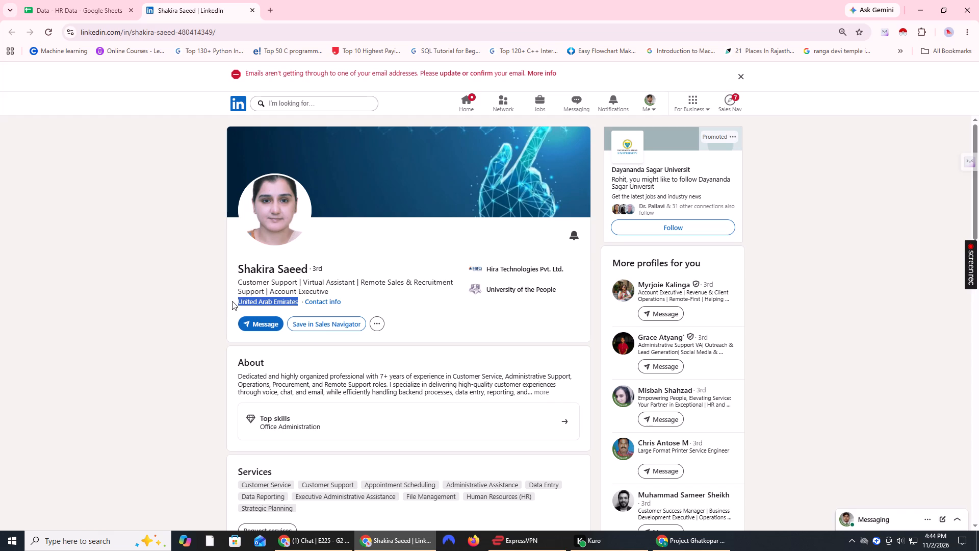
pyautogui.moveTo(232, 301); pyautogui.dragTo(229, 300)
pyautogui.hotkey('ctrl', 'c')
pyautogui.click(62, 0)
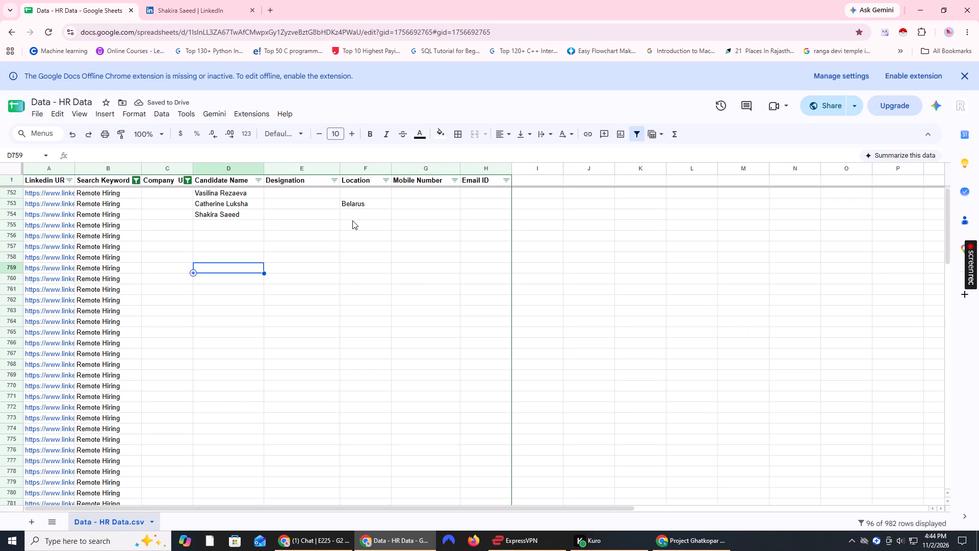
pyautogui.doubleClick(352, 217)
pyautogui.hotkey('ctrl', 'v')
pyautogui.press('Return')
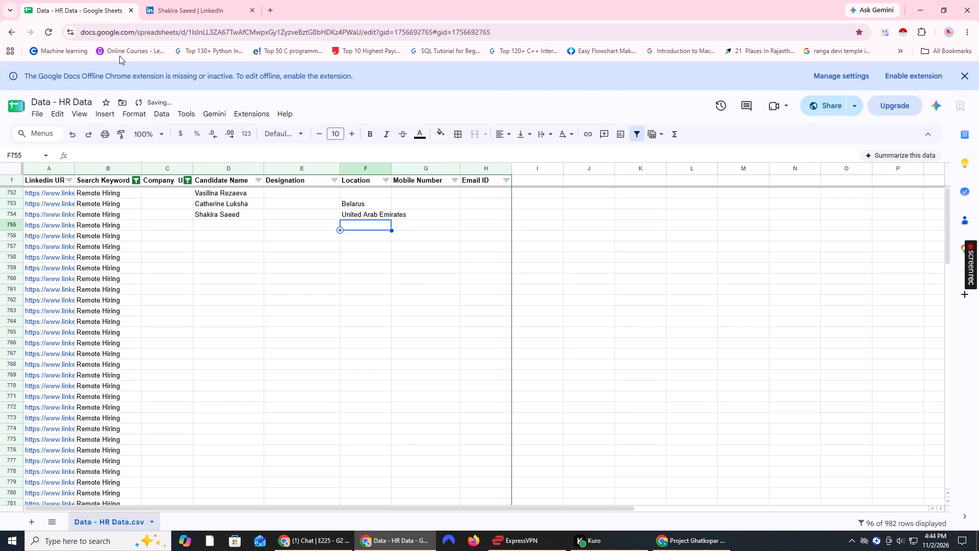
# Open the Hira Technologies Pvt. Ltd. company page from the Experience section of the row 754 candidate's profile.
pyautogui.click(146, 0)
pyautogui.scroll(-12, 263, 330)
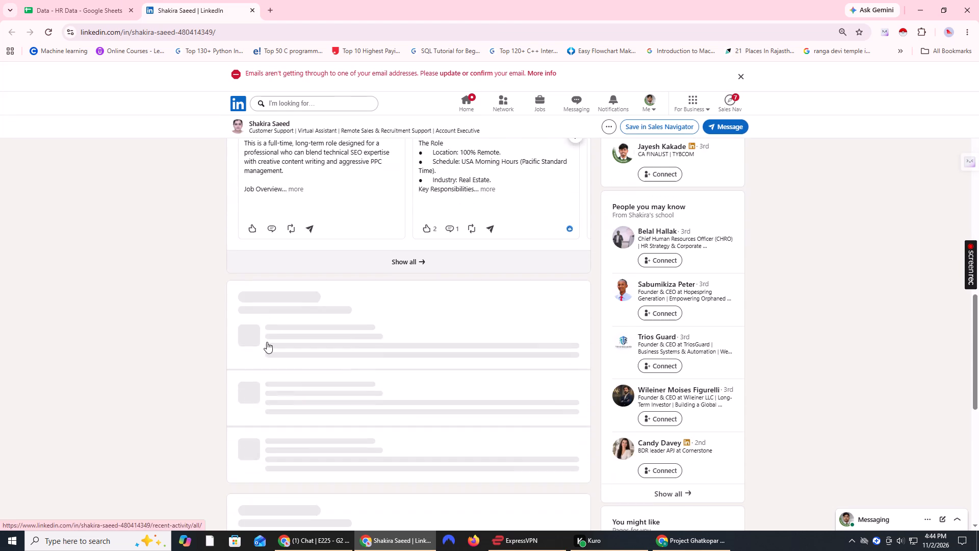
pyautogui.scroll(-2, 267, 342)
pyautogui.keyDown('ctrl'); pyautogui.click(245, 217); pyautogui.keyUp('ctrl')
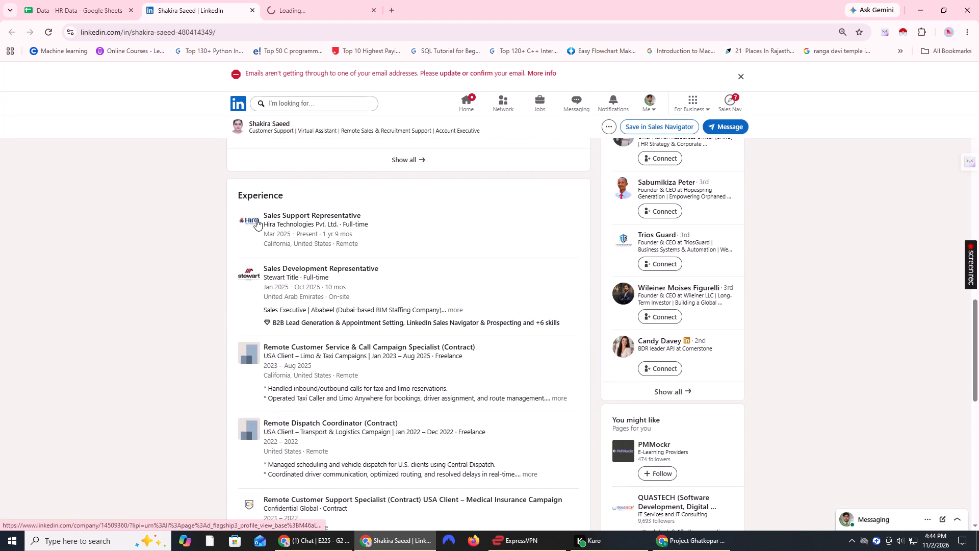
# Copy the job title into the Designation cell of row 754, keeping only Sales Support Representative.
pyautogui.moveTo(263, 214); pyautogui.dragTo(364, 219)
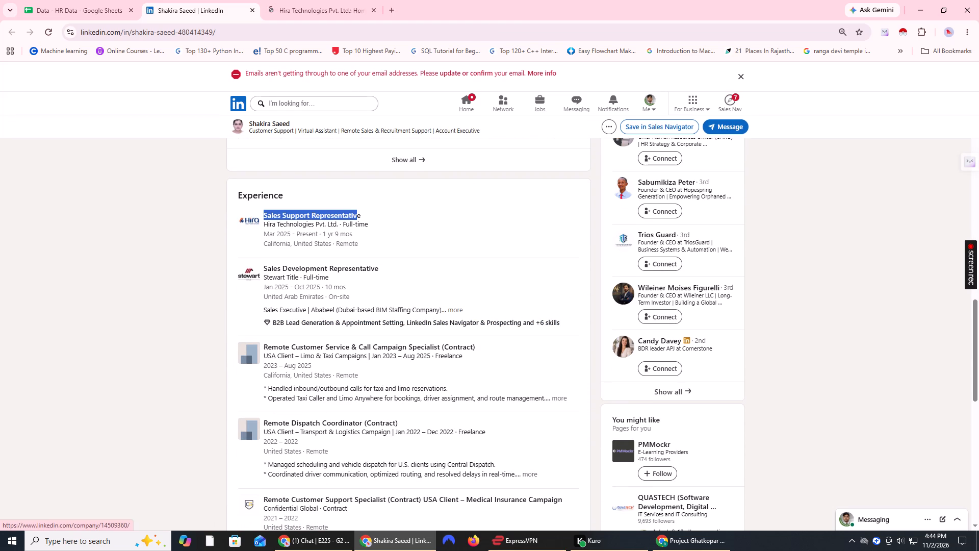
pyautogui.moveTo(364, 219); pyautogui.dragTo(367, 219)
pyautogui.hotkey('ctrl', 'c')
pyautogui.hotkey('ctrl', 'c')
pyautogui.click(70, 0)
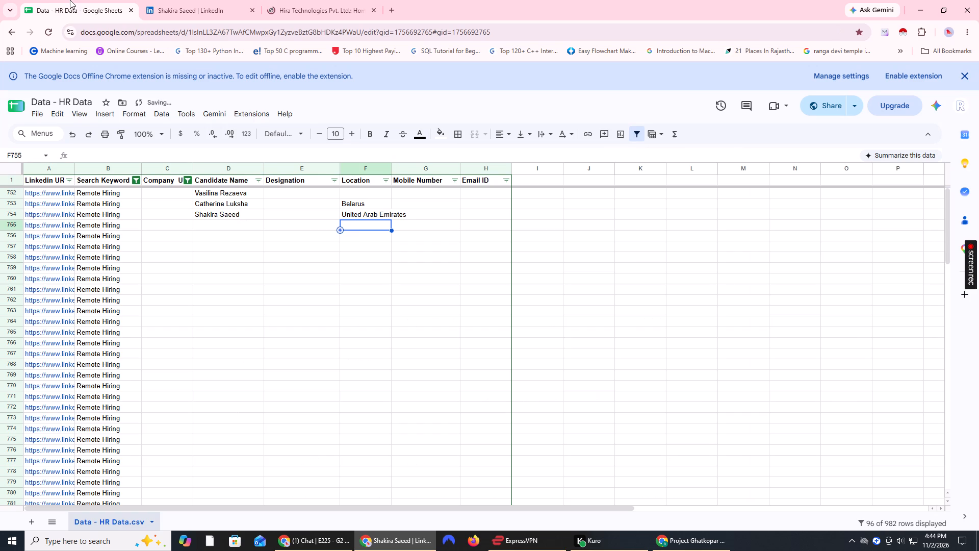
pyautogui.doubleClick(283, 216)
pyautogui.hotkey('ctrl', 'v')
pyautogui.press('BackSpace')
pyautogui.press('BackSpace')
pyautogui.press('BackSpace')
pyautogui.press('BackSpace')
pyautogui.press('BackSpace')
pyautogui.press('BackSpace')
pyautogui.press('BackSpace')
pyautogui.press('BackSpace')
pyautogui.press('BackSpace')
pyautogui.press('BackSpace')
pyautogui.press('BackSpace')
pyautogui.press('BackSpace')
pyautogui.press('BackSpace')
pyautogui.press('BackSpace')
pyautogui.press('BackSpace')
pyautogui.press('BackSpace')
pyautogui.press('BackSpace')
pyautogui.press('BackSpace')
pyautogui.press('BackSpace')
pyautogui.press('BackSpace')
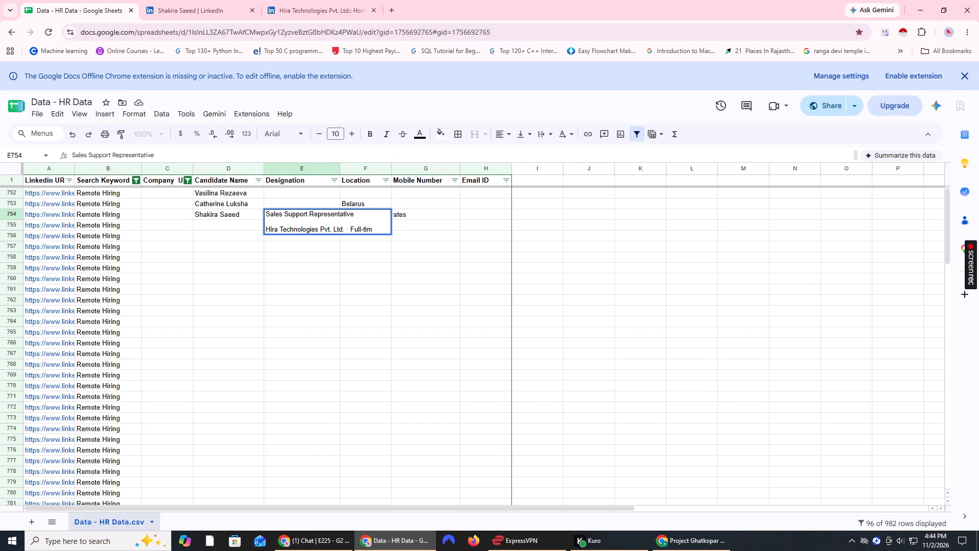
pyautogui.press('BackSpace')
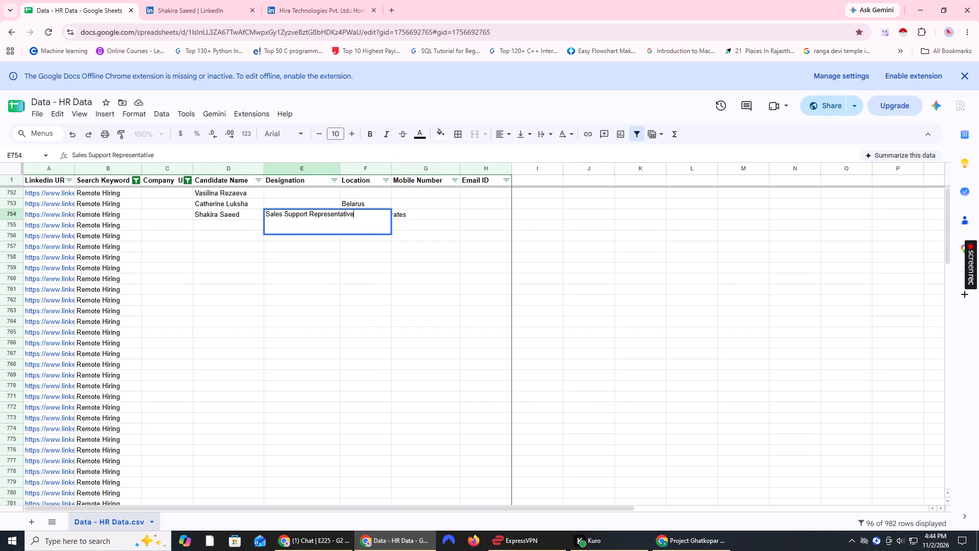
pyautogui.press('Return')
pyautogui.click(356, 310)
# Copy the Hira Technologies LinkedIn page address into the Company URL cell of row 754.
pyautogui.click(318, 0)
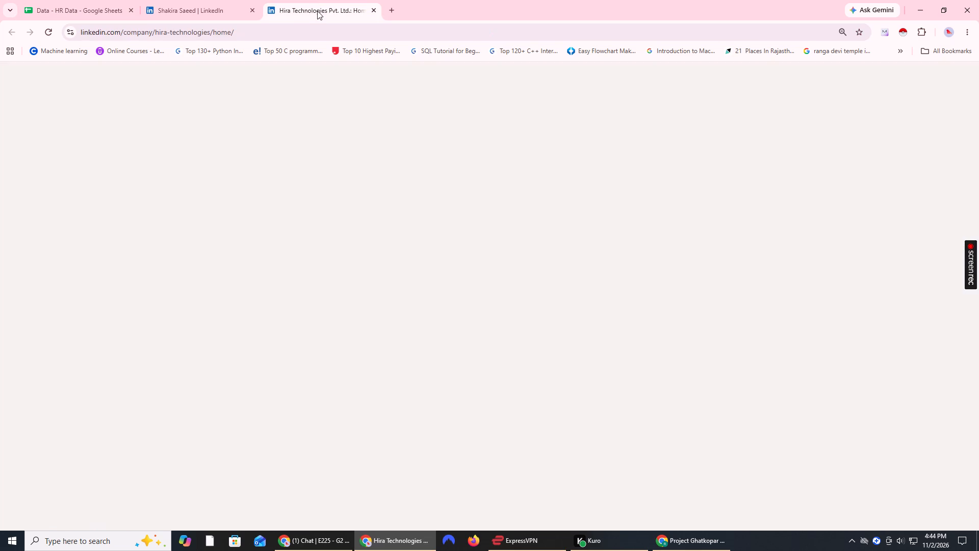
pyautogui.keyDown('ctrl'); pyautogui.click(289, 27); pyautogui.keyUp('ctrl')
pyautogui.hotkey('ctrl', 'c')
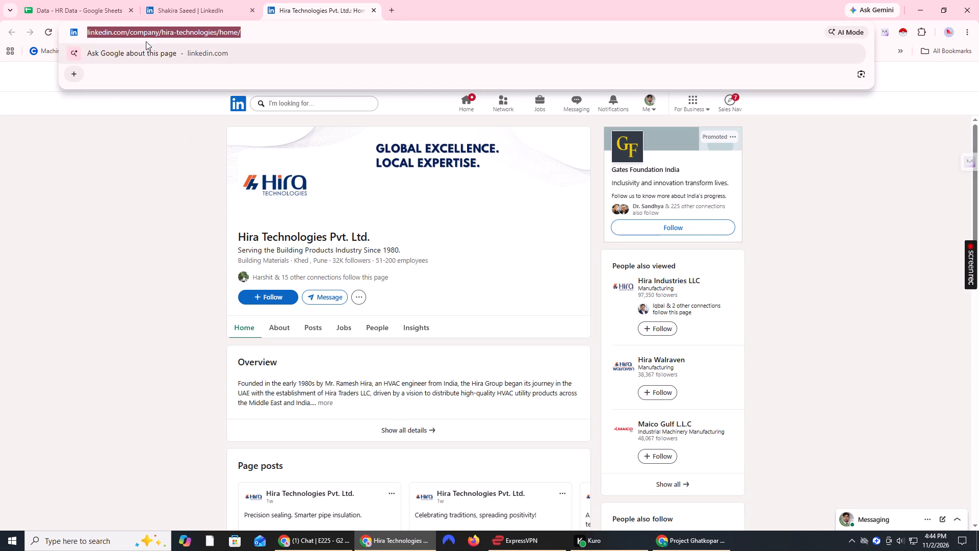
pyautogui.click(93, 0)
pyautogui.doubleClick(174, 216)
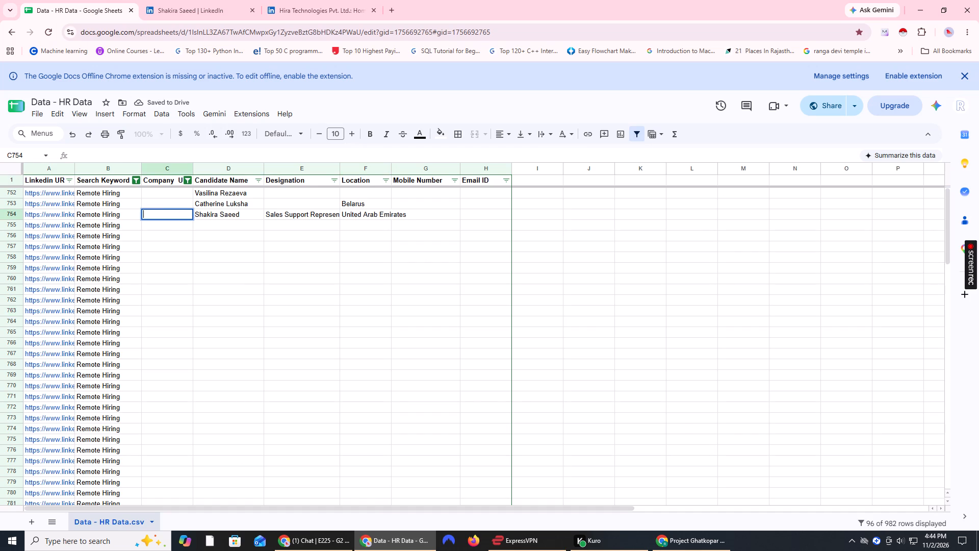
pyautogui.hotkey('ctrl', 'v')
pyautogui.click(152, 244)
# Open the LinkedIn profile linked in row 755 and close the previous candidate's profile and company pages.
pyautogui.tripleClick(57, 226)
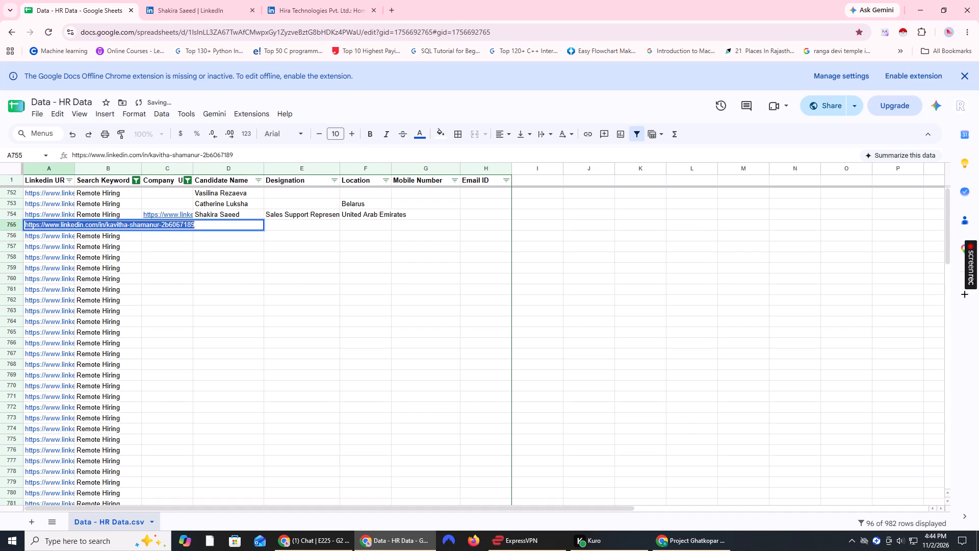
pyautogui.rightClick(60, 223)
pyautogui.click(193, 366)
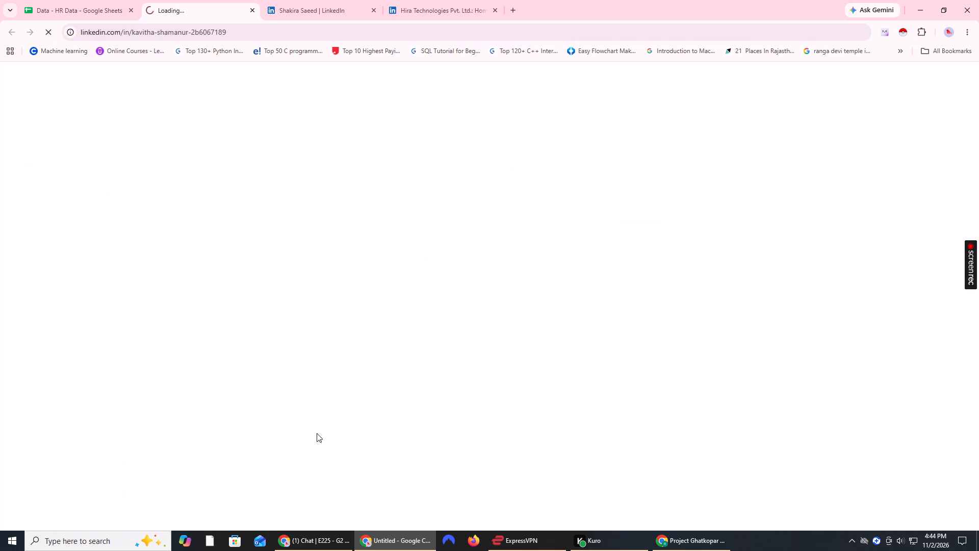
pyautogui.click(376, 9)
pyautogui.click(376, 9)
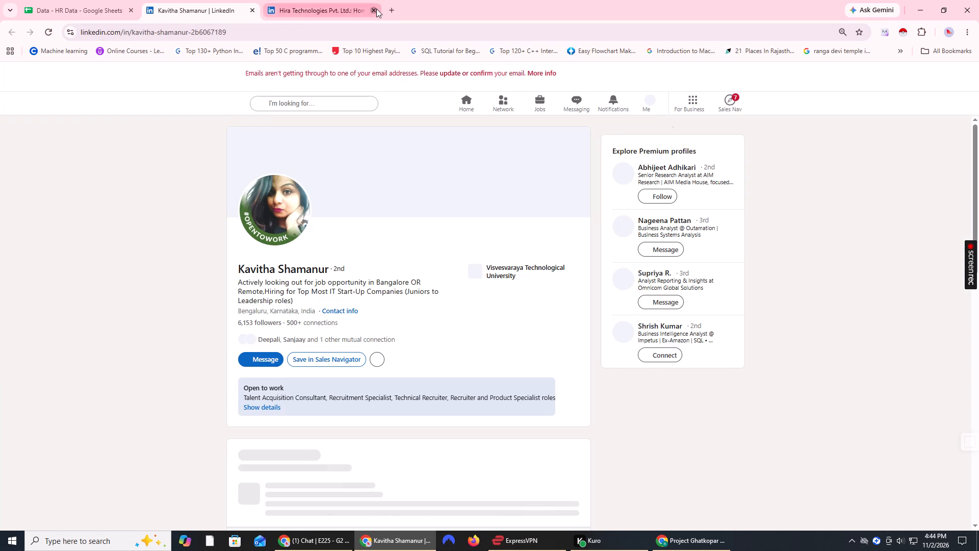
# Copy the candidate's name from the LinkedIn profile into the Candidate Name cell of row 755.
pyautogui.moveTo(231, 269); pyautogui.dragTo(323, 268)
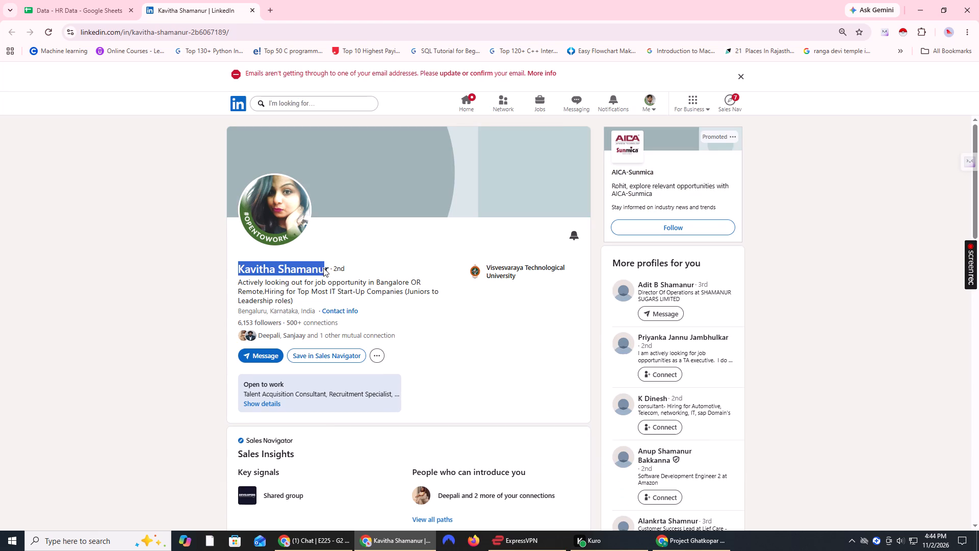
pyautogui.moveTo(323, 268); pyautogui.dragTo(327, 268)
pyautogui.hotkey('ctrl', 'c')
pyautogui.click(150, 275)
pyautogui.click(98, 0)
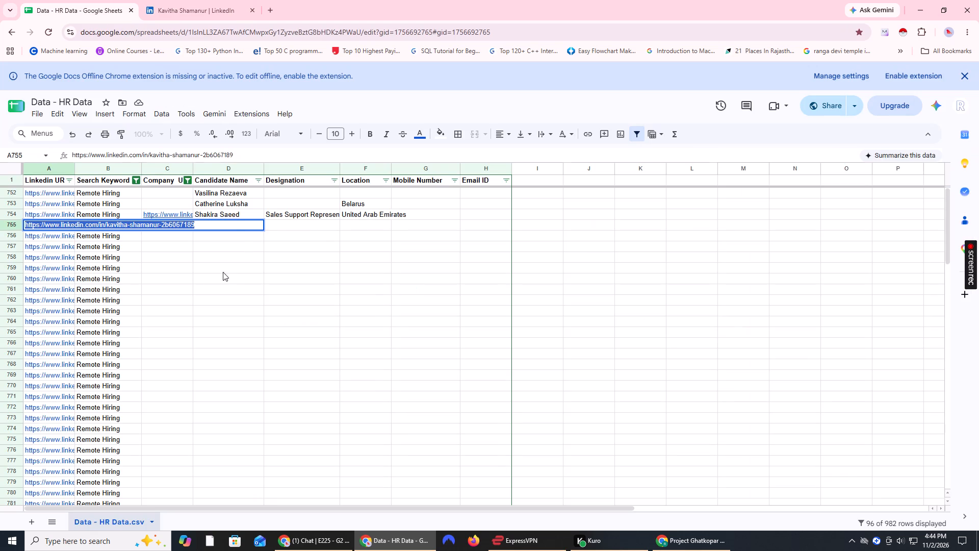
pyautogui.click(225, 269)
pyautogui.doubleClick(209, 224)
pyautogui.hotkey('ctrl', 'v')
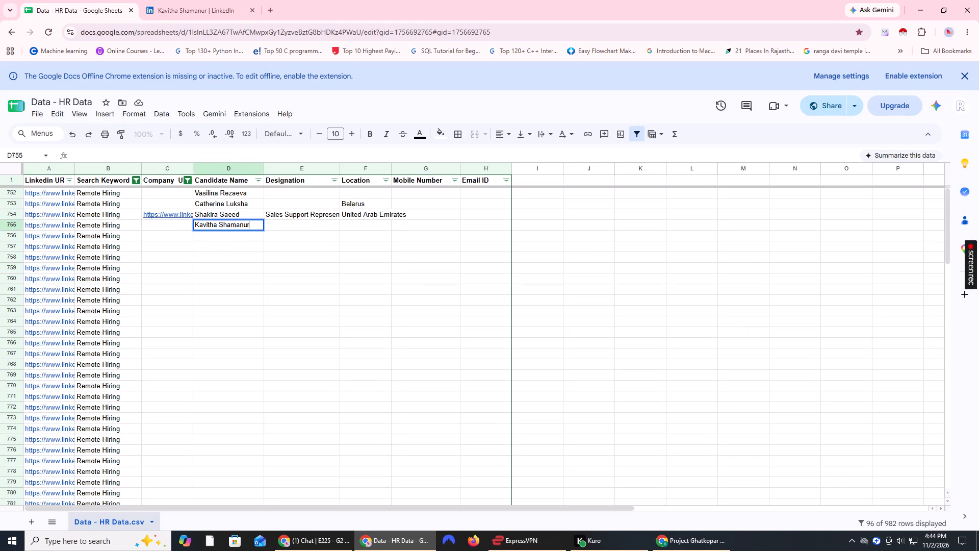
pyautogui.click(205, 249)
# Open the Careernet company page from the most recent job in the row 755 candidate's Experience section.
pyautogui.click(210, 0)
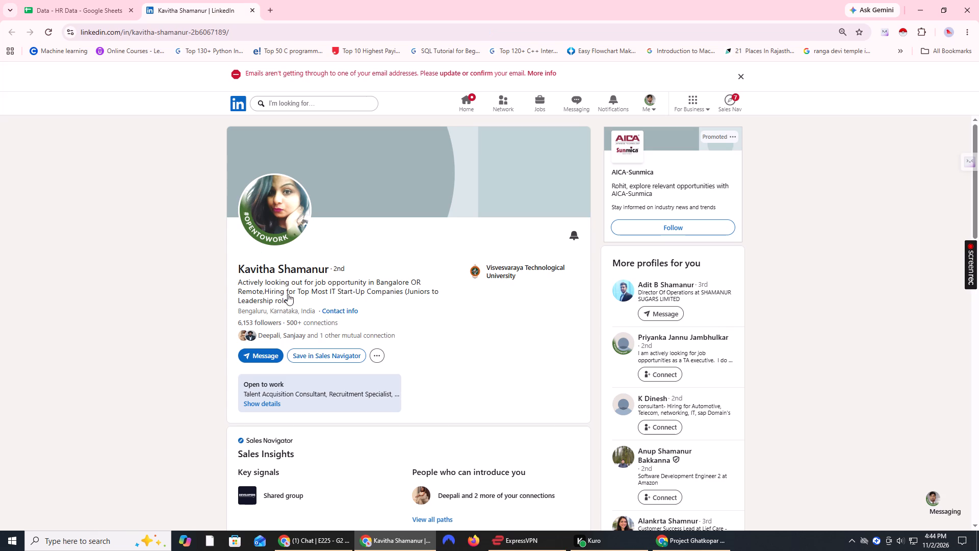
pyautogui.scroll(-10, 314, 319)
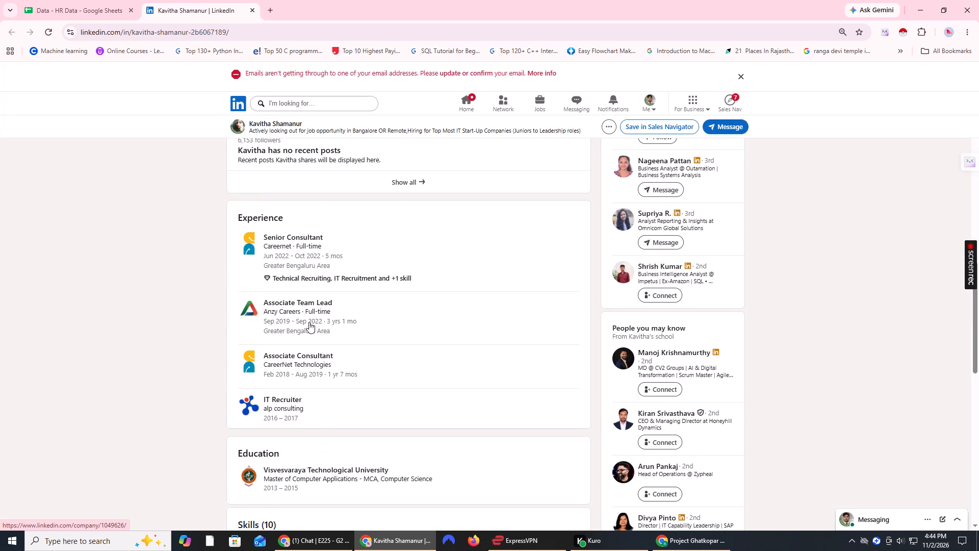
pyautogui.keyDown('ctrl'); pyautogui.click(246, 239); pyautogui.keyUp('ctrl')
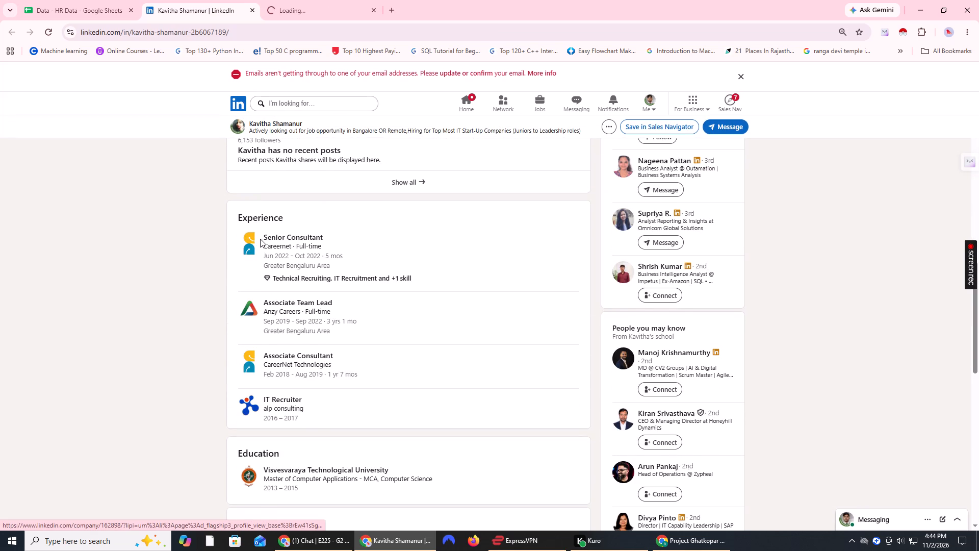
# Copy the job title Senior Consultant from the profile into the Designation cell of row 755.
pyautogui.moveTo(260, 238); pyautogui.dragTo(347, 237)
pyautogui.hotkey('ctrl', 'c')
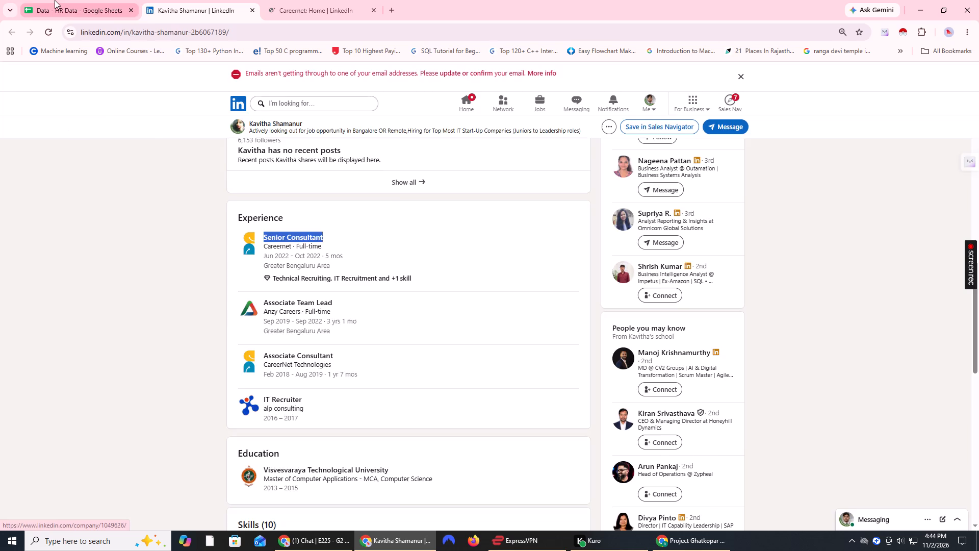
pyautogui.click(55, 0)
pyautogui.doubleClick(279, 227)
pyautogui.hotkey('ctrl', 'v')
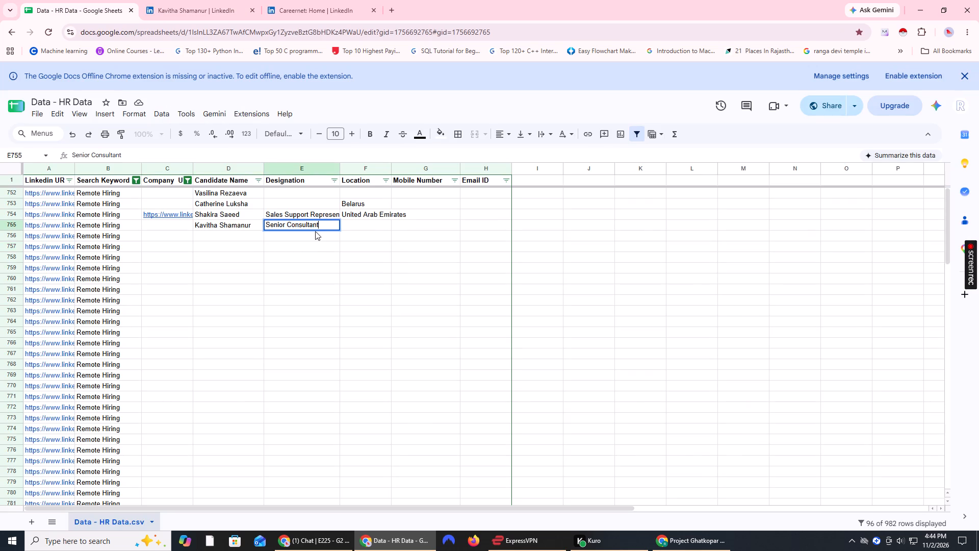
# Enter India in the Location cell of row 755.
pyautogui.click(362, 227)
pyautogui.write('Inid a')
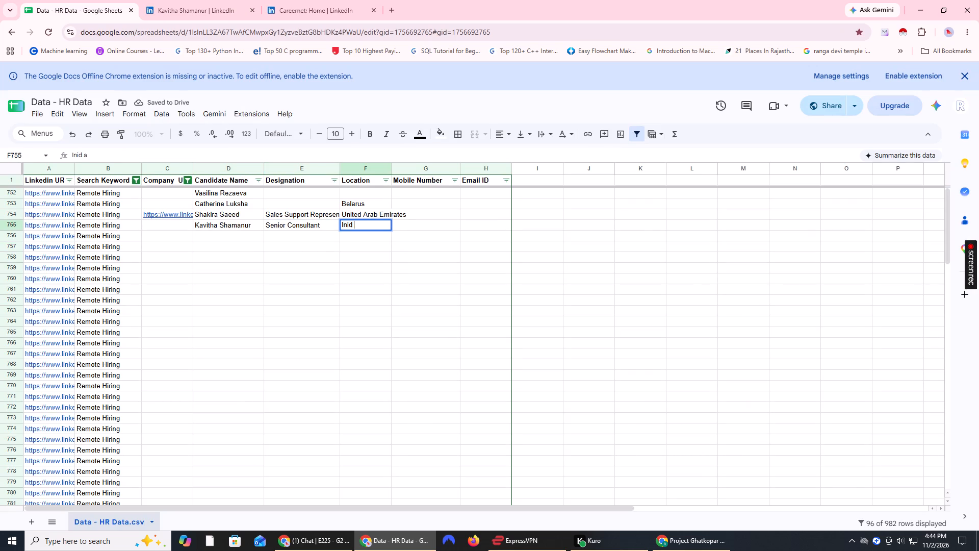
pyautogui.press('BackSpace')
pyautogui.press('BackSpace')
pyautogui.press('BackSpace')
pyautogui.press('BackSpace')
pyautogui.press('BackSpace')
pyautogui.write('ndia')
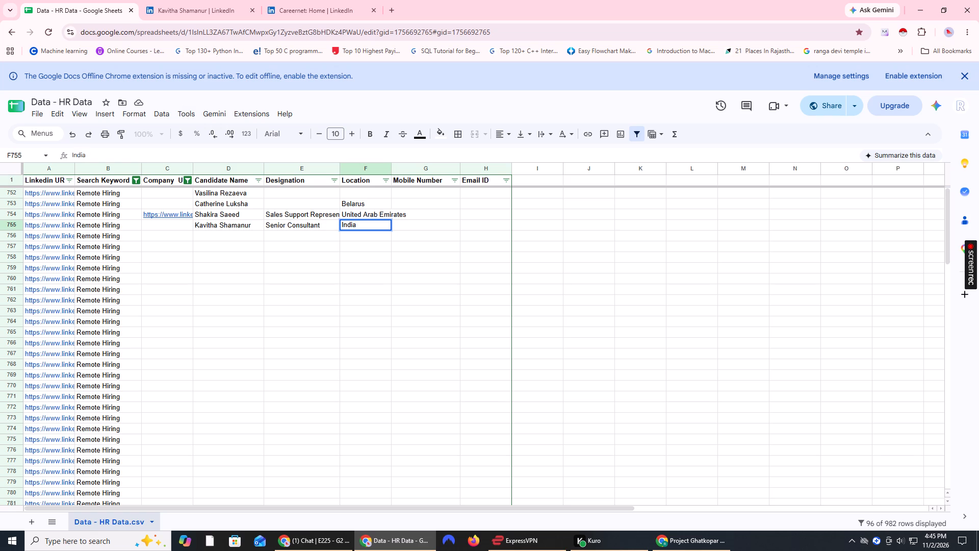
pyautogui.press('Return')
pyautogui.click(379, 322)
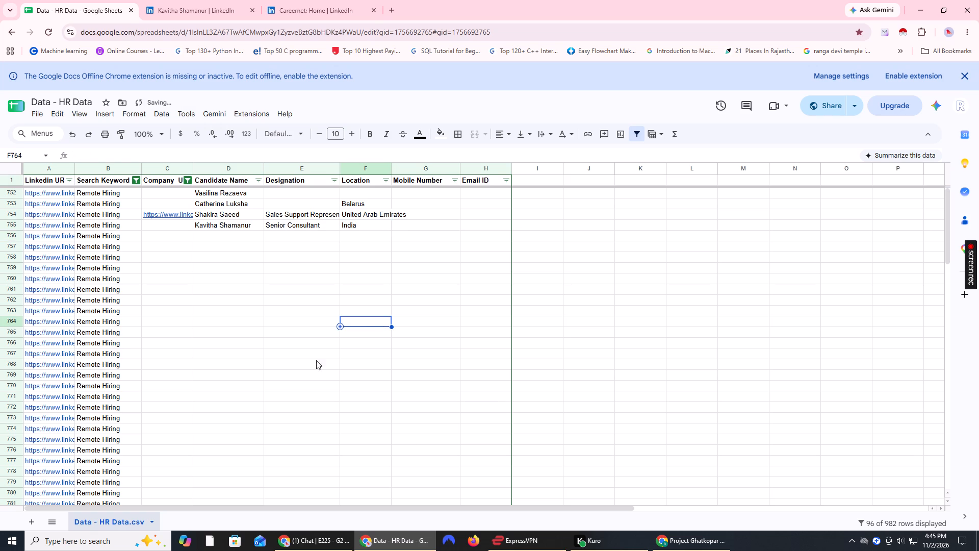
# Copy the Careernet company page address from LinkedIn into the Company URL cell of row 755.
pyautogui.click(356, 0)
pyautogui.click(273, 31)
pyautogui.hotkey('ctrl', 'c')
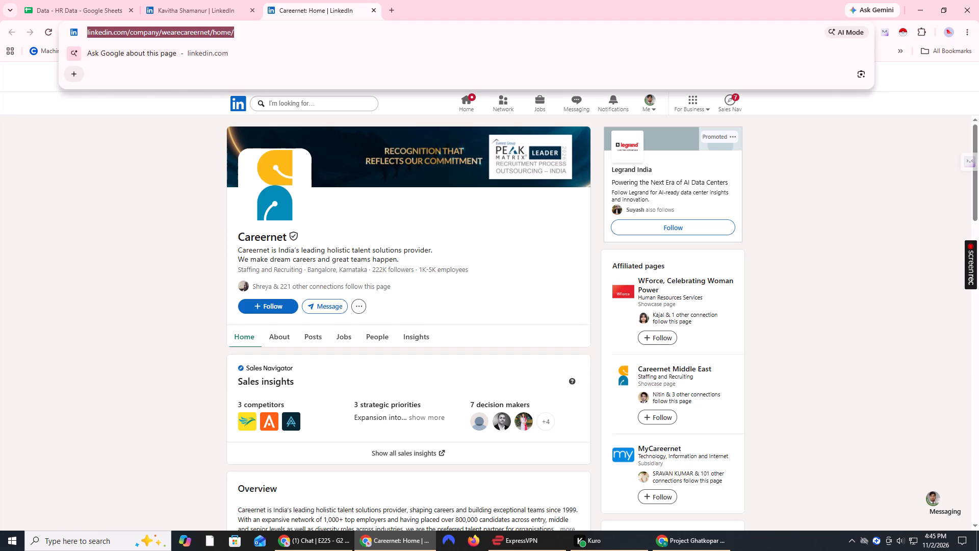
pyautogui.click(101, 0)
pyautogui.click(161, 227)
pyautogui.hotkey('ctrl', 'v')
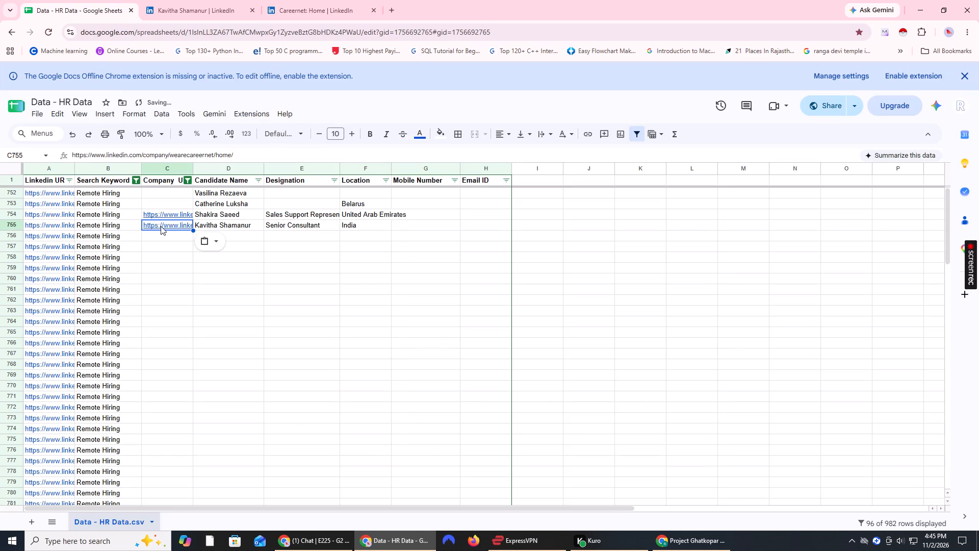
pyautogui.click(152, 263)
# Set the Company URL column filter to include all values.
pyautogui.click(188, 180)
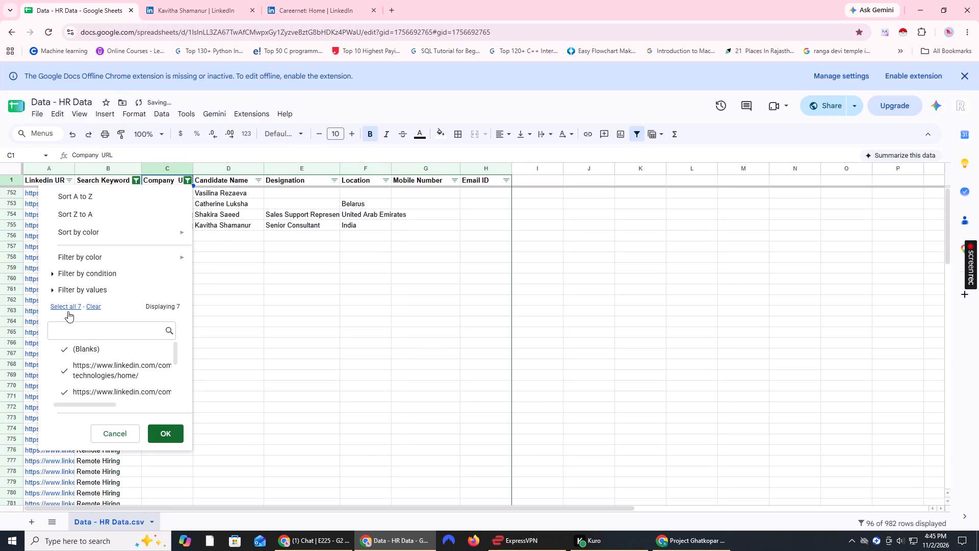
pyautogui.click(59, 305)
pyautogui.click(169, 436)
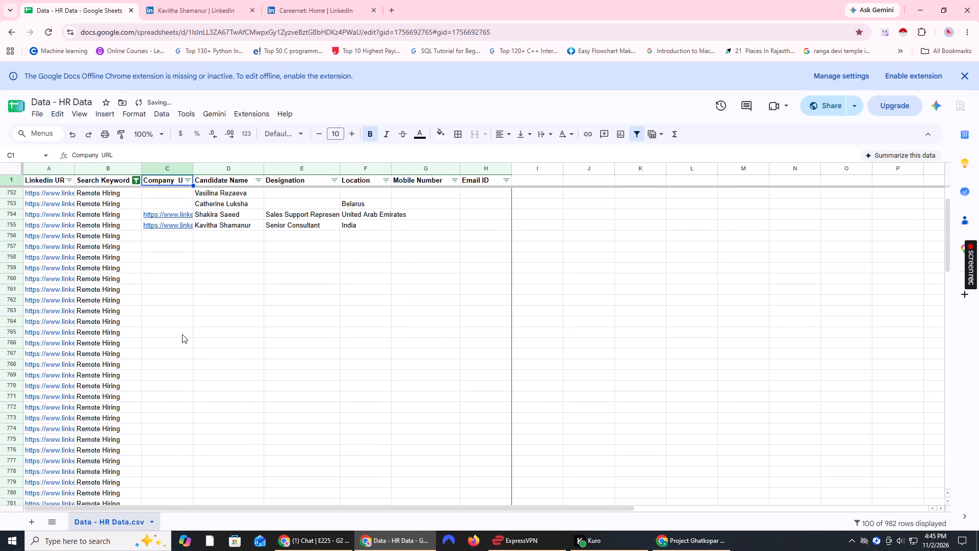
# Open the LinkedIn profile linked in row 756 and close the previous candidate's profile and the Careernet page.
pyautogui.scroll(8, 182, 334)
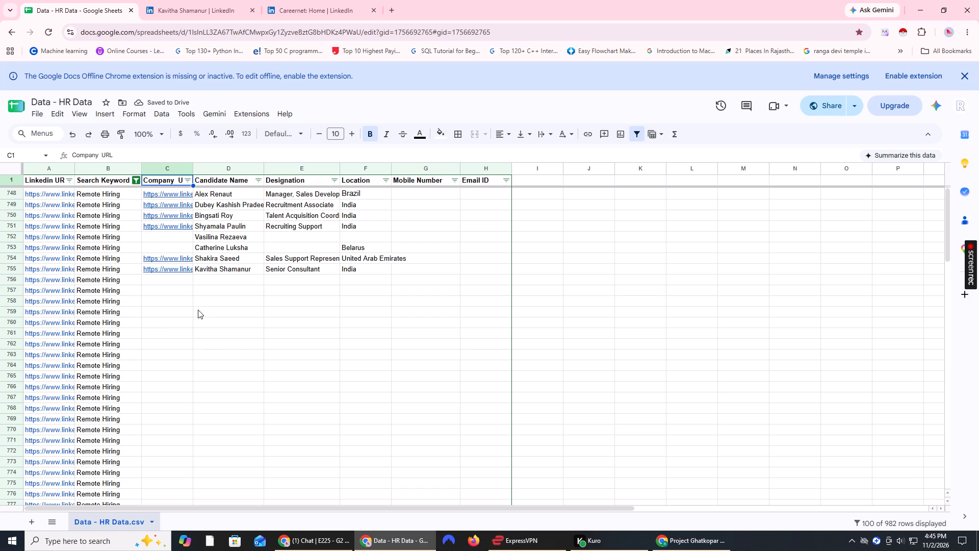
pyautogui.click(177, 282)
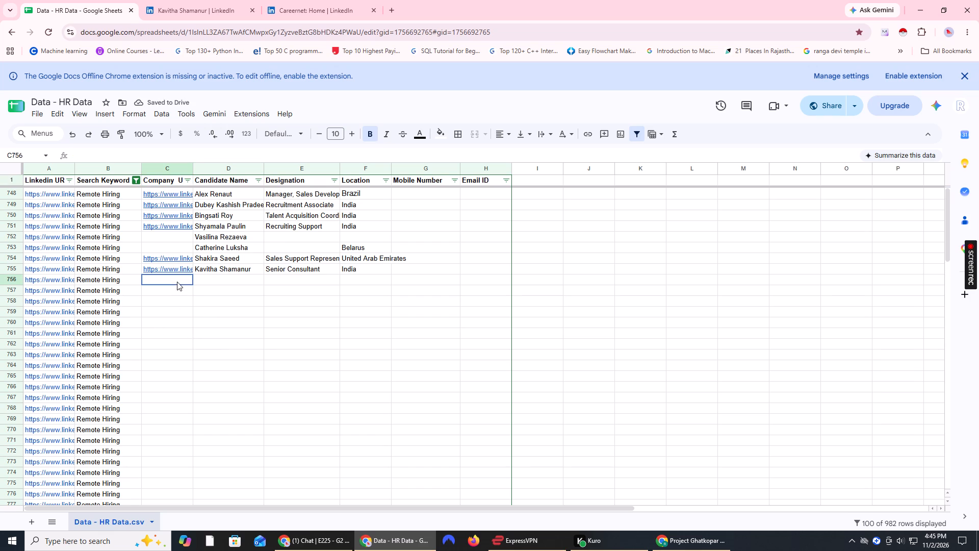
pyautogui.click(57, 281)
pyautogui.tripleClick(53, 277)
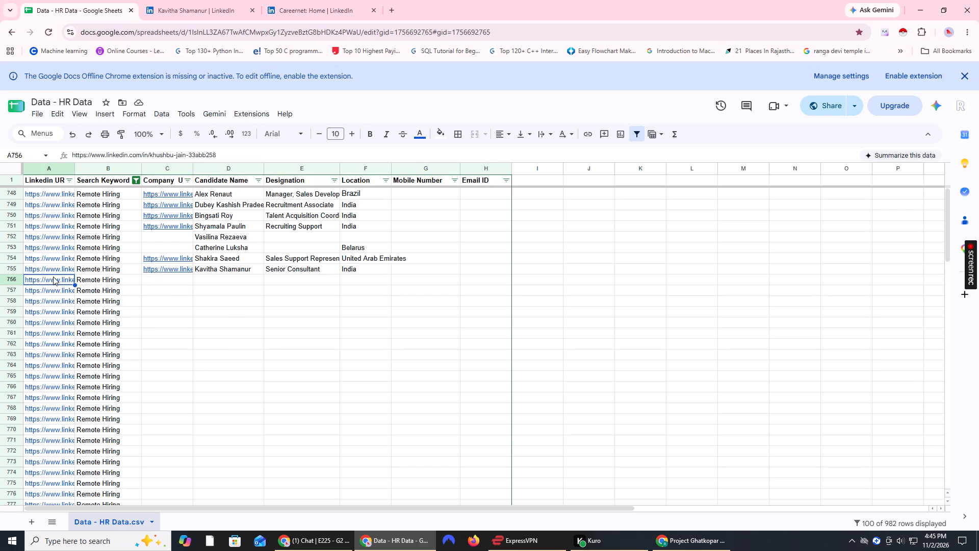
pyautogui.rightClick(53, 277)
pyautogui.click(188, 363)
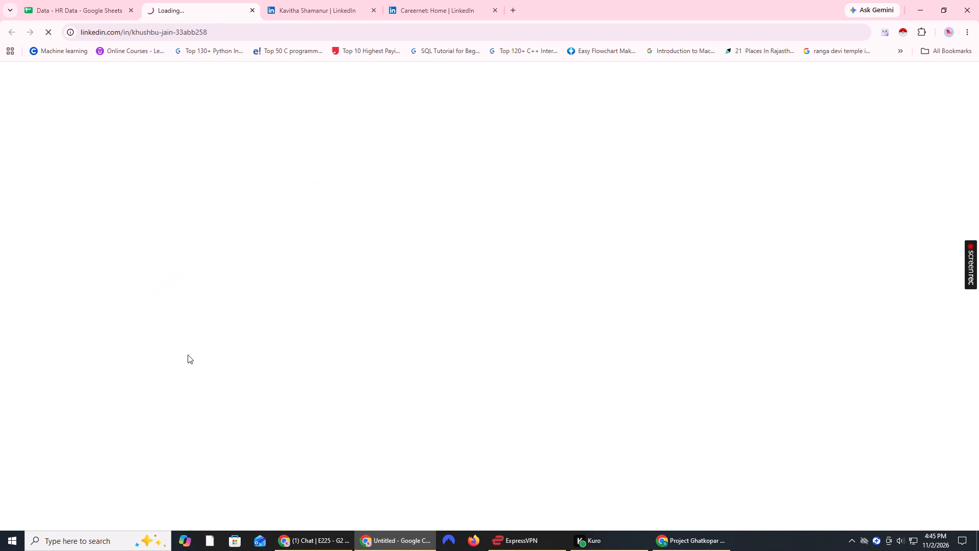
pyautogui.click(372, 10)
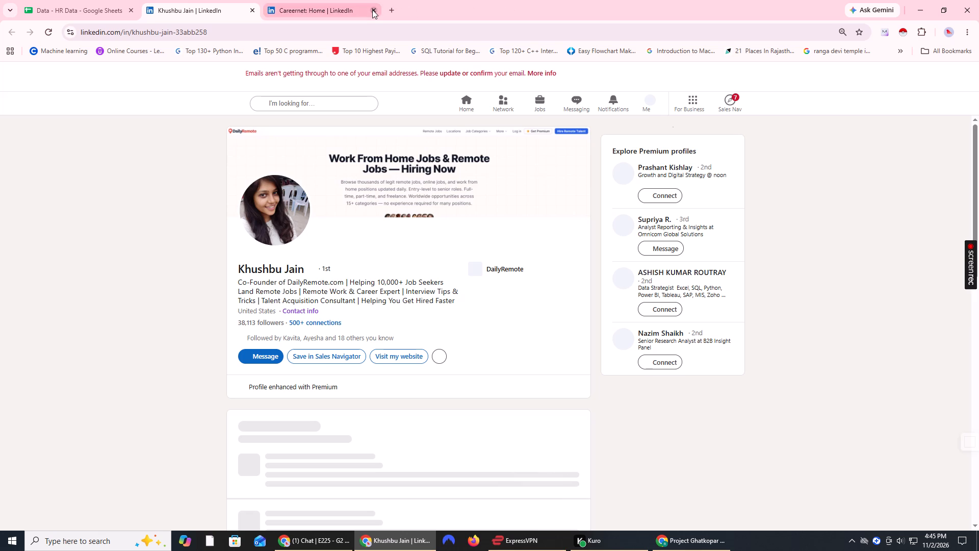
pyautogui.click(372, 10)
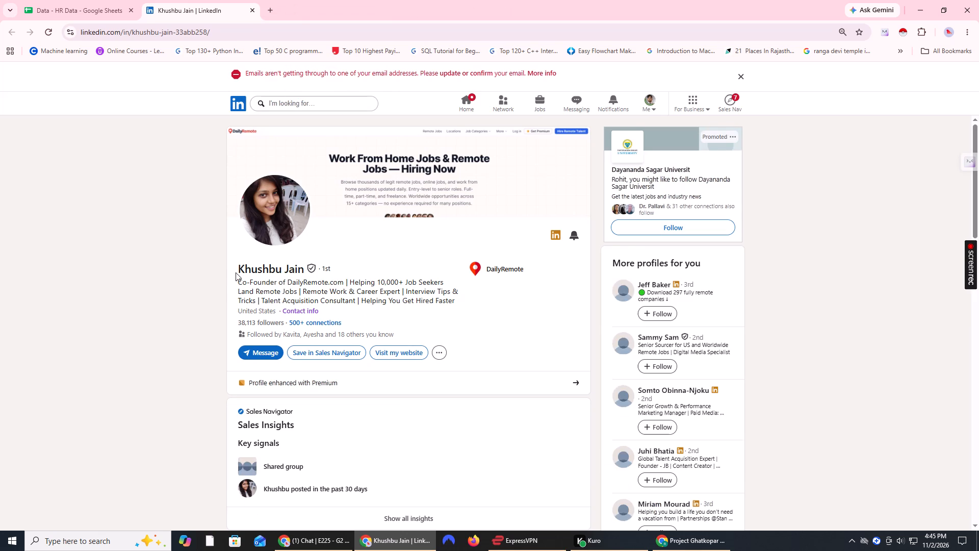
# Copy the candidate's name from the LinkedIn profile into the Candidate Name cell of row 756.
pyautogui.moveTo(235, 269); pyautogui.dragTo(306, 268)
pyautogui.hotkey('ctrl', 'c')
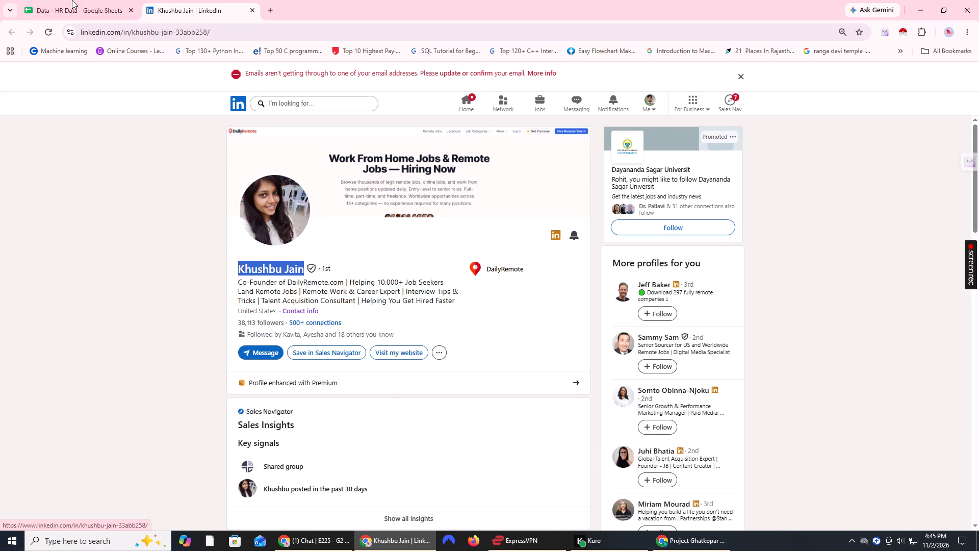
pyautogui.click(74, 0)
pyautogui.doubleClick(225, 285)
pyautogui.hotkey('ctrl', 'v')
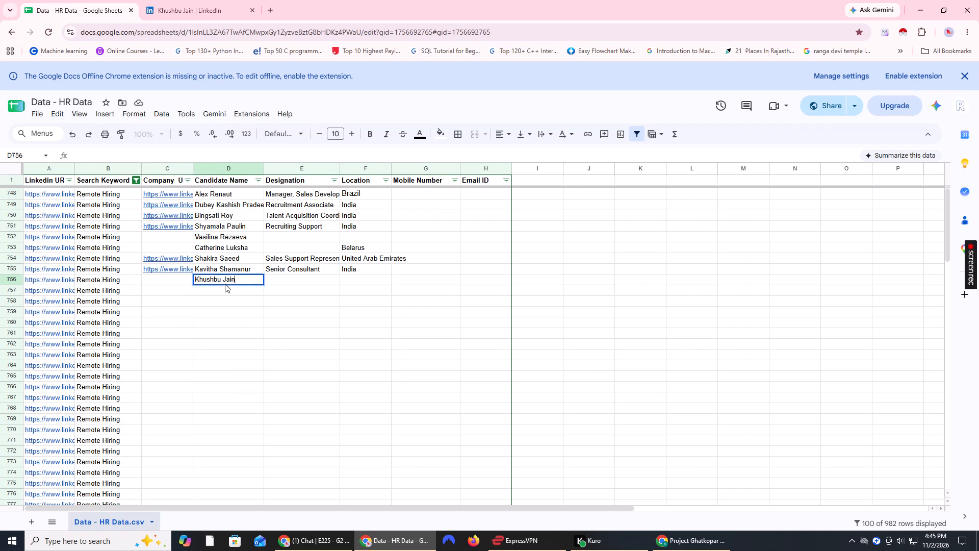
pyautogui.click(217, 291)
# Copy the location United States from the profile into the Location cell of row 756, removing the extra line breaks.
pyautogui.click(200, 0)
pyautogui.scroll(-3, 302, 309)
pyautogui.moveTo(278, 157); pyautogui.dragTo(275, 157)
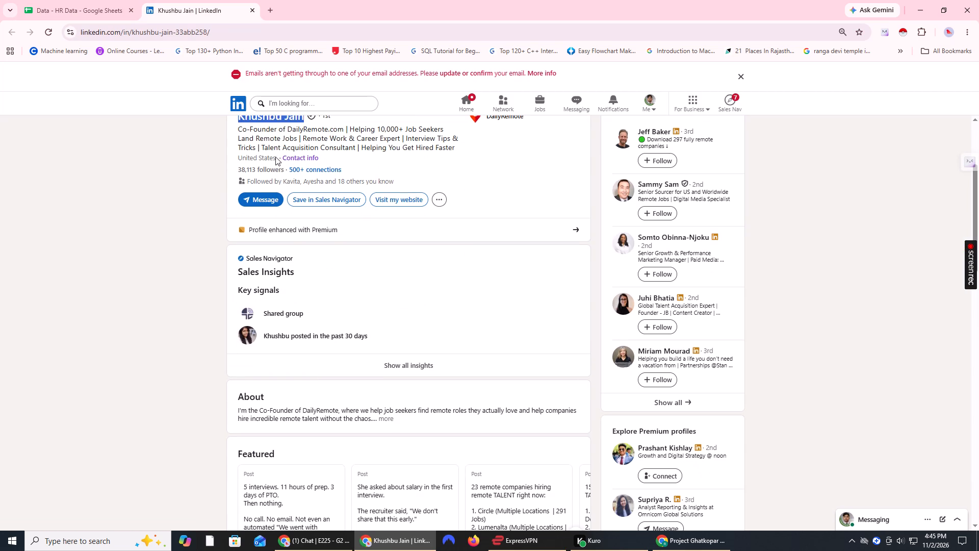
pyautogui.moveTo(275, 157); pyautogui.dragTo(234, 157)
pyautogui.hotkey('ctrl', 'v')
pyautogui.hotkey('ctrl', 'c')
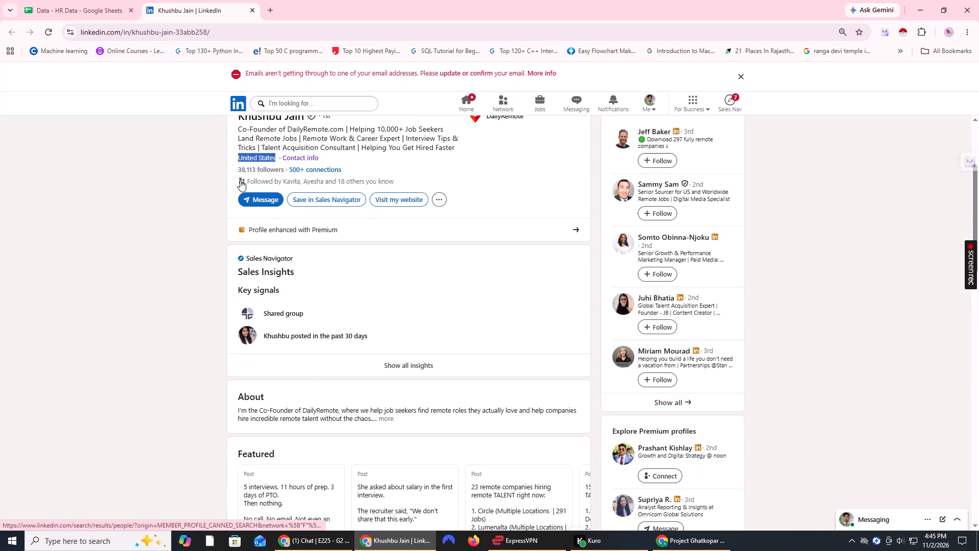
pyautogui.click(42, 0)
pyautogui.doubleClick(352, 280)
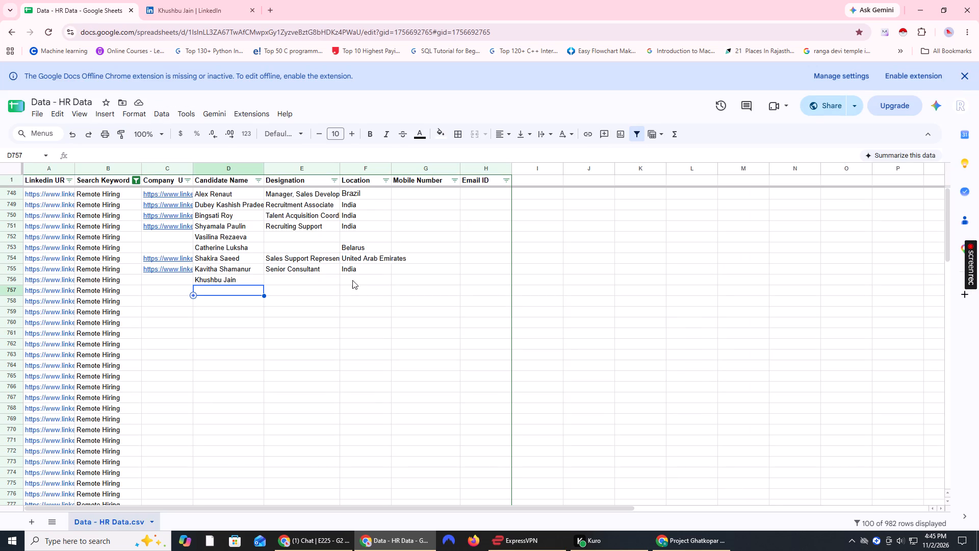
pyautogui.hotkey('ctrl', 'v')
pyautogui.press('Return')
pyautogui.doubleClick(353, 292)
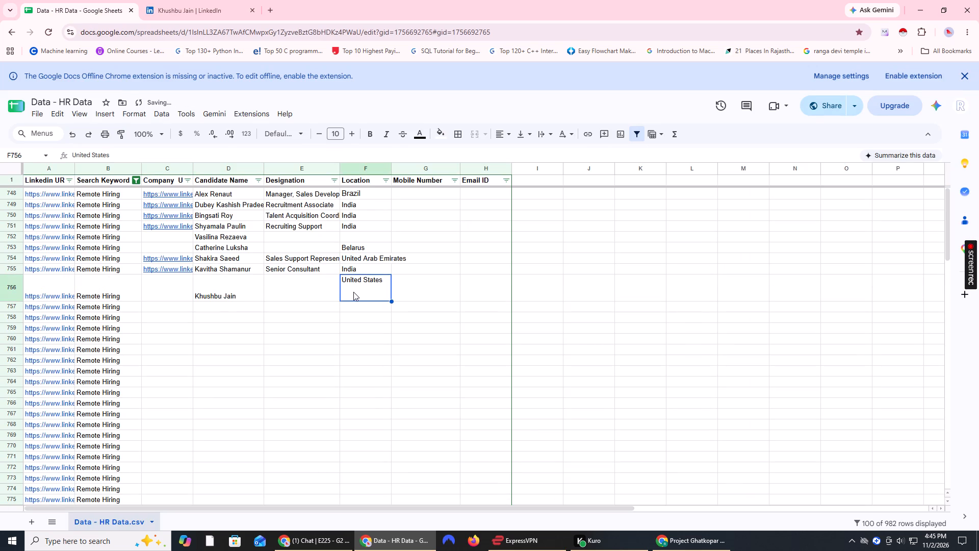
pyautogui.press('BackSpace')
pyautogui.press('BackSpace')
pyautogui.press('Return')
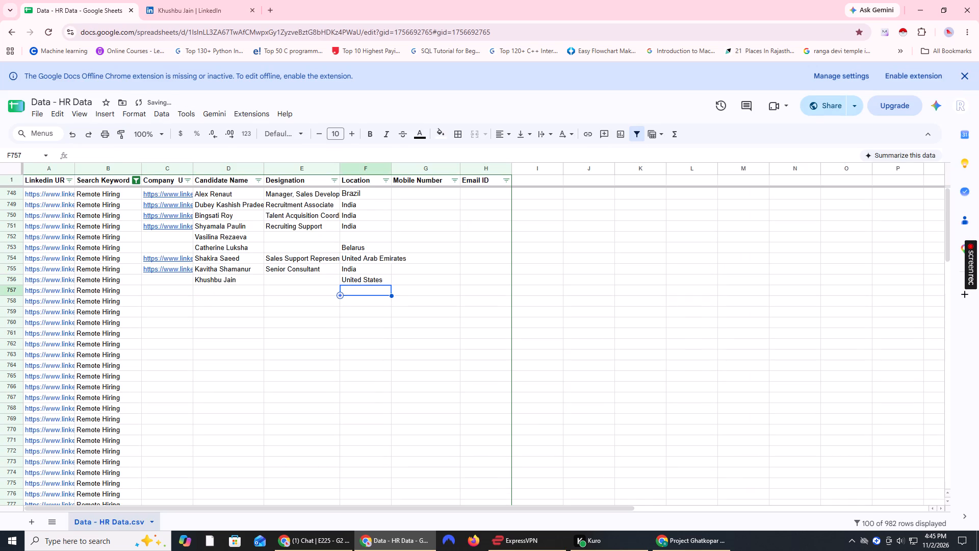
pyautogui.click(364, 313)
# Open the DailyRemote company page from the current job in the row 756 candidate's Experience section, keeping no other company page open.
pyautogui.click(189, 0)
pyautogui.scroll(-15, 354, 345)
pyautogui.scroll(1, 354, 348)
pyautogui.scroll(-2, 354, 348)
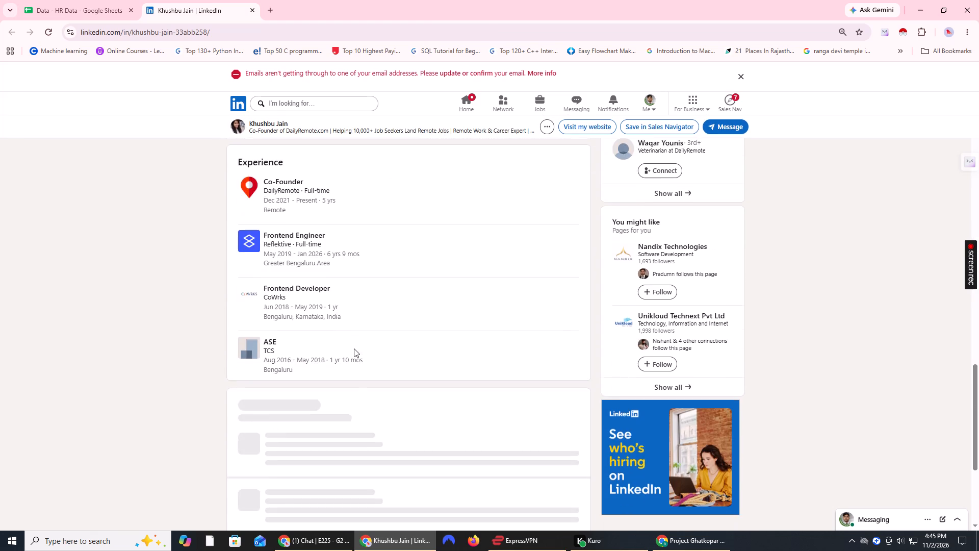
pyautogui.scroll(-1, 354, 348)
pyautogui.scroll(2, 354, 348)
pyautogui.scroll(1, 264, 224)
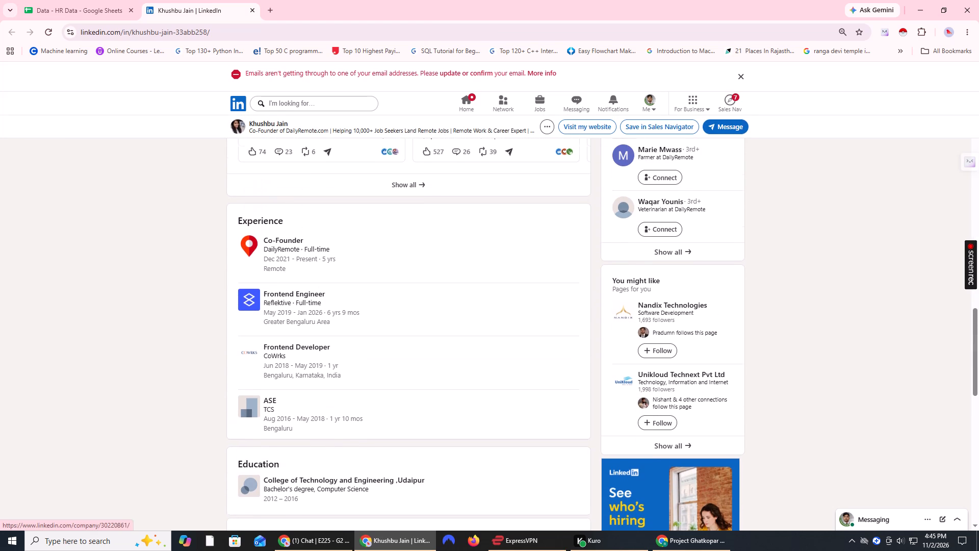
pyautogui.keyDown('ctrl'); pyautogui.click(251, 302); pyautogui.keyUp('ctrl')
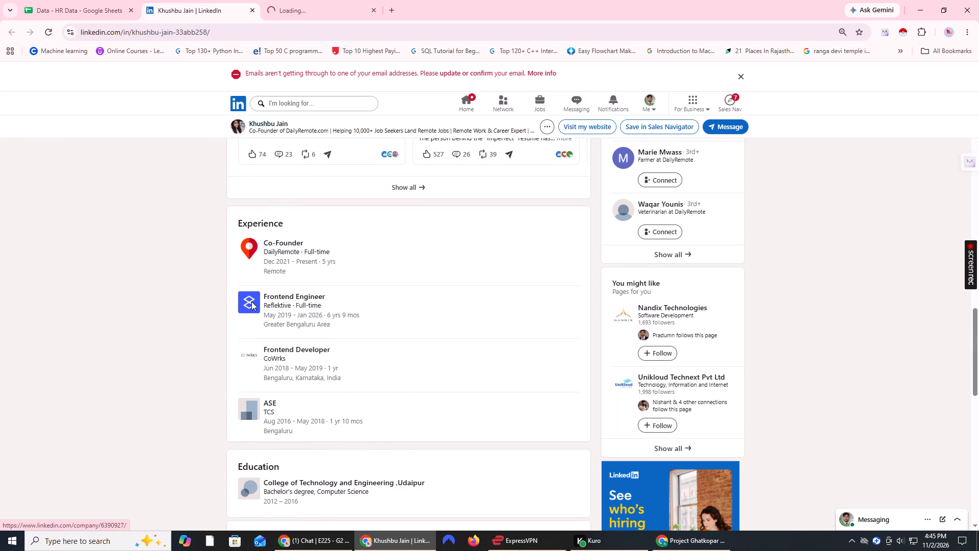
pyautogui.keyDown('ctrl'); pyautogui.click(242, 249); pyautogui.keyUp('ctrl')
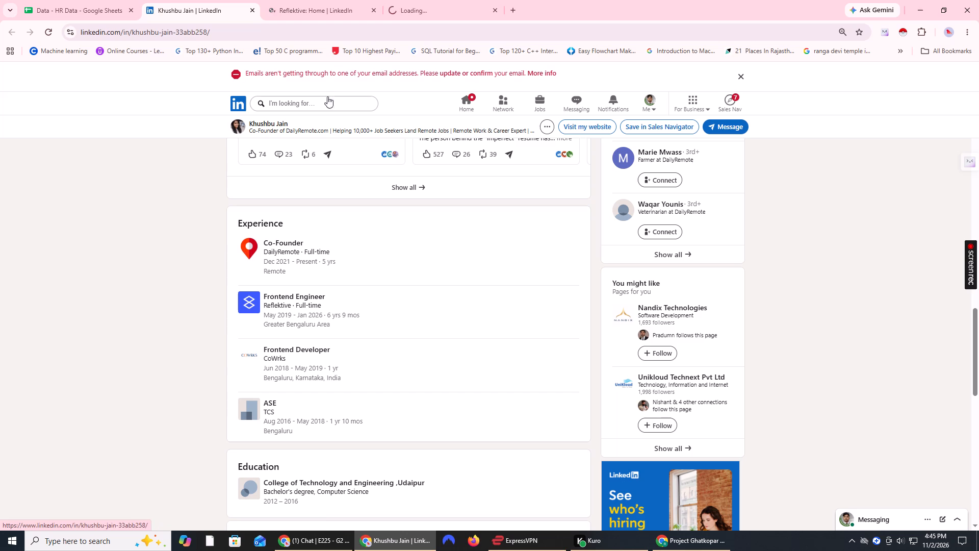
pyautogui.click(374, 8)
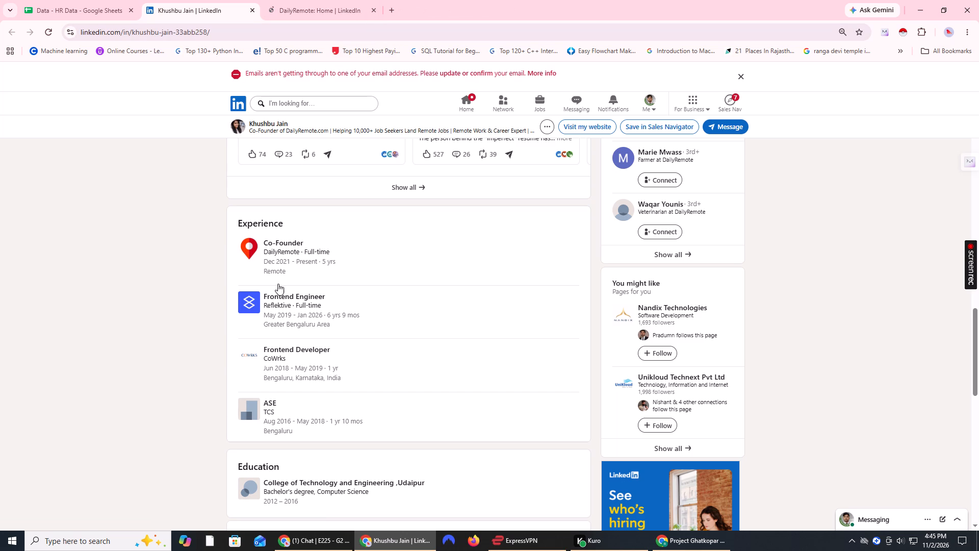
# Copy the job title Co-Founder from the profile's DailyRemote entry into the Designation cell of row 756.
pyautogui.moveTo(262, 241); pyautogui.dragTo(292, 241)
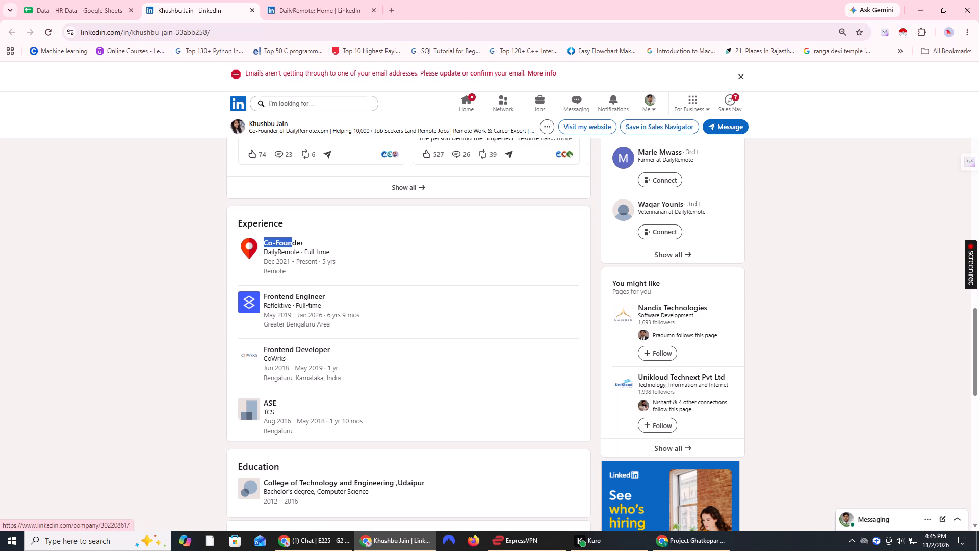
pyautogui.moveTo(292, 241); pyautogui.dragTo(314, 241)
pyautogui.hotkey('ctrl', 'c')
pyautogui.click(84, 0)
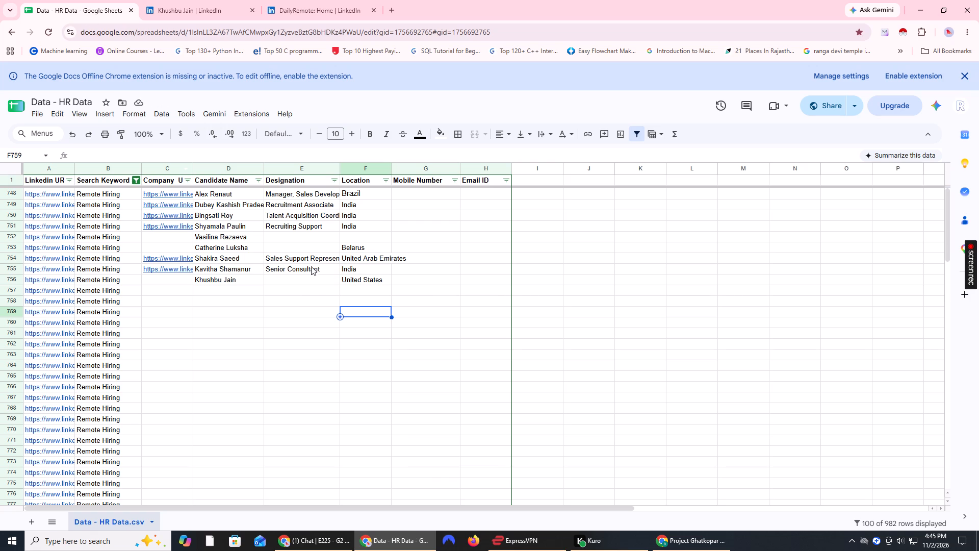
pyautogui.doubleClick(294, 278)
pyautogui.hotkey('ctrl', 'v')
pyautogui.press('Return')
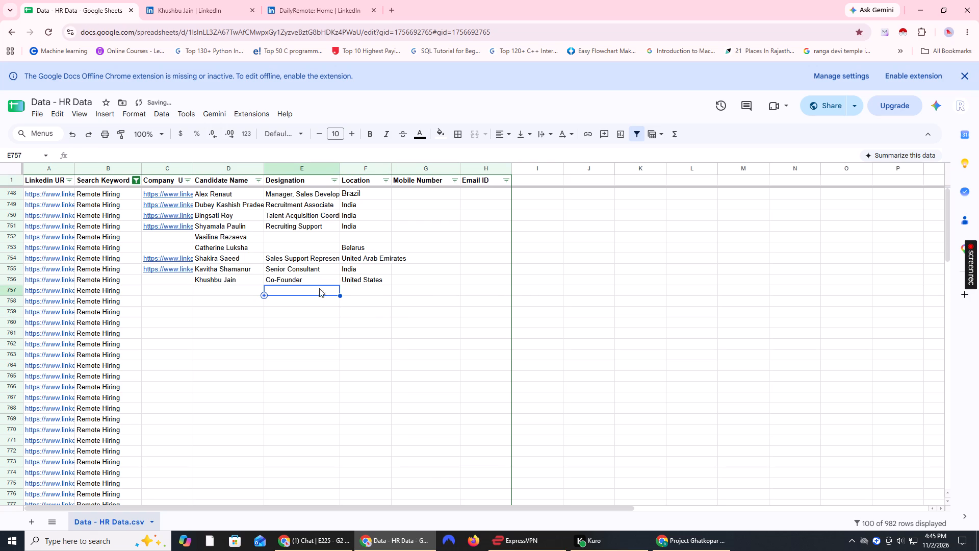
# Copy the DailyRemote company page address from LinkedIn into the Company URL cell of row 756.
pyautogui.click(321, 0)
pyautogui.click(306, 26)
pyautogui.hotkey('ctrl', 'c')
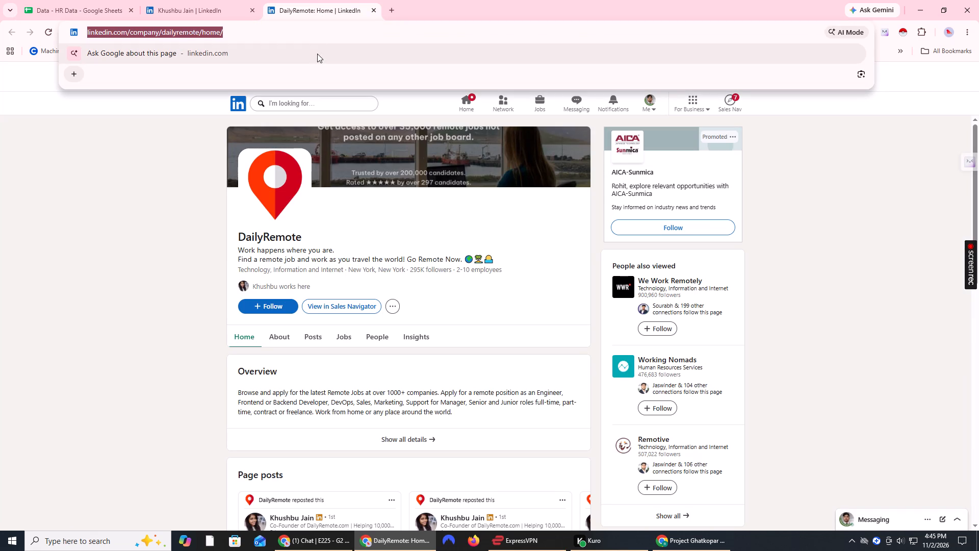
pyautogui.click(34, 0)
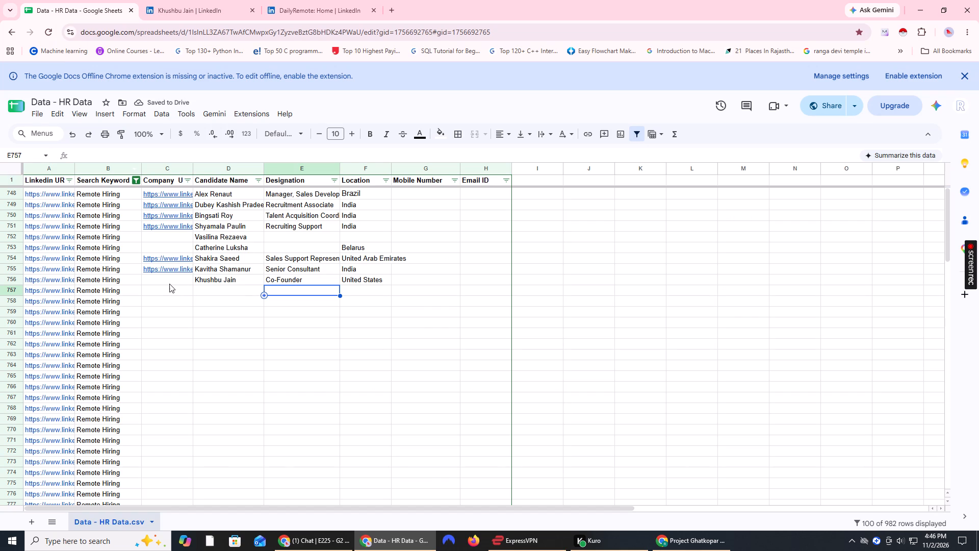
pyautogui.click(169, 283)
pyautogui.hotkey('ctrl', 'v')
pyautogui.click(160, 308)
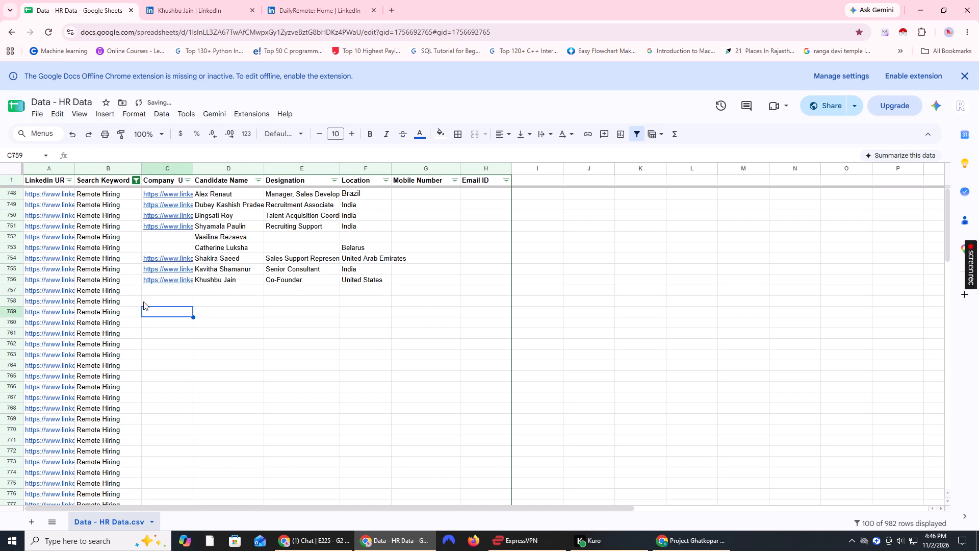
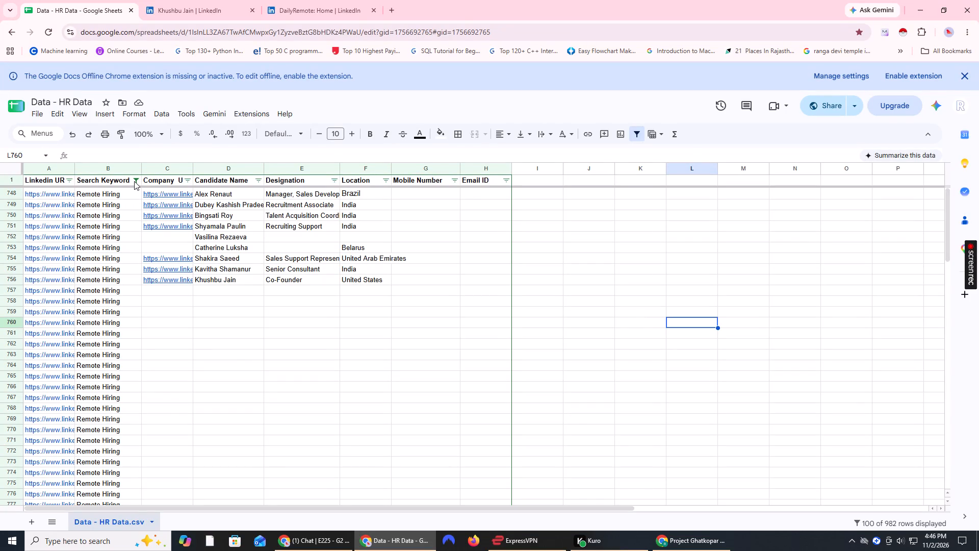
# Open the LinkedIn profile linked in row 757 and close the previous candidate's profile and the DailyRemote company page.
pyautogui.click(228, 357)
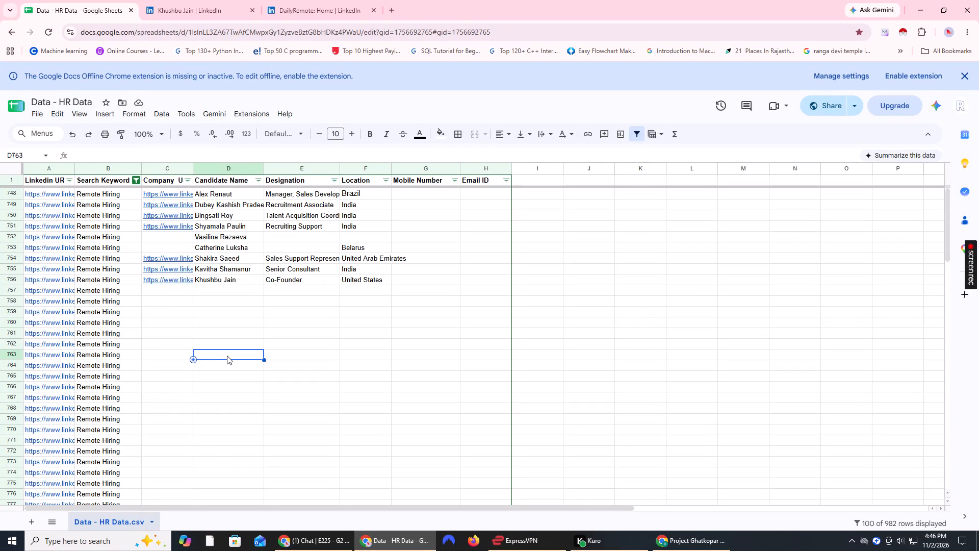
pyautogui.tripleClick(50, 290)
pyautogui.rightClick(50, 290)
pyautogui.click(191, 363)
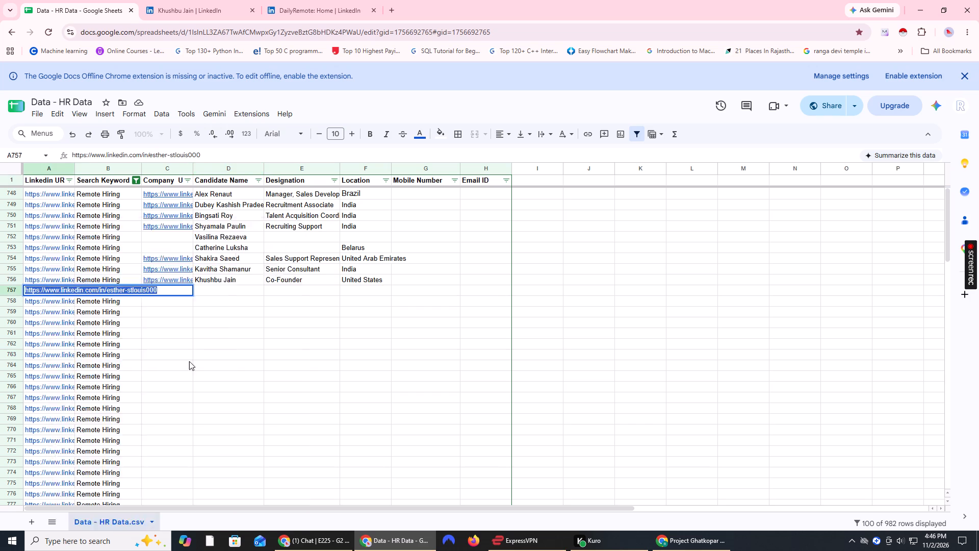
pyautogui.click(371, 8)
pyautogui.click(371, 8)
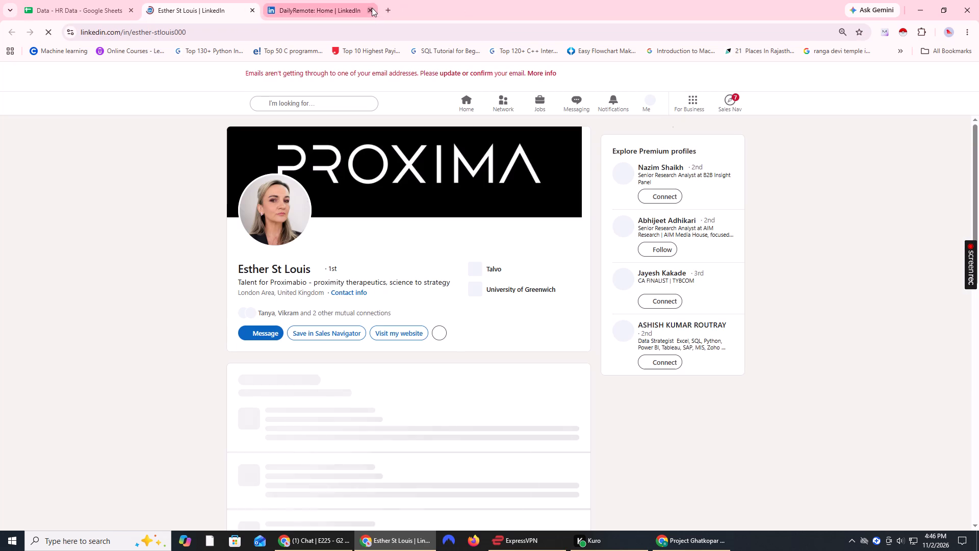
# Copy the candidate's name from the profile into the Candidate Name cell of row 757, without the extra line break.
pyautogui.moveTo(231, 270); pyautogui.dragTo(314, 262)
pyautogui.hotkey('ctrl', 'c')
pyautogui.click(118, 193)
pyautogui.click(50, 0)
pyautogui.doubleClick(233, 296)
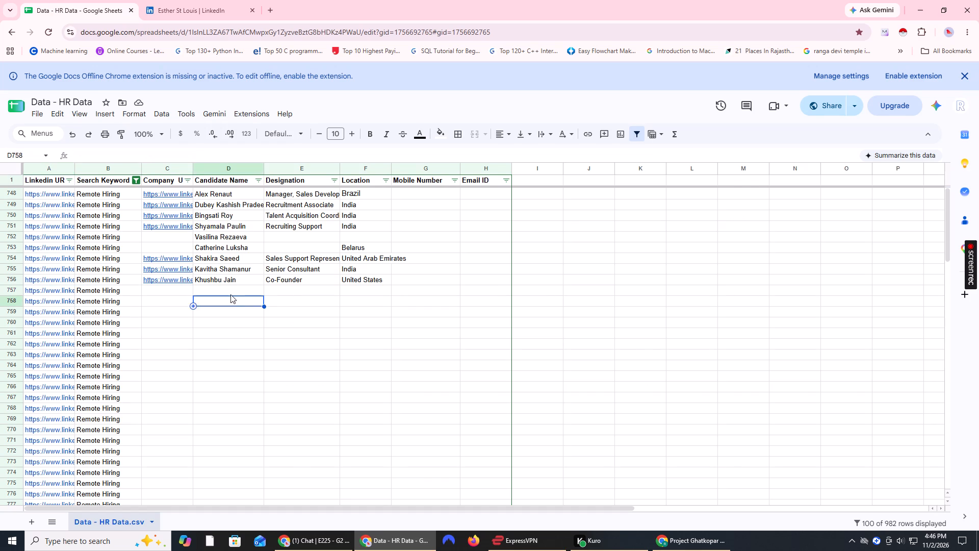
pyautogui.click(229, 293)
pyautogui.click(229, 293)
pyautogui.hotkey('ctrl', 'v')
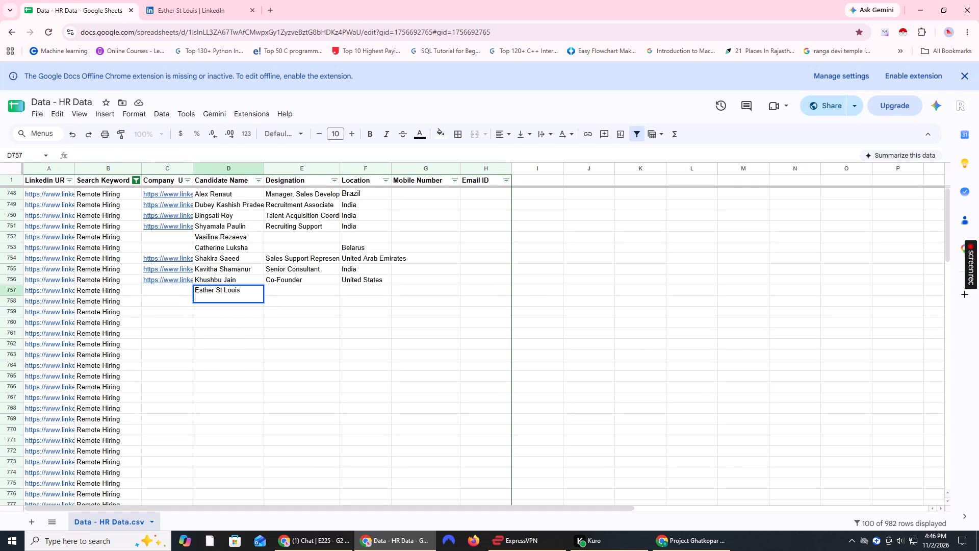
pyautogui.press('Return')
pyautogui.click(234, 333)
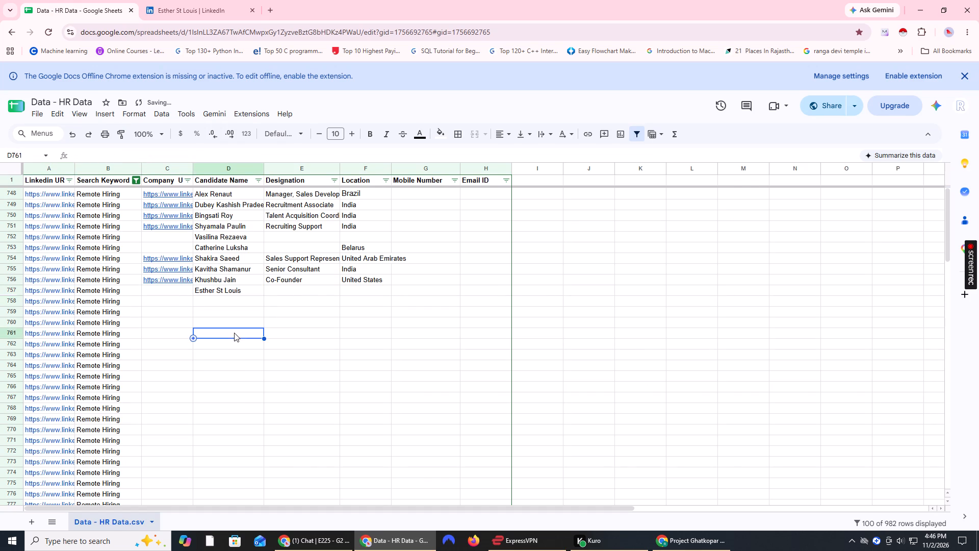
# Copy the location United Kingdom from the profile into the Location cell of row 757.
pyautogui.click(211, 0)
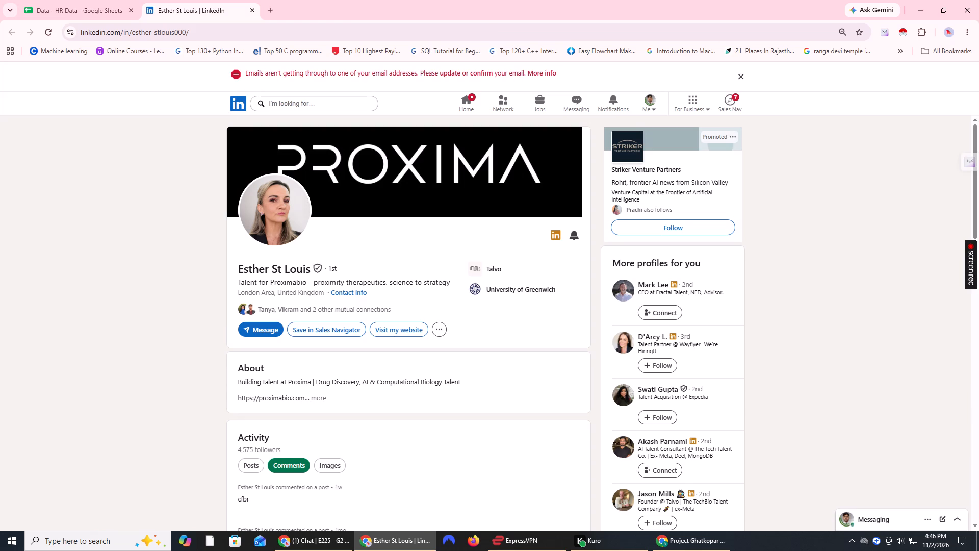
pyautogui.moveTo(323, 292); pyautogui.dragTo(279, 290)
pyautogui.hotkey('ctrl', 'c')
pyautogui.click(16, 0)
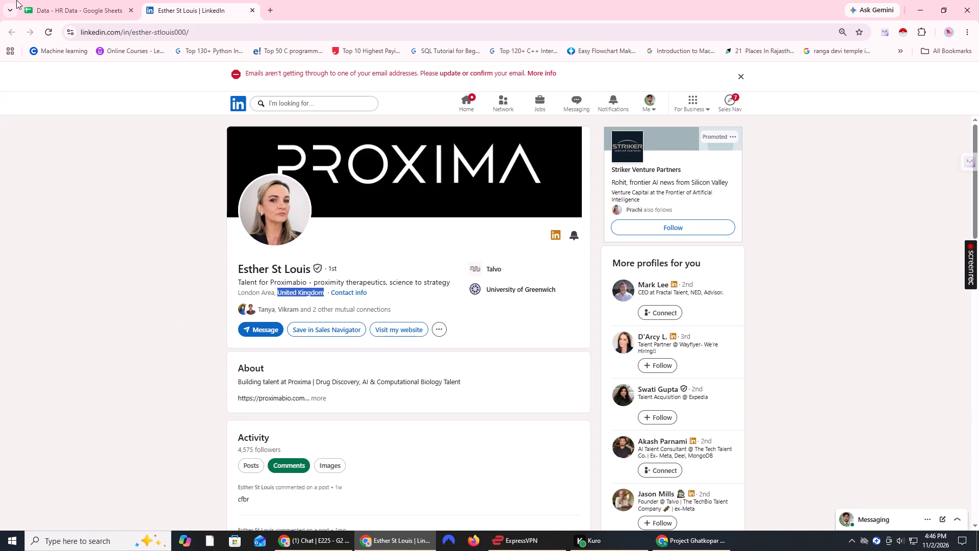
pyautogui.click(64, 0)
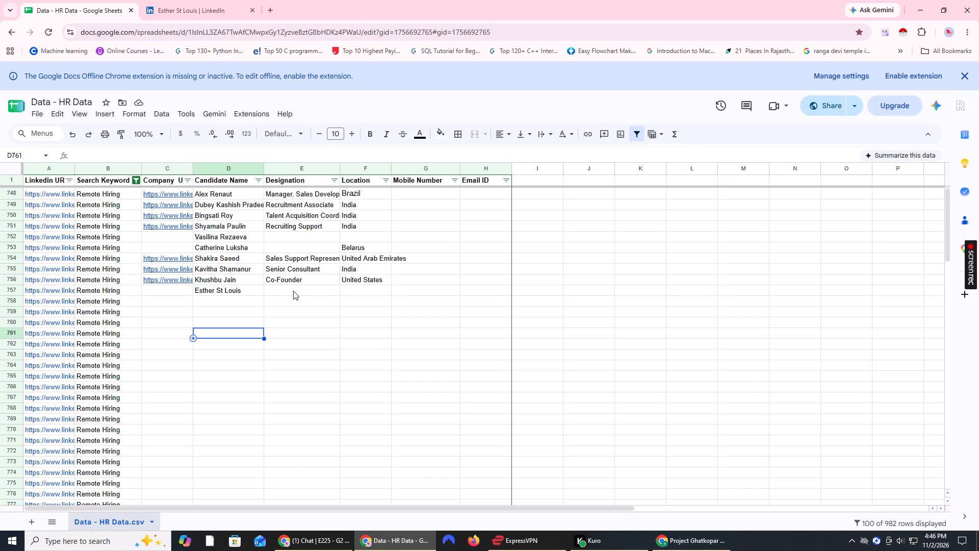
pyautogui.doubleClick(368, 294)
pyautogui.hotkey('ctrl', 'v')
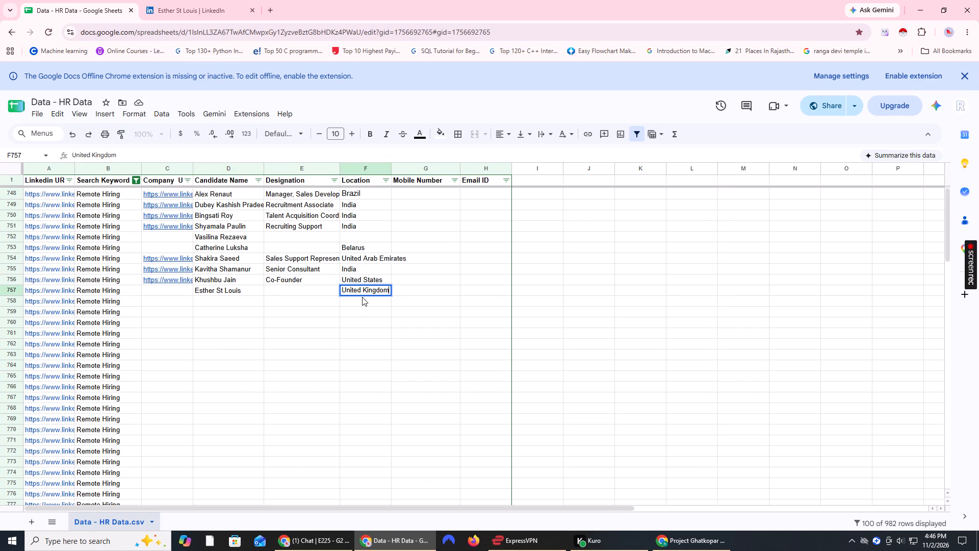
pyautogui.click(348, 307)
# Open the Talvo company page from the current job in the row 757 candidate's Experience section.
pyautogui.click(163, 0)
pyautogui.scroll(-6, 302, 318)
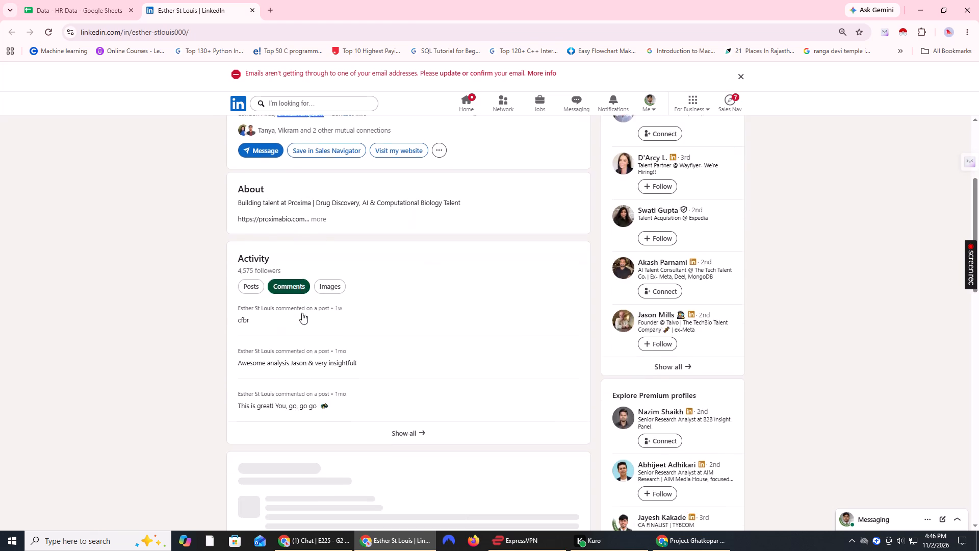
pyautogui.scroll(-4, 302, 313)
pyautogui.scroll(2, 302, 313)
pyautogui.keyDown('ctrl'); pyautogui.click(253, 266); pyautogui.keyUp('ctrl')
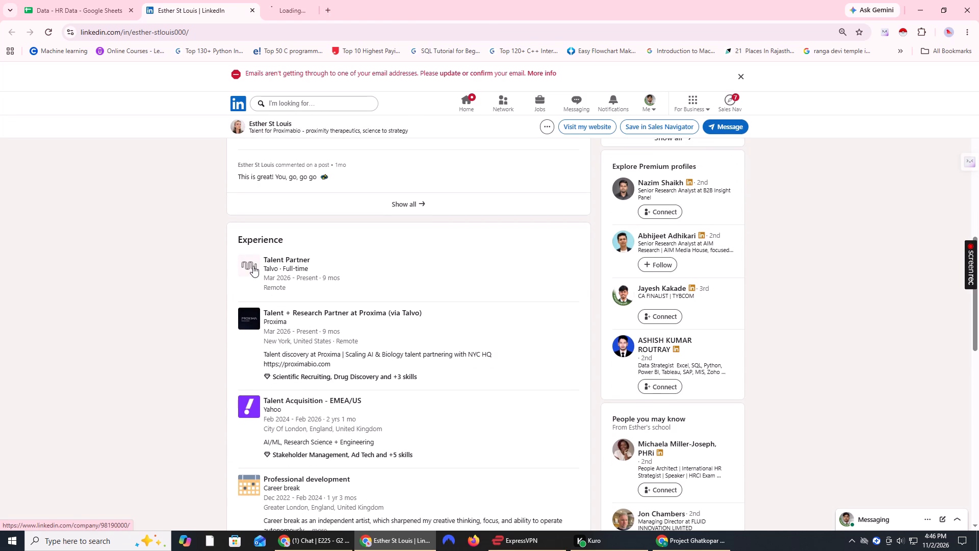
# Copy the job title Talent Partner from the profile's Talvo entry into the Designation cell of row 757.
pyautogui.moveTo(260, 257); pyautogui.dragTo(332, 257)
pyautogui.hotkey('ctrl', 'c')
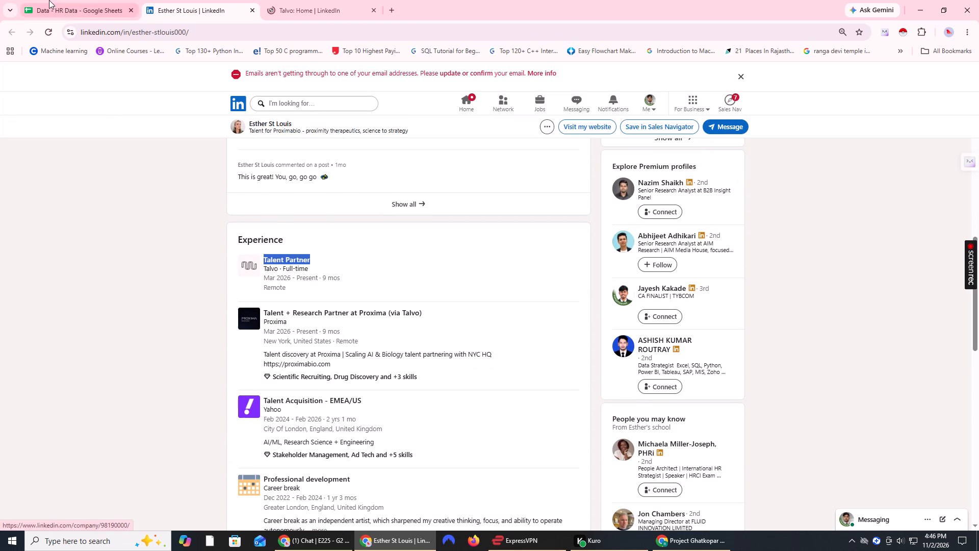
pyautogui.click(49, 0)
pyautogui.doubleClick(281, 292)
pyautogui.hotkey('ctrl', 'v')
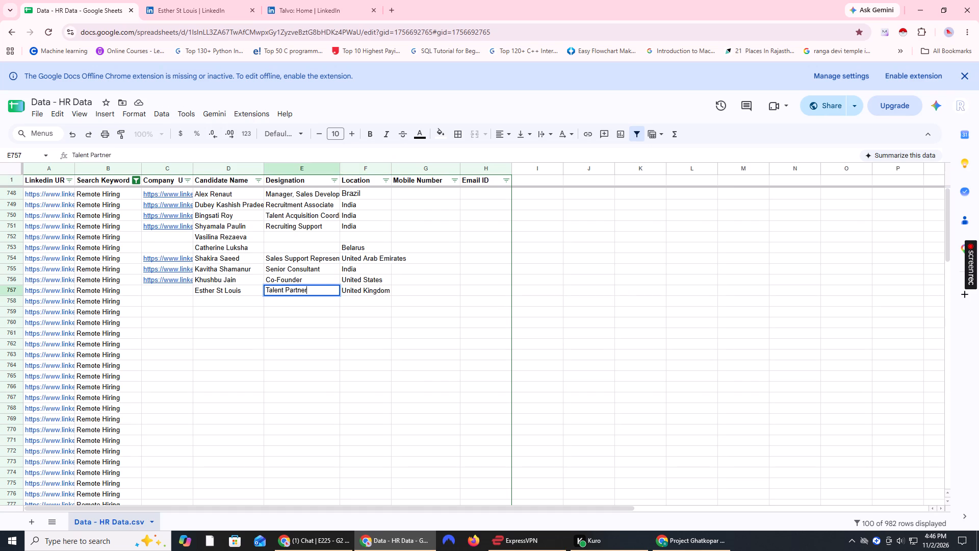
pyautogui.click(253, 321)
# Copy the Talvo company page address from LinkedIn into the Company URL cell of row 757.
pyautogui.click(286, 0)
pyautogui.click(259, 32)
pyautogui.hotkey('ctrl', 'c')
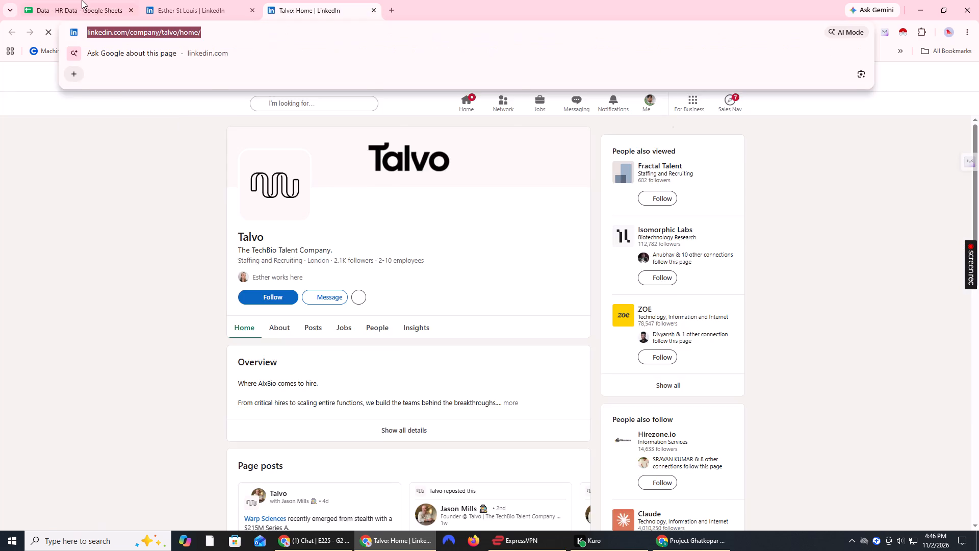
pyautogui.click(82, 0)
pyautogui.doubleClick(171, 290)
pyautogui.hotkey('ctrl', 'v')
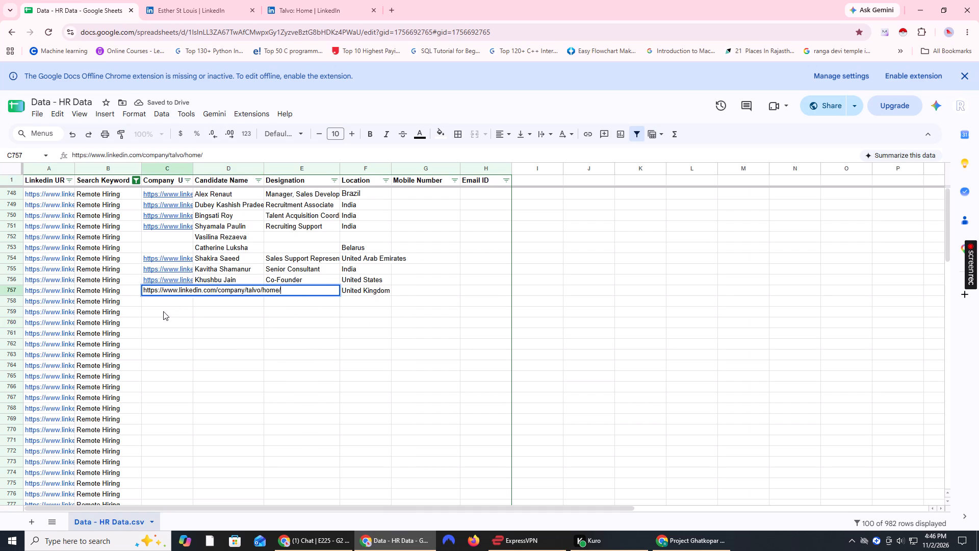
pyautogui.click(163, 311)
# Open the LinkedIn profile linked in row 758 and close the previous candidate's profile and the Talvo company page.
pyautogui.tripleClick(48, 300)
pyautogui.rightClick(48, 300)
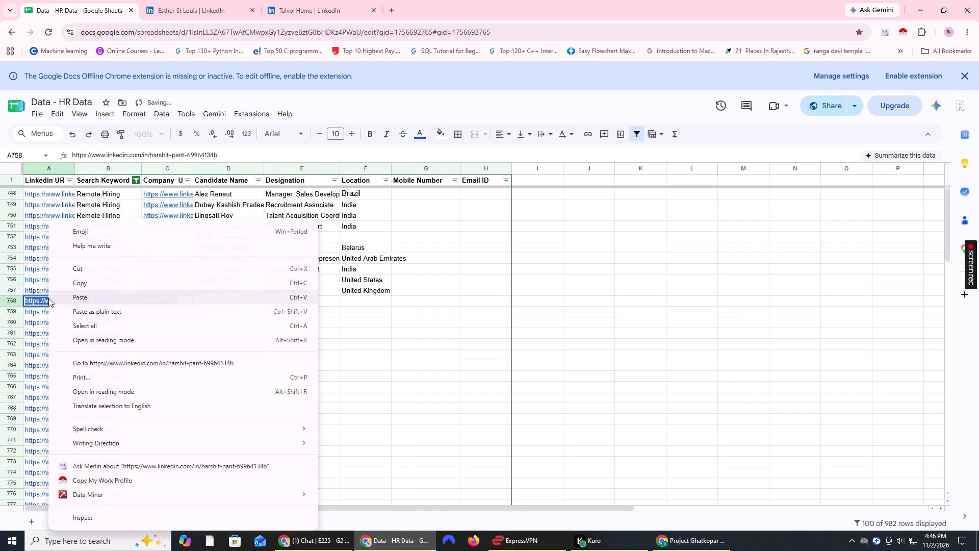
pyautogui.click(145, 357)
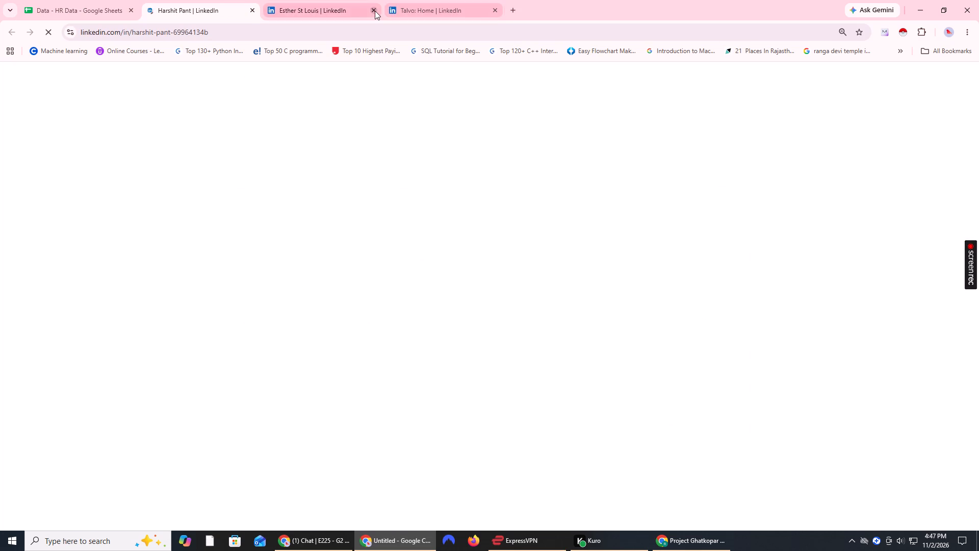
pyautogui.click(375, 11)
pyautogui.click(375, 11)
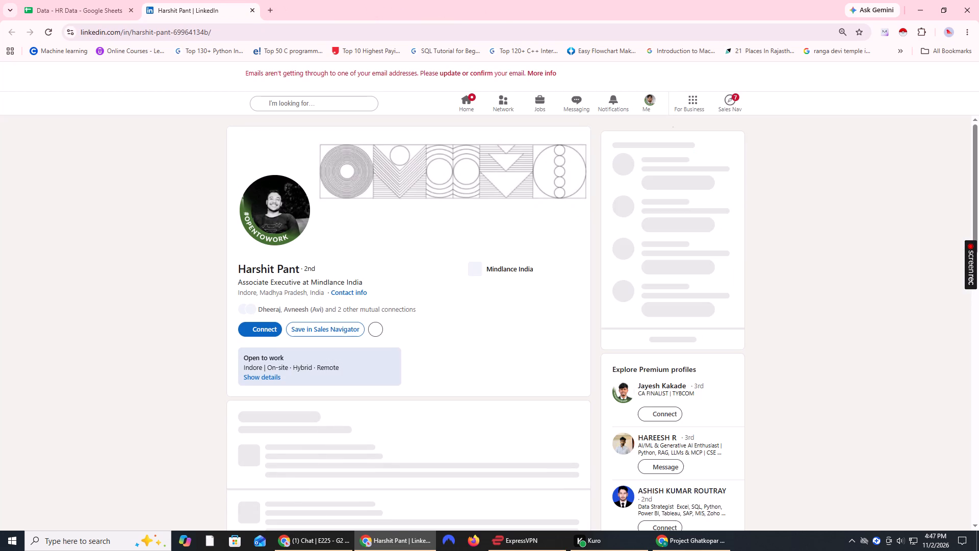
# Copy the candidate's name from the profile into the Candidate Name cell of row 758, removing the extra line break.
pyautogui.moveTo(237, 268); pyautogui.dragTo(300, 268)
pyautogui.hotkey('ctrl', 'c')
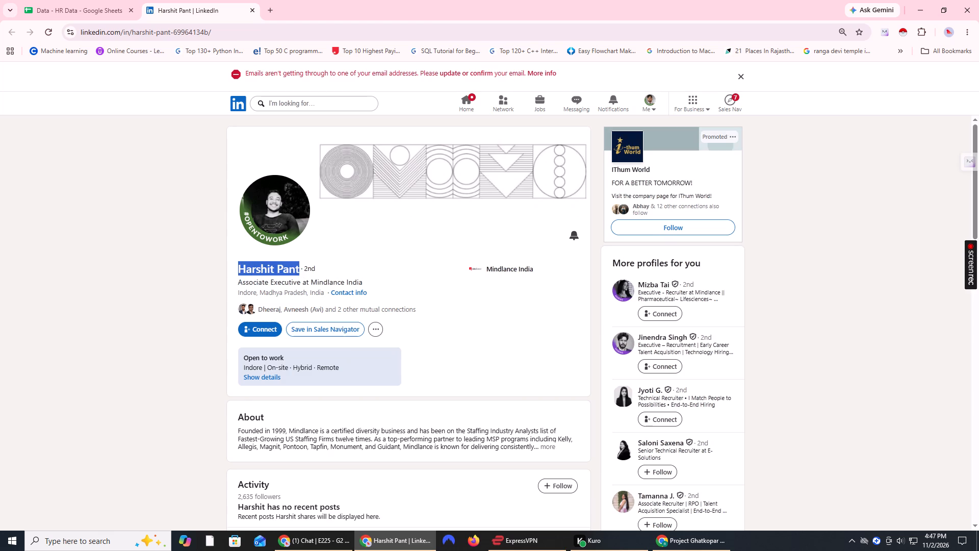
pyautogui.click(176, 272)
pyautogui.click(125, 0)
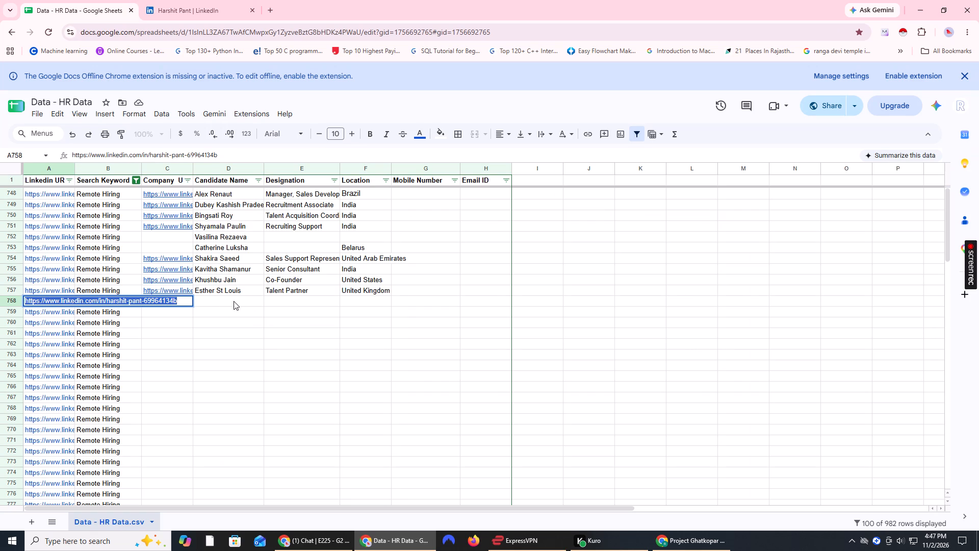
pyautogui.doubleClick(223, 303)
pyautogui.hotkey('ctrl', 'v')
pyautogui.click(219, 316)
pyautogui.click(217, 316)
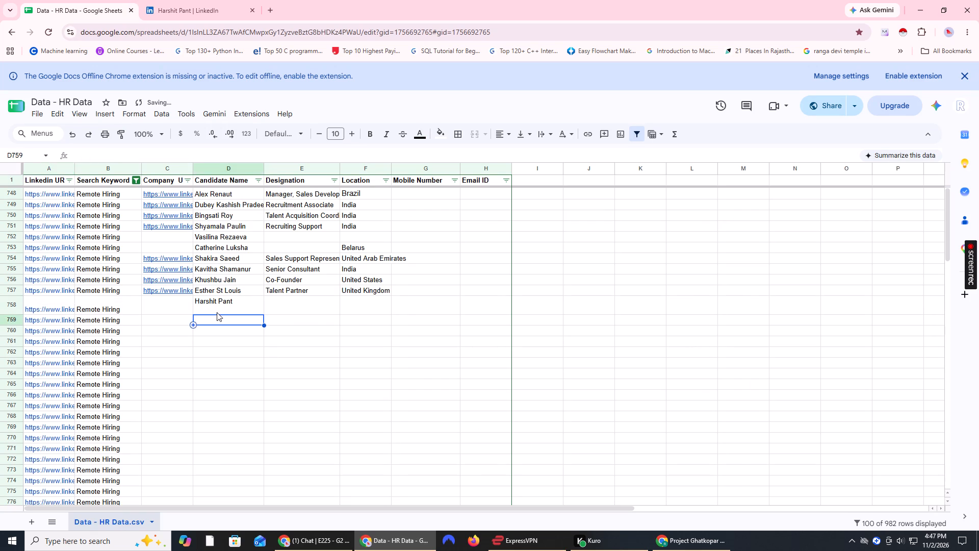
pyautogui.click(217, 312)
pyautogui.click(217, 310)
pyautogui.click(217, 309)
pyautogui.doubleClick(218, 303)
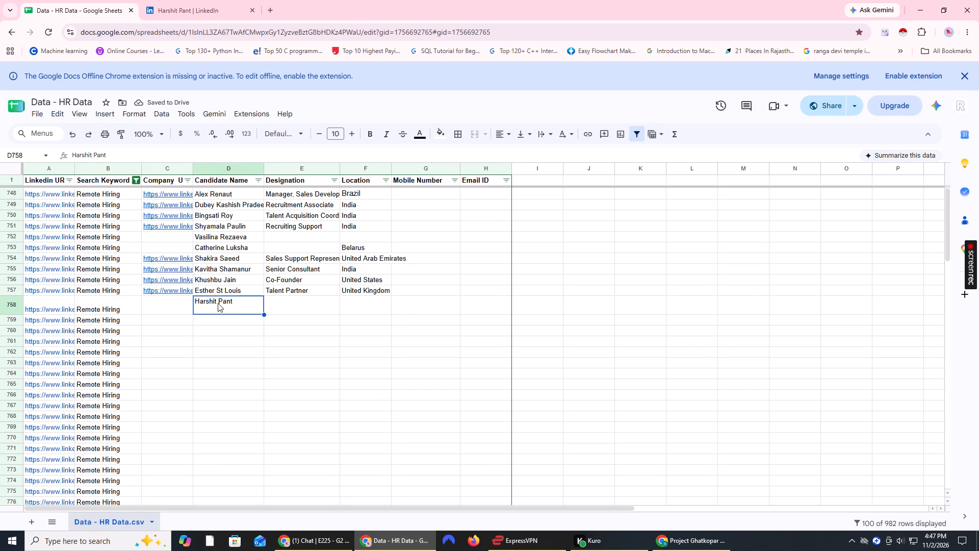
pyautogui.press('BackSpace')
pyautogui.press('Return')
pyautogui.click(290, 345)
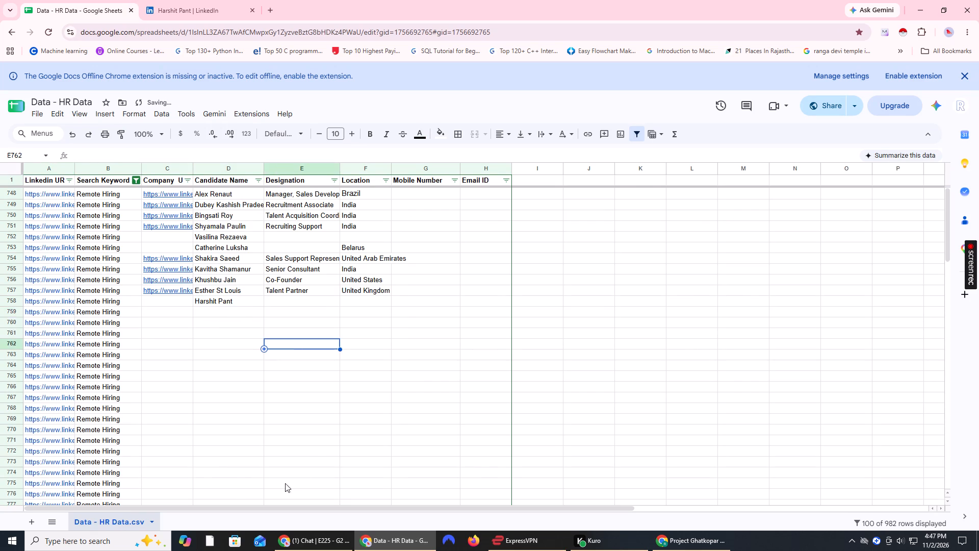
# Copy the job title Associate Executive Recruiter into the Designation cell of row 758, also opening the Mindlance India company page from that job entry.
pyautogui.click(178, 0)
pyautogui.moveTo(324, 291); pyautogui.dragTo(322, 291)
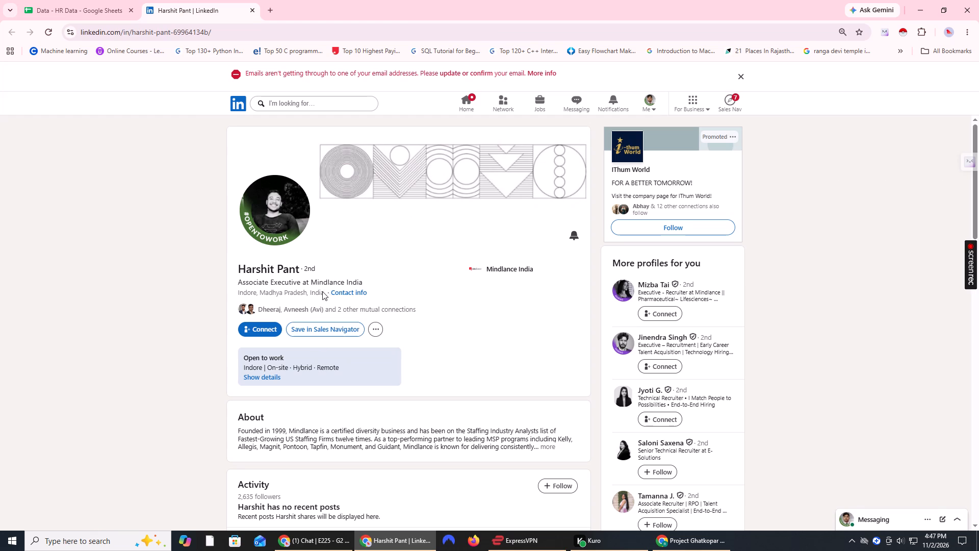
pyautogui.moveTo(322, 291); pyautogui.dragTo(306, 294)
pyautogui.scroll(-8, 299, 385)
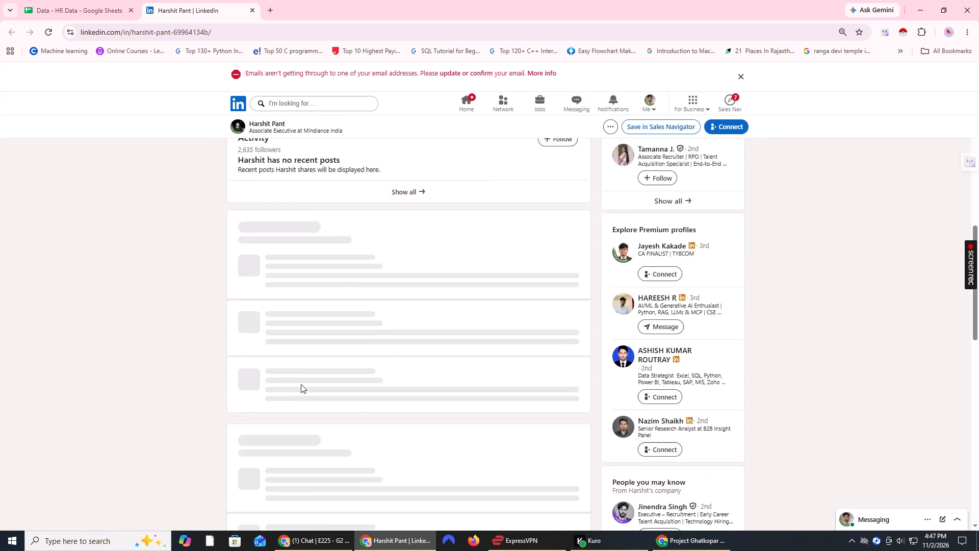
pyautogui.scroll(2, 301, 384)
pyautogui.moveTo(262, 288); pyautogui.dragTo(306, 286)
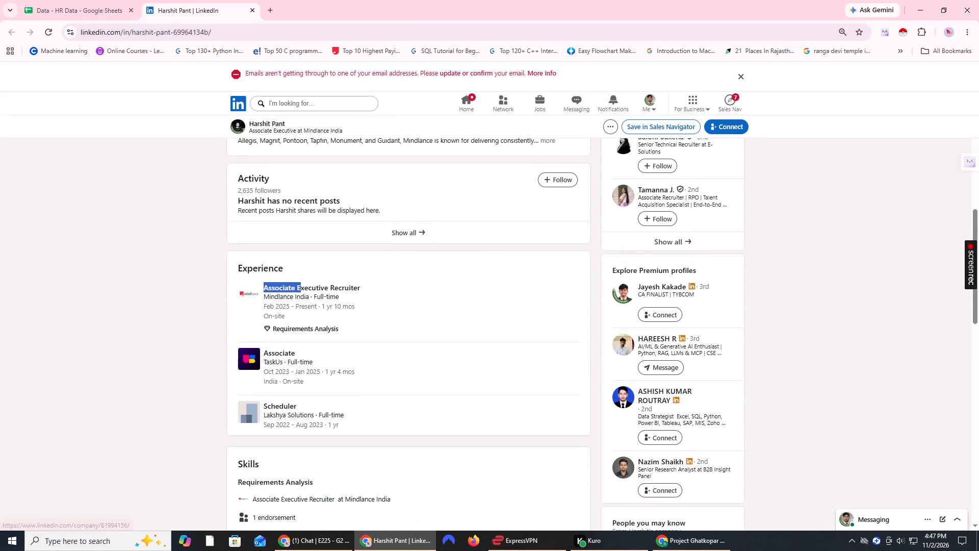
pyautogui.moveTo(306, 286); pyautogui.dragTo(374, 286)
pyautogui.hotkey('ctrl', 'c')
pyautogui.keyDown('ctrl'); pyautogui.click(242, 291); pyautogui.keyUp('ctrl')
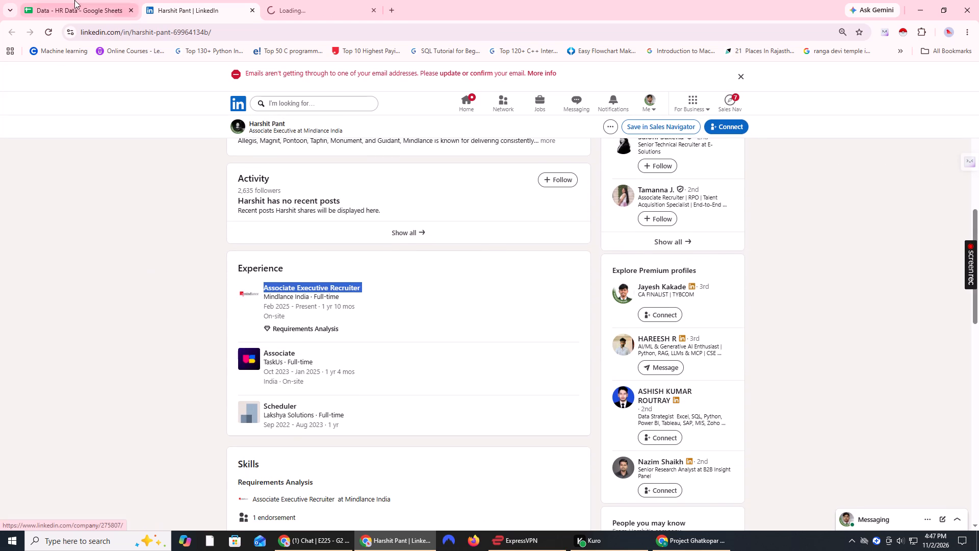
pyautogui.click(75, 0)
pyautogui.doubleClick(293, 302)
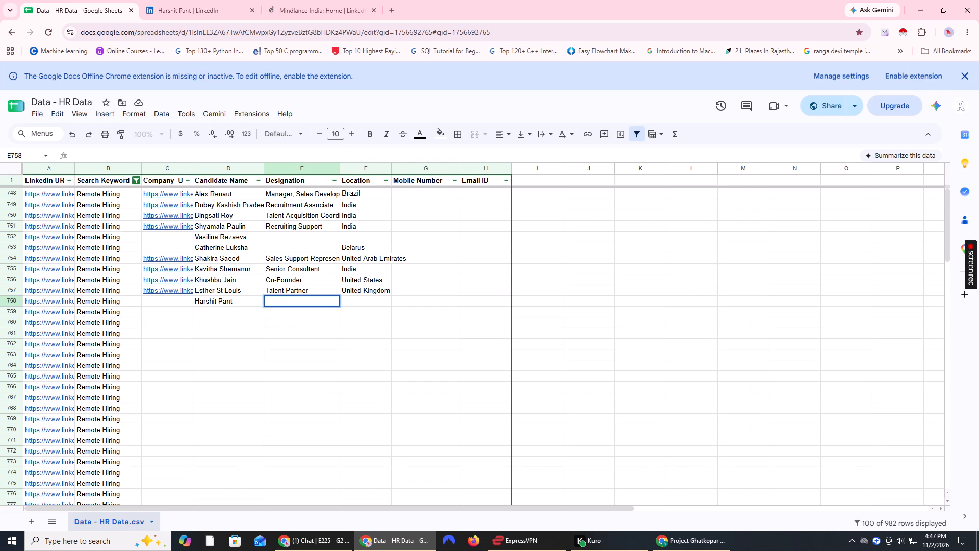
pyautogui.hotkey('ctrl', 'v')
pyautogui.click(419, 314)
# Enter India in the Location cell of row 758.
pyautogui.click(366, 304)
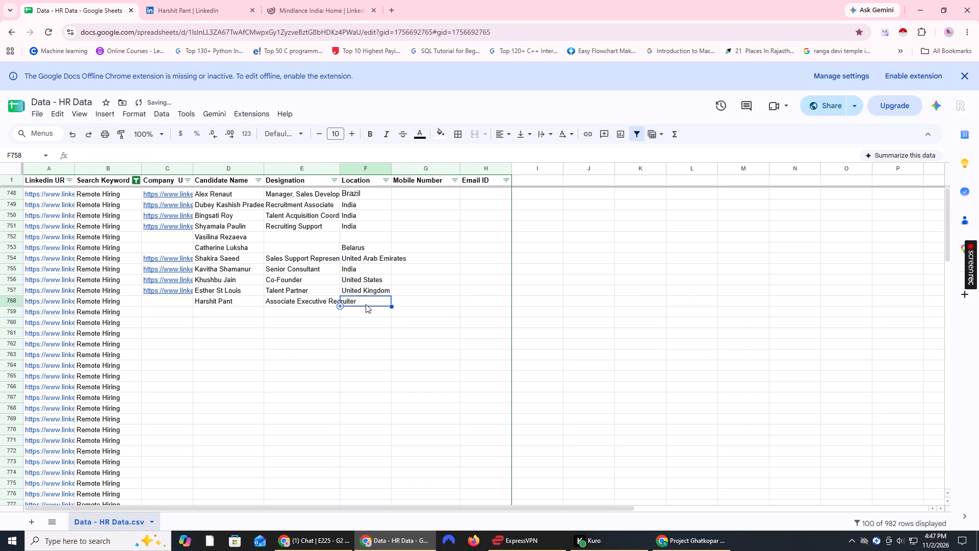
pyautogui.write('Inida')
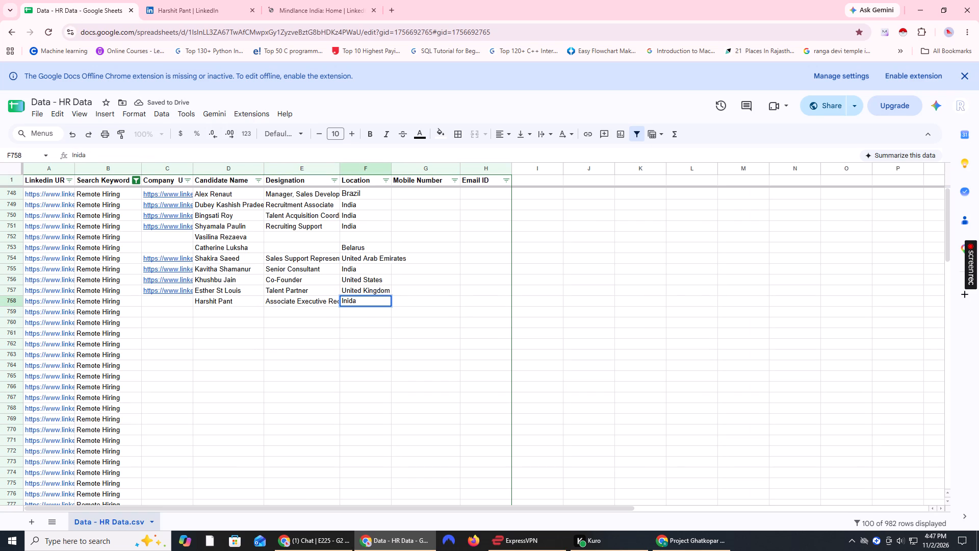
pyautogui.press('BackSpace')
pyautogui.press('BackSpace')
pyautogui.press('BackSpace')
pyautogui.write('dia')
pyautogui.press('space')
pyautogui.press('Return')
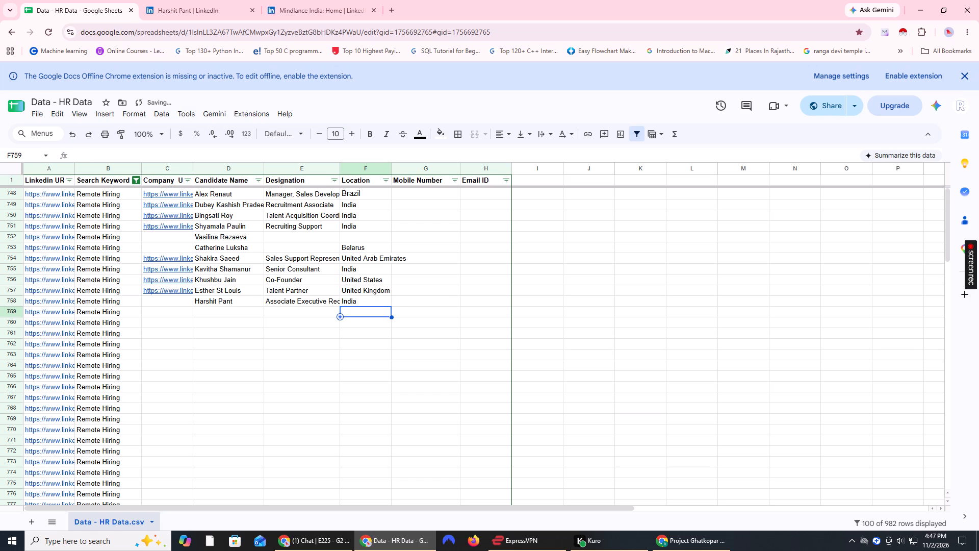
# Copy the Mindlance India company page address from LinkedIn into the Company URL cell of row 758.
pyautogui.click(327, 0)
pyautogui.click(278, 31)
pyautogui.hotkey('ctrl', 'c')
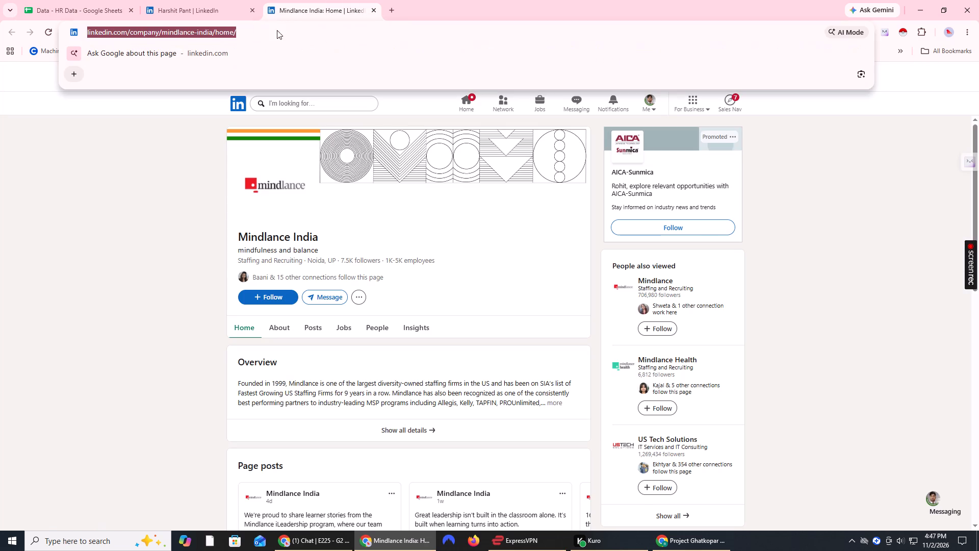
pyautogui.click(110, 0)
pyautogui.click(154, 300)
pyautogui.hotkey('ctrl', 'v')
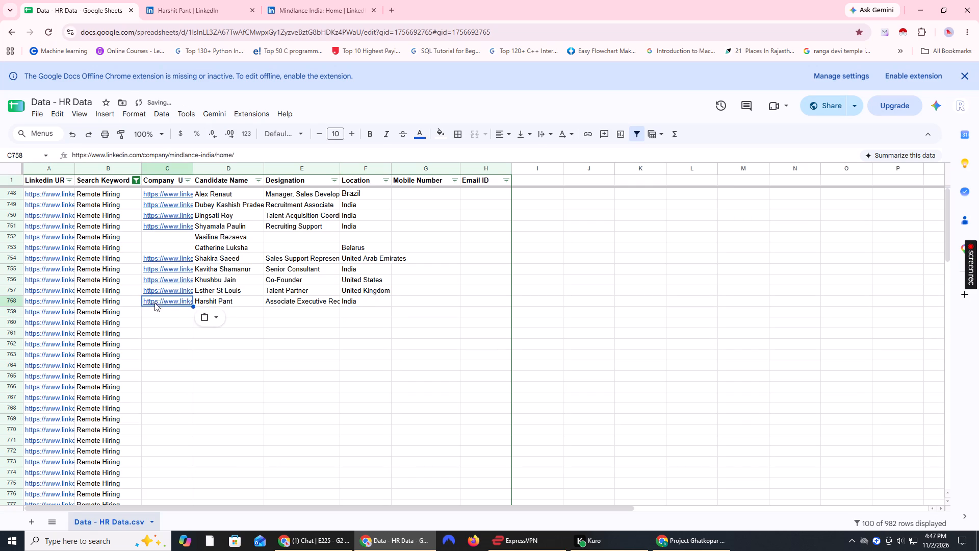
# Open the LinkedIn profile linked in row 759 and close the previous candidate's profile and company pages.
pyautogui.click(153, 330)
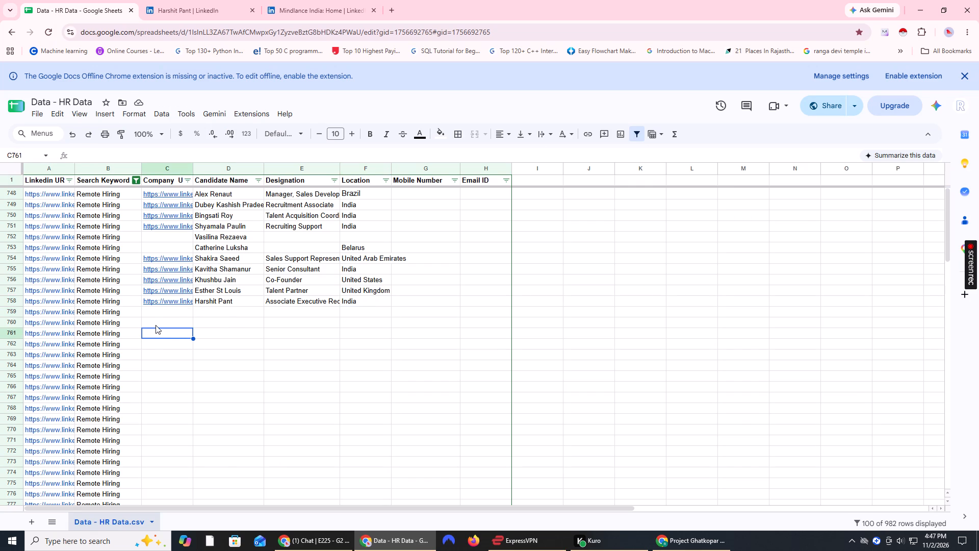
pyautogui.click(215, 337)
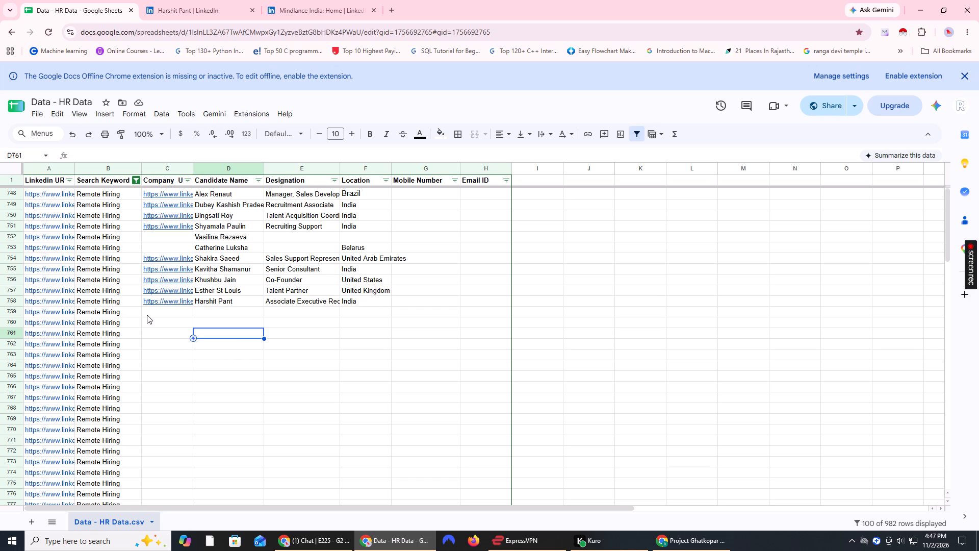
pyautogui.tripleClick(36, 314)
pyautogui.rightClick(36, 314)
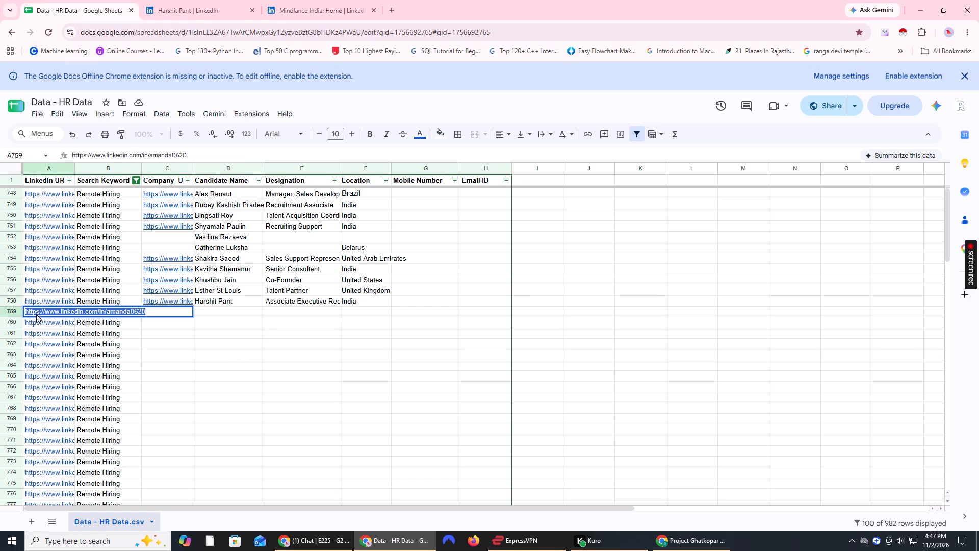
pyautogui.click(150, 149)
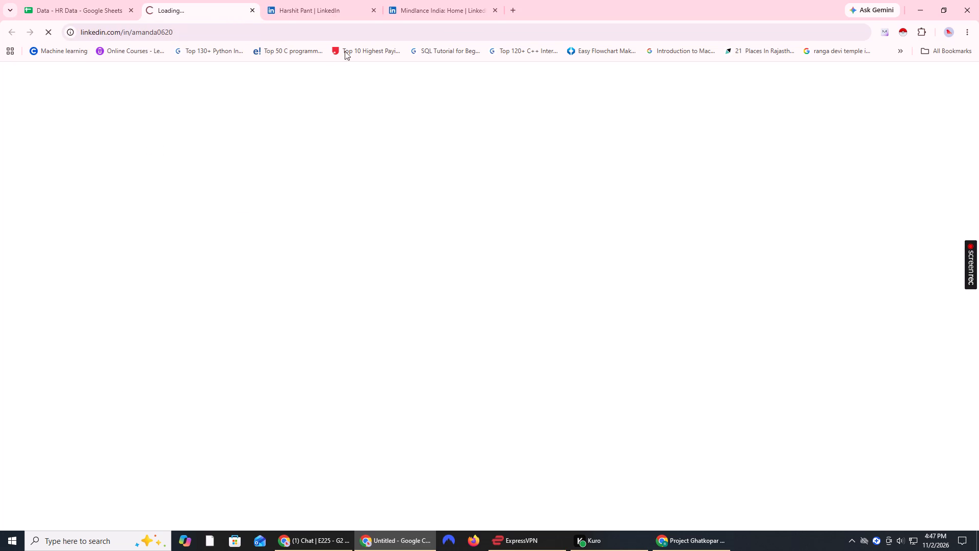
pyautogui.click(376, 9)
pyautogui.click(376, 9)
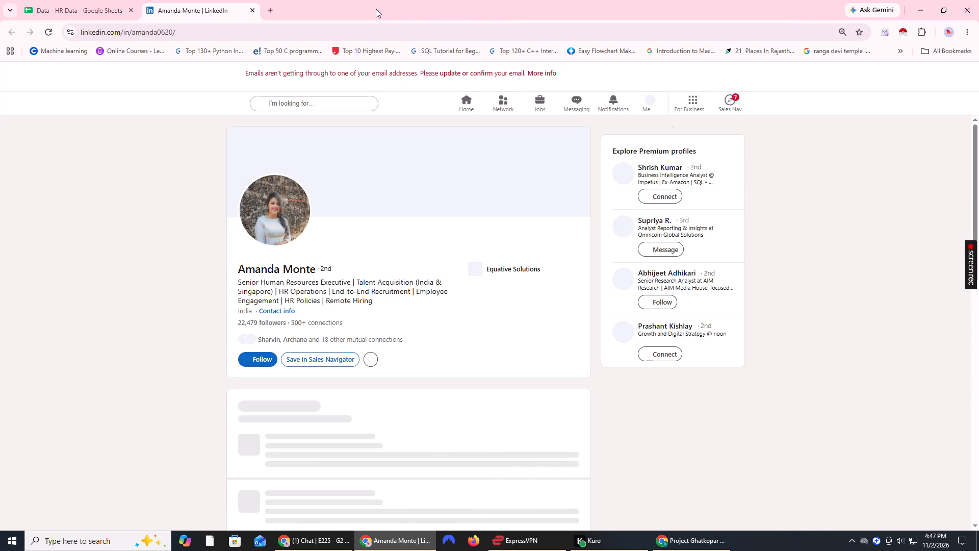
# Copy the candidate's name from the LinkedIn profile into the Candidate Name cell of row 759.
pyautogui.moveTo(233, 266); pyautogui.dragTo(313, 266)
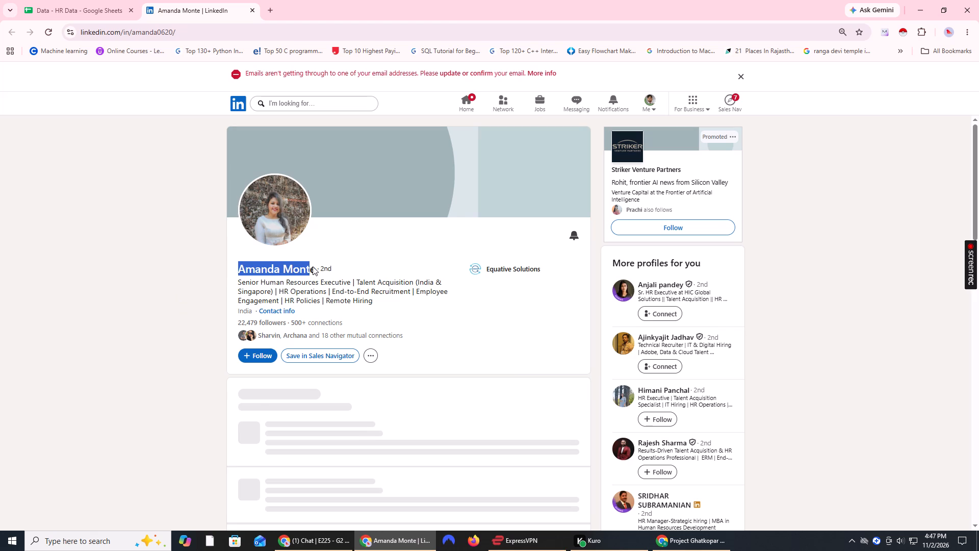
pyautogui.moveTo(313, 266); pyautogui.dragTo(316, 268)
pyautogui.hotkey('ctrl', 'c')
pyautogui.click(111, 286)
pyautogui.click(71, 0)
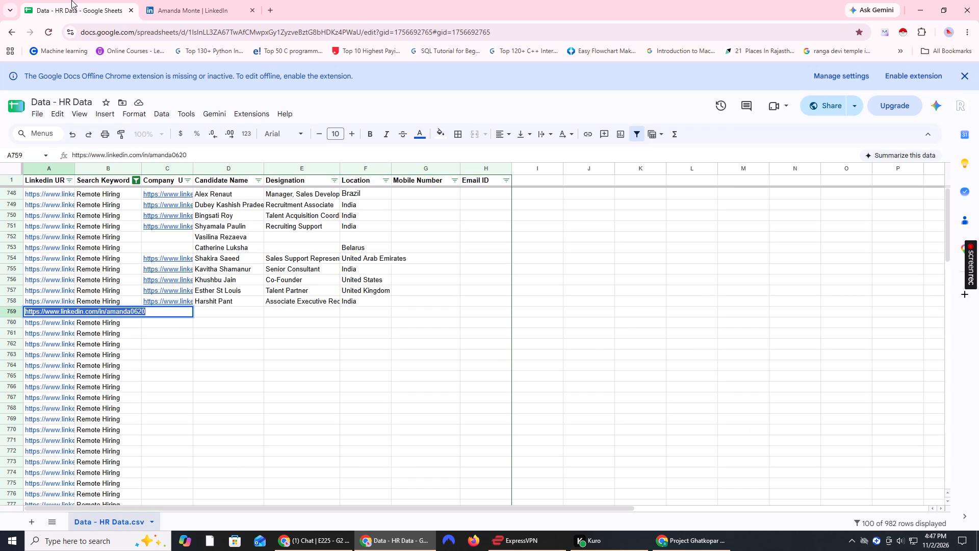
pyautogui.doubleClick(214, 315)
pyautogui.hotkey('ctrl', 'v')
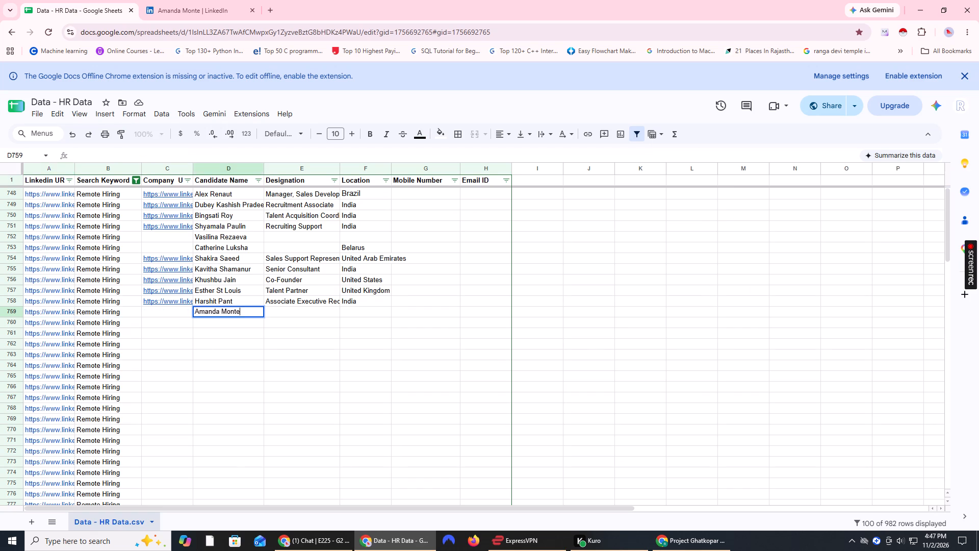
pyautogui.click(208, 342)
# Copy the job title Senior Human Resource Executive into the Designation cell of row 759, also opening the Equative Solutions company page from the profile's experience.
pyautogui.click(207, 0)
pyautogui.scroll(-1, 272, 297)
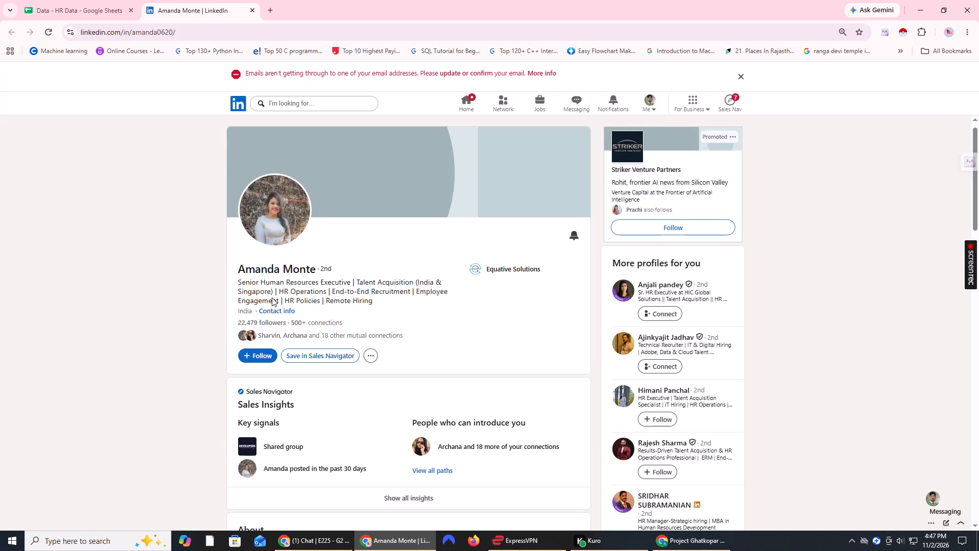
pyautogui.scroll(-12, 272, 295)
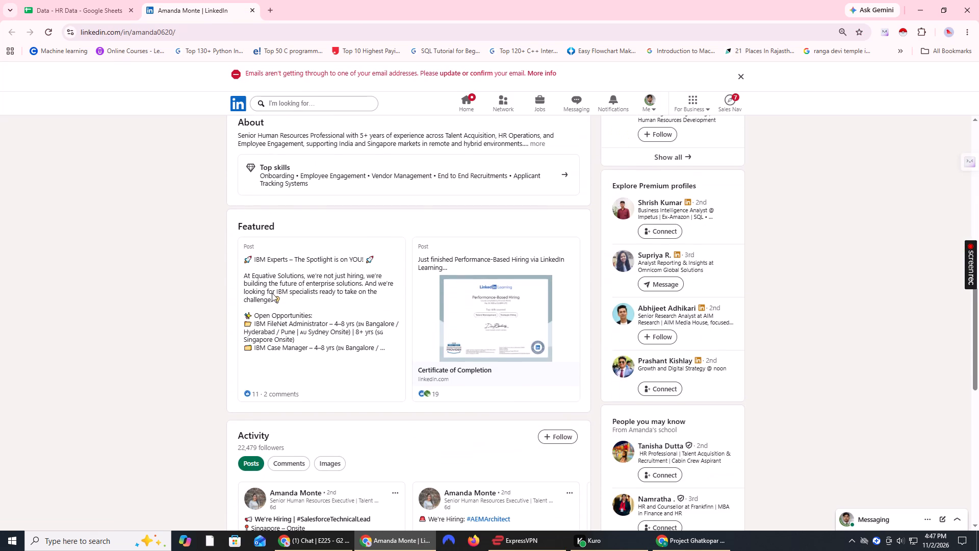
pyautogui.scroll(-3, 272, 293)
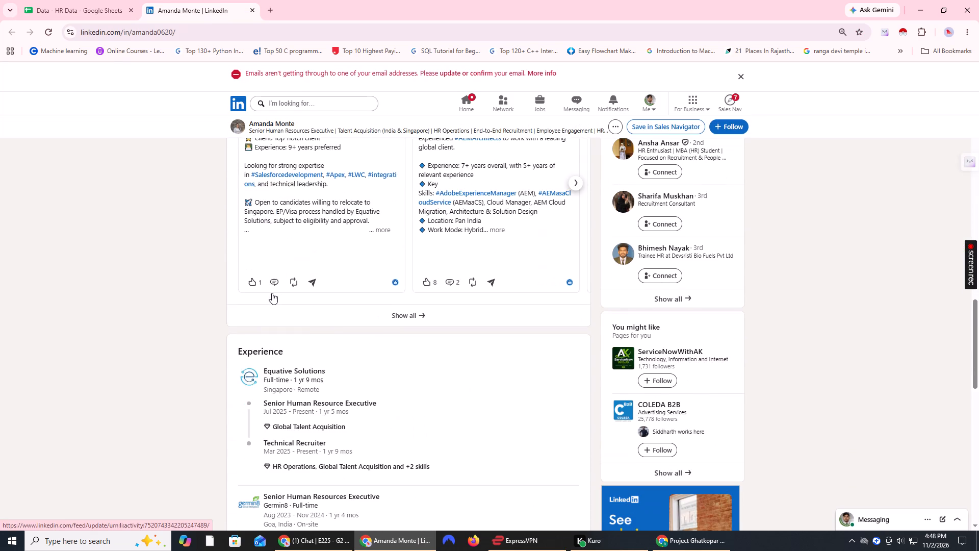
pyautogui.scroll(-2, 272, 293)
pyautogui.keyDown('ctrl'); pyautogui.click(248, 277); pyautogui.keyUp('ctrl')
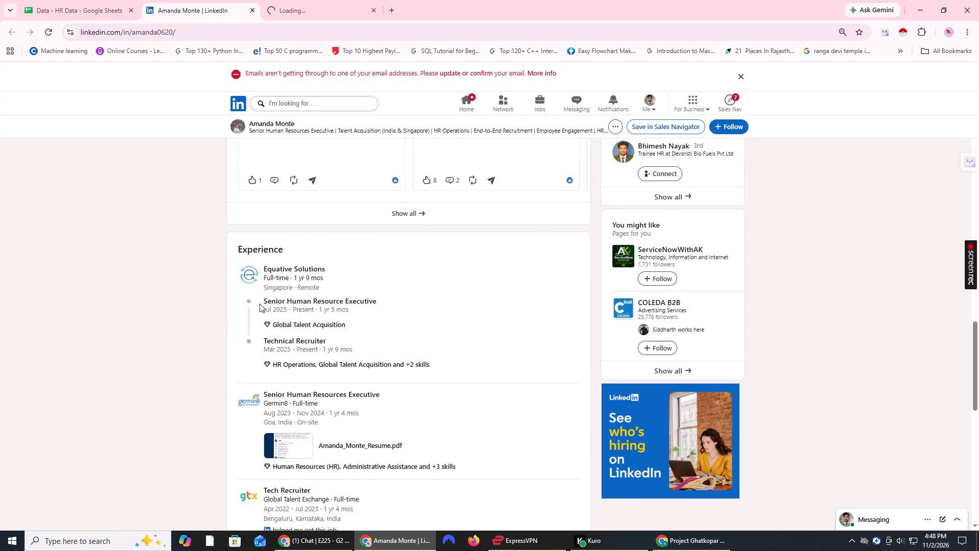
pyautogui.moveTo(260, 303); pyautogui.dragTo(391, 302)
pyautogui.hotkey('ctrl', 'c')
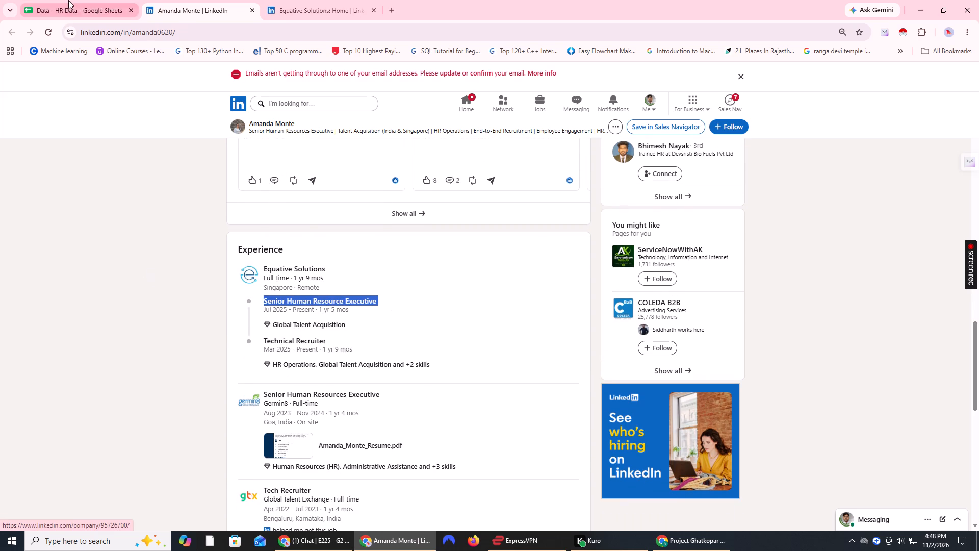
pyautogui.click(69, 0)
pyautogui.doubleClick(287, 312)
pyautogui.hotkey('ctrl', 'v')
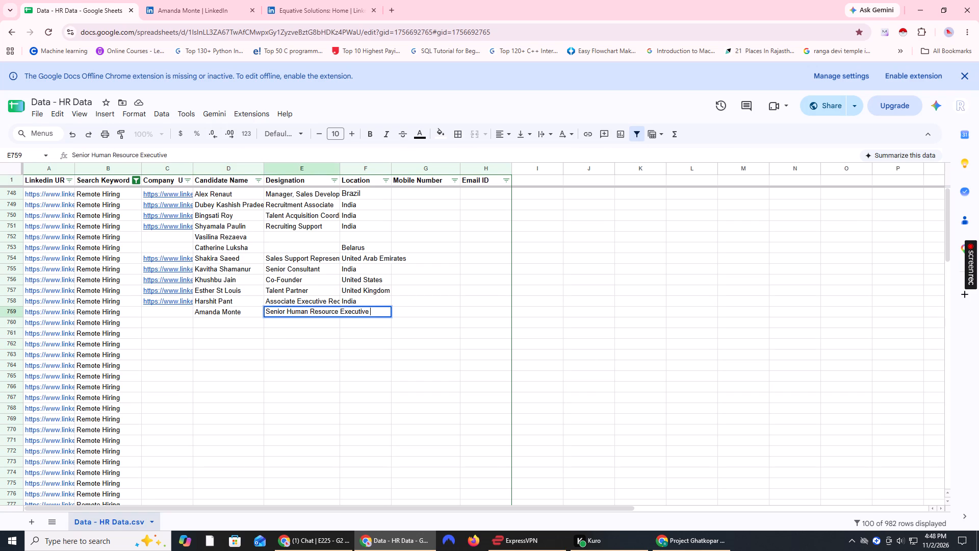
pyautogui.click(273, 332)
# Fill the Location cell of row 759 with India from the row above.
pyautogui.click(377, 308)
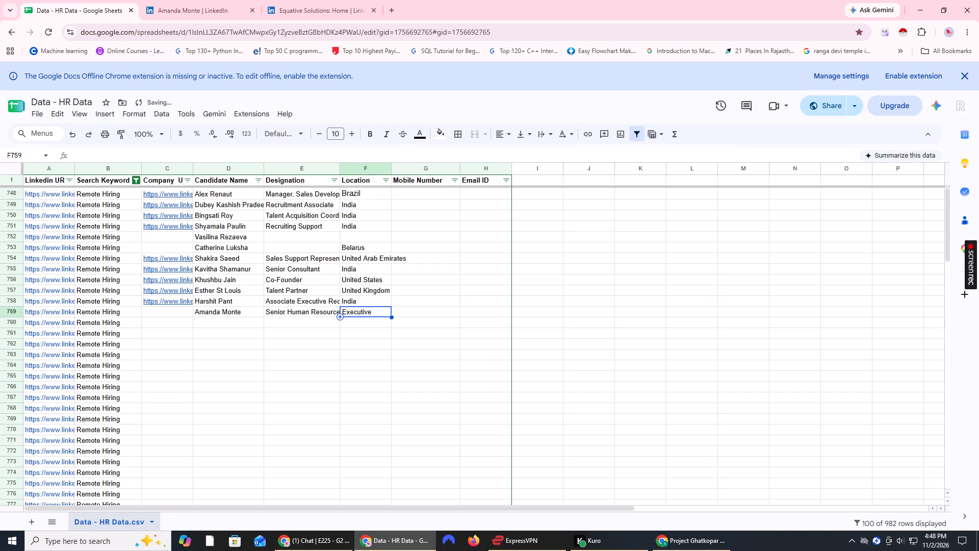
pyautogui.hotkey('shift', 'Up')
pyautogui.hotkey('ctrl', 'd')
pyautogui.click(326, 343)
# Copy the Equative Solutions company page address from LinkedIn into the Company URL cell of row 759.
pyautogui.click(323, 0)
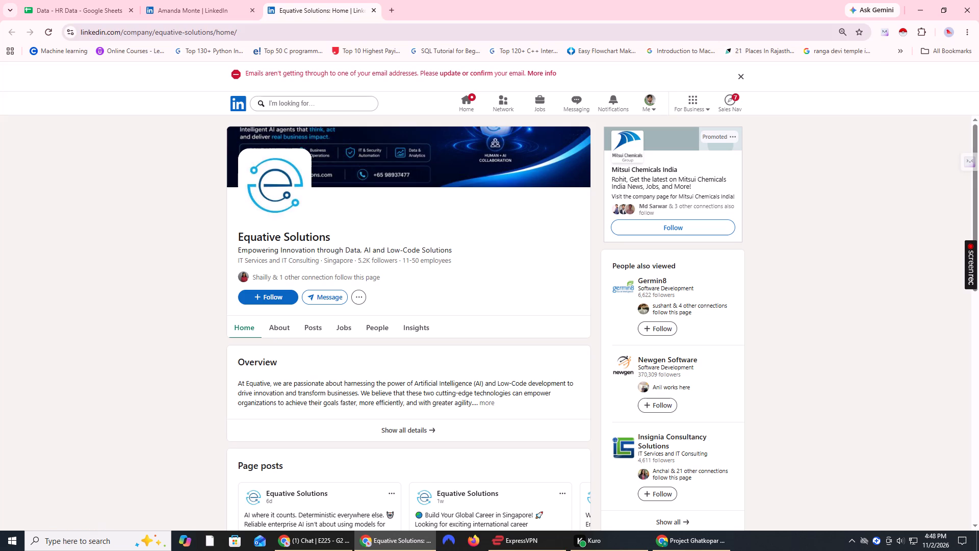
pyautogui.click(294, 34)
pyautogui.hotkey('ctrl', 'c')
pyautogui.click(43, 0)
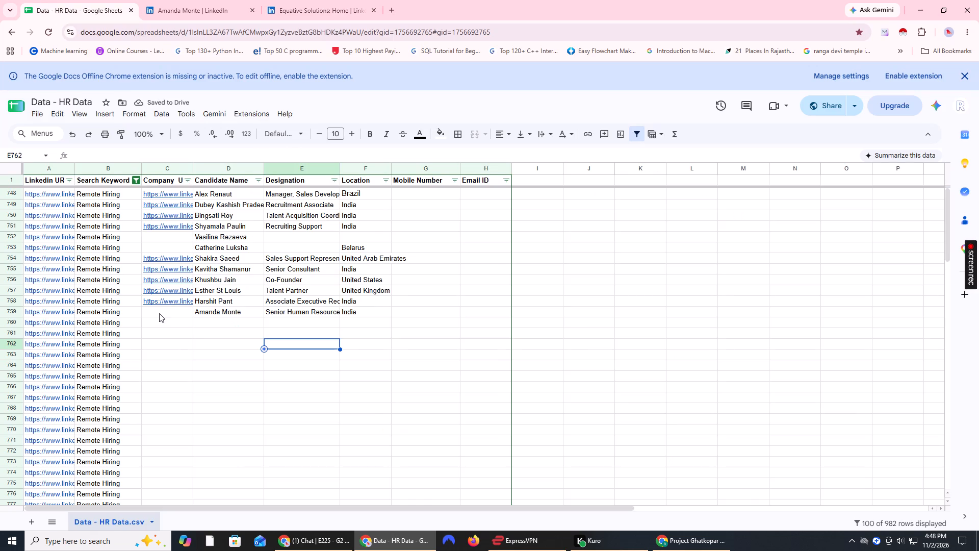
pyautogui.doubleClick(159, 313)
pyautogui.hotkey('ctrl', 'v')
pyautogui.click(161, 342)
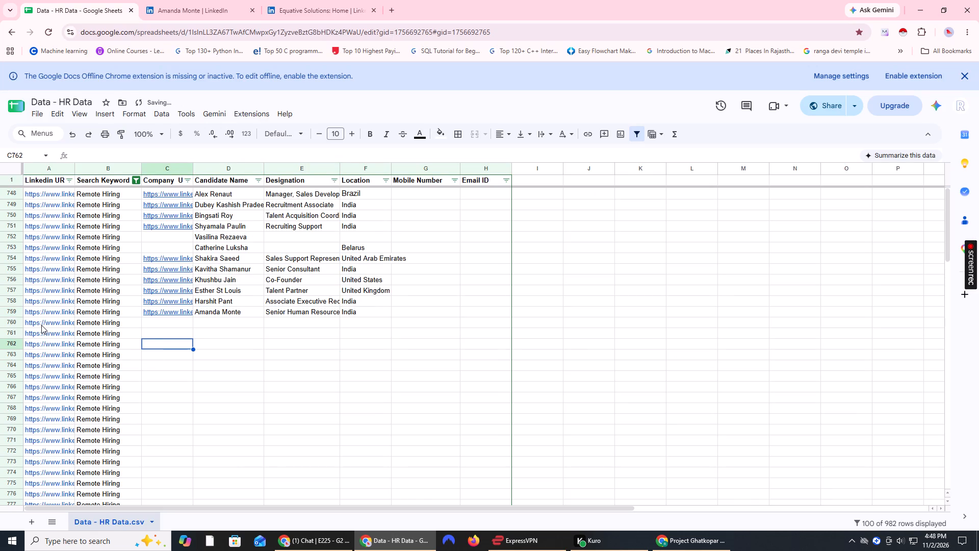
# Open the LinkedIn profile linked in row 760 and close the previous candidate's profile and company pages.
pyautogui.tripleClick(43, 325)
pyautogui.rightClick(43, 325)
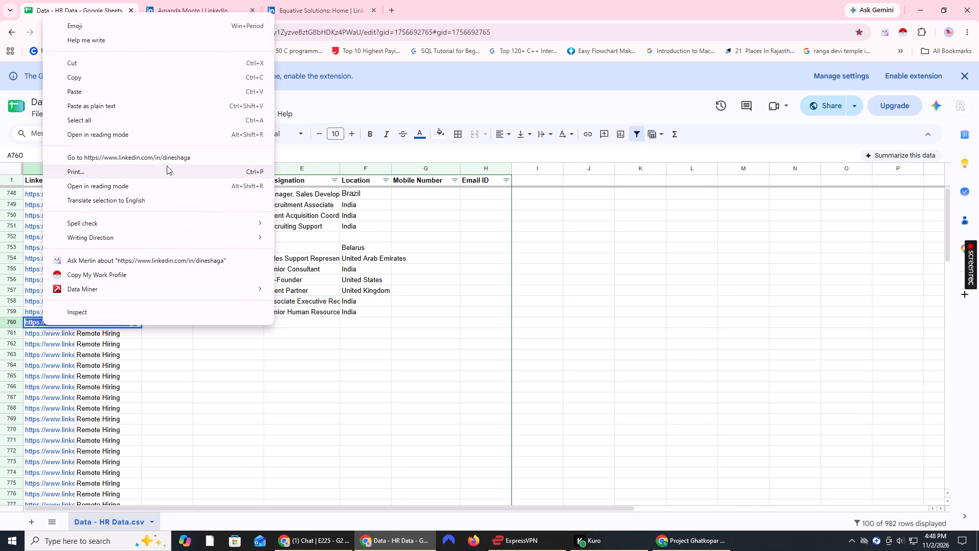
pyautogui.click(165, 161)
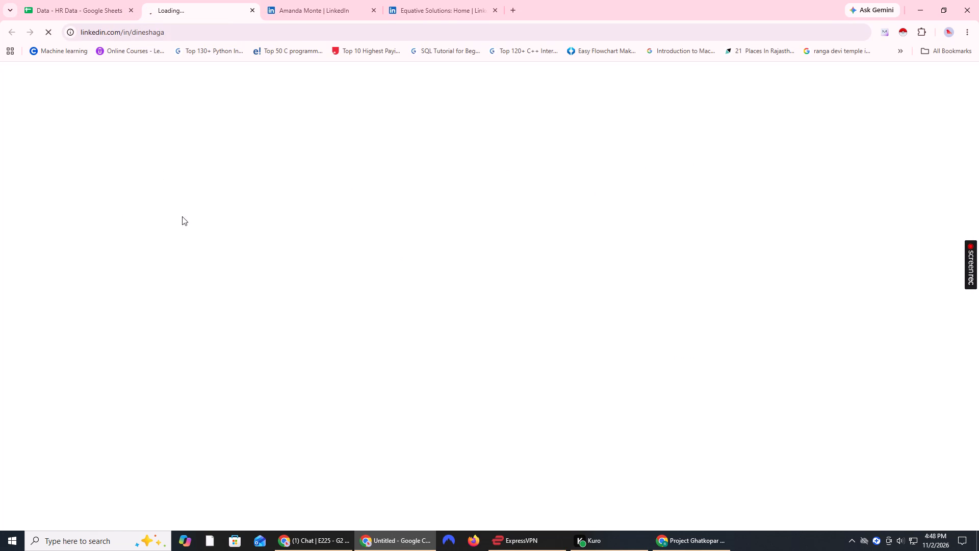
pyautogui.click(369, 9)
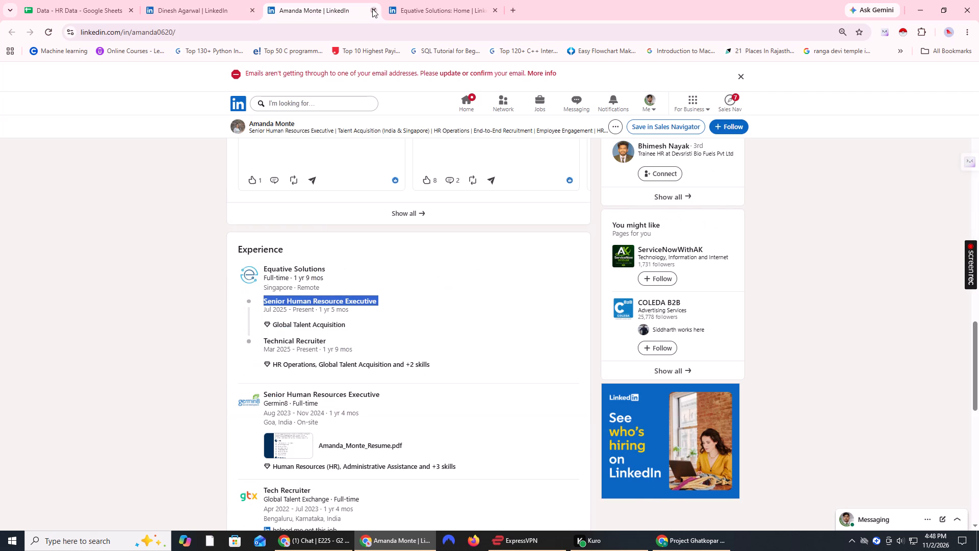
pyautogui.click(372, 9)
pyautogui.click(374, 11)
pyautogui.click(202, 0)
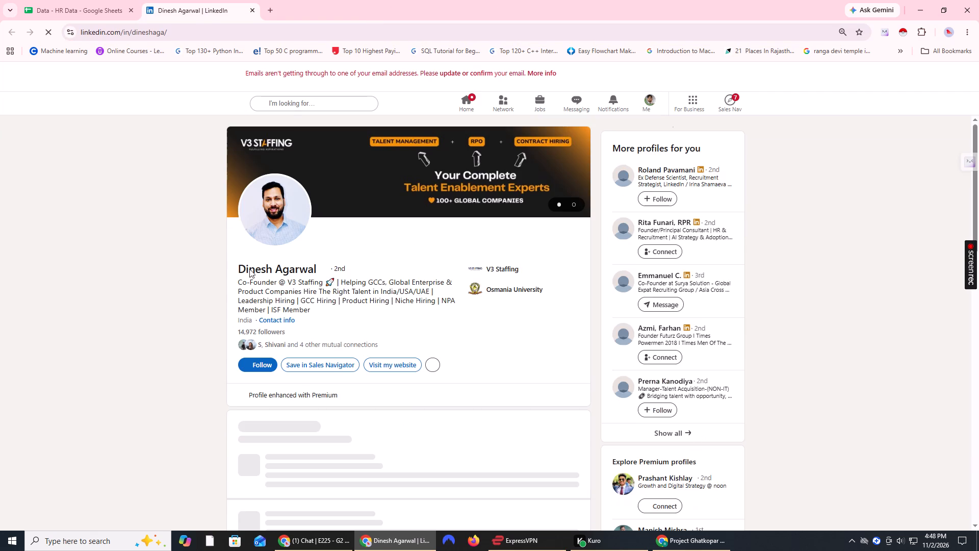
# Copy the candidate's name from the LinkedIn profile into the Candidate Name cell of row 760.
pyautogui.moveTo(236, 263); pyautogui.dragTo(317, 266)
pyautogui.hotkey('ctrl', 'c')
pyautogui.click(172, 269)
pyautogui.click(104, 0)
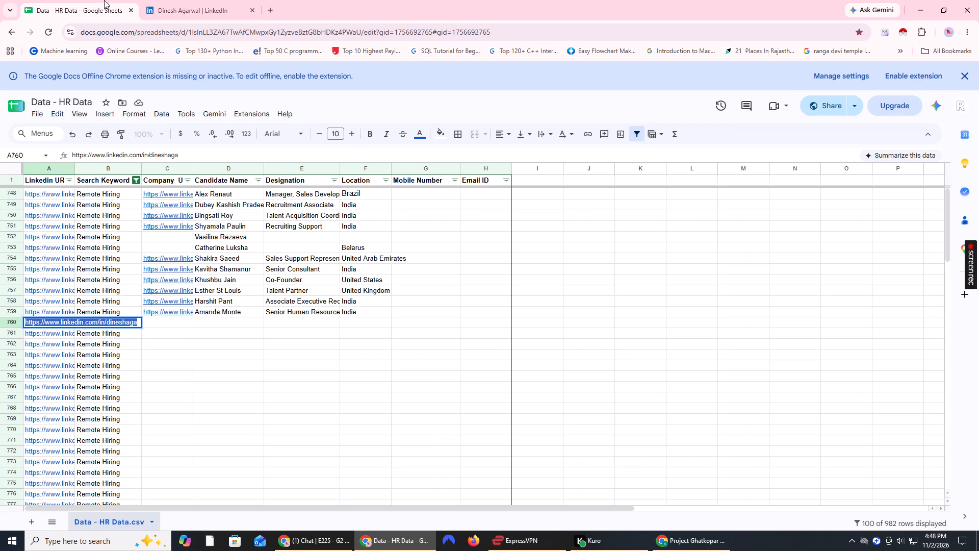
pyautogui.doubleClick(212, 325)
pyautogui.hotkey('ctrl', 'v')
pyautogui.click(203, 345)
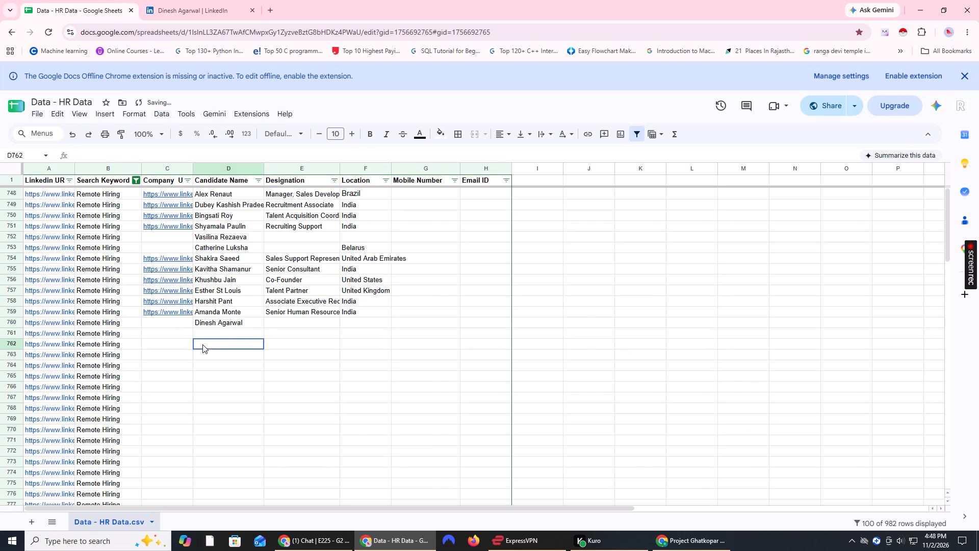
# Copy the job title Co-founder & Director into the Designation cell of row 760, also opening the V3 Staffing company page from that job entry.
pyautogui.click(218, 0)
pyautogui.scroll(-1, 353, 332)
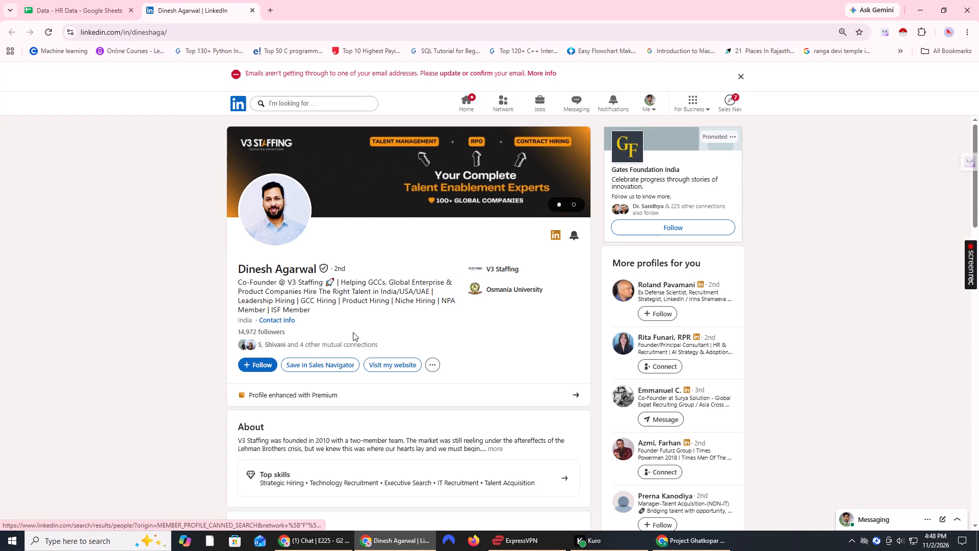
pyautogui.scroll(-14, 353, 332)
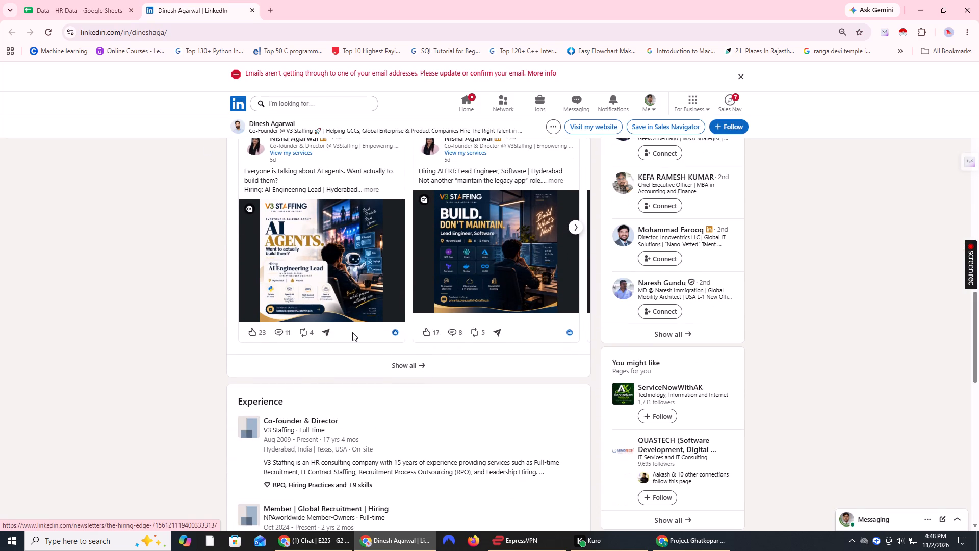
pyautogui.scroll(-2, 352, 332)
pyautogui.moveTo(261, 319); pyautogui.dragTo(348, 316)
pyautogui.hotkey('ctrl', 'c')
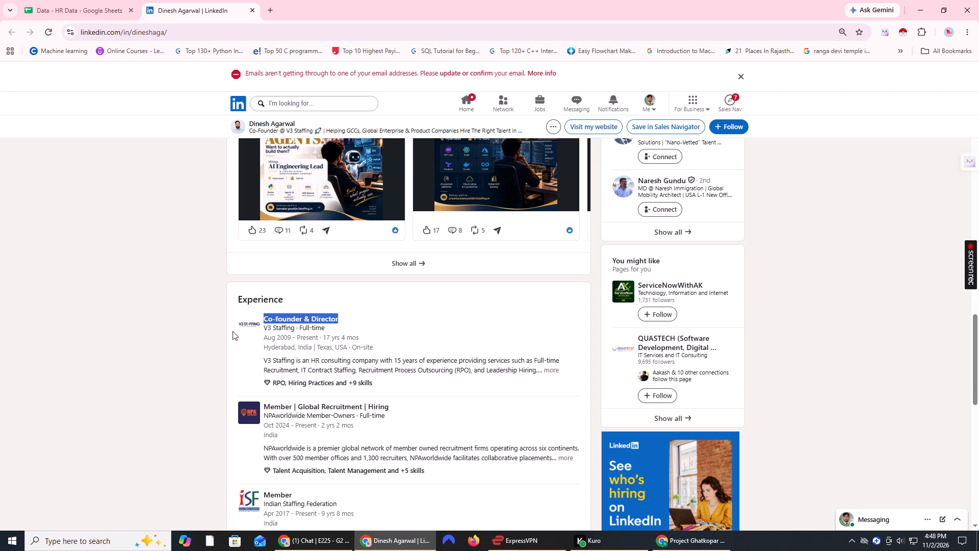
pyautogui.keyDown('ctrl'); pyautogui.click(242, 319); pyautogui.keyUp('ctrl')
pyautogui.click(86, 0)
pyautogui.doubleClick(284, 322)
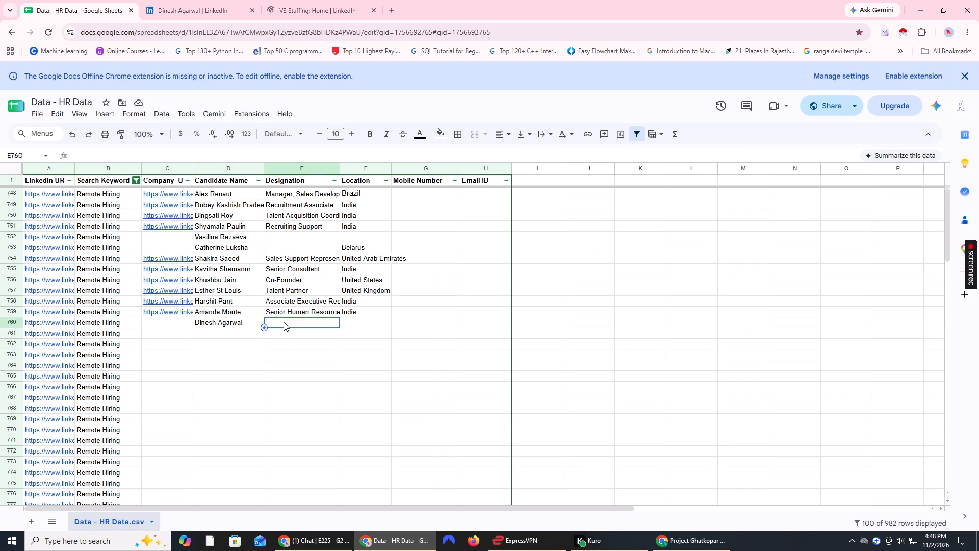
pyautogui.hotkey('ctrl', 'v')
pyautogui.click(265, 354)
# Copy the V3 Staffing company page address from LinkedIn into the Company URL cell of row 760.
pyautogui.click(294, 0)
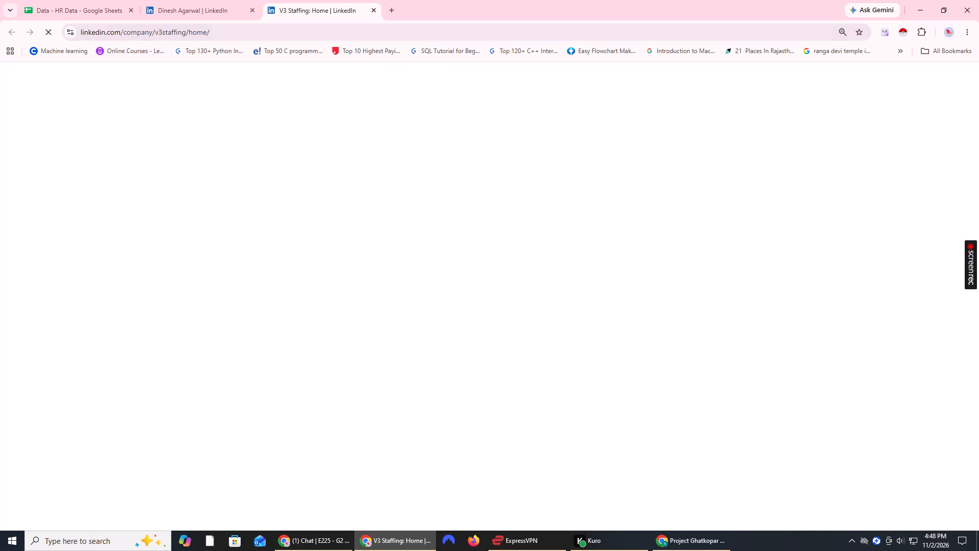
pyautogui.click(298, 38)
pyautogui.hotkey('ctrl', 'c')
pyautogui.click(85, 0)
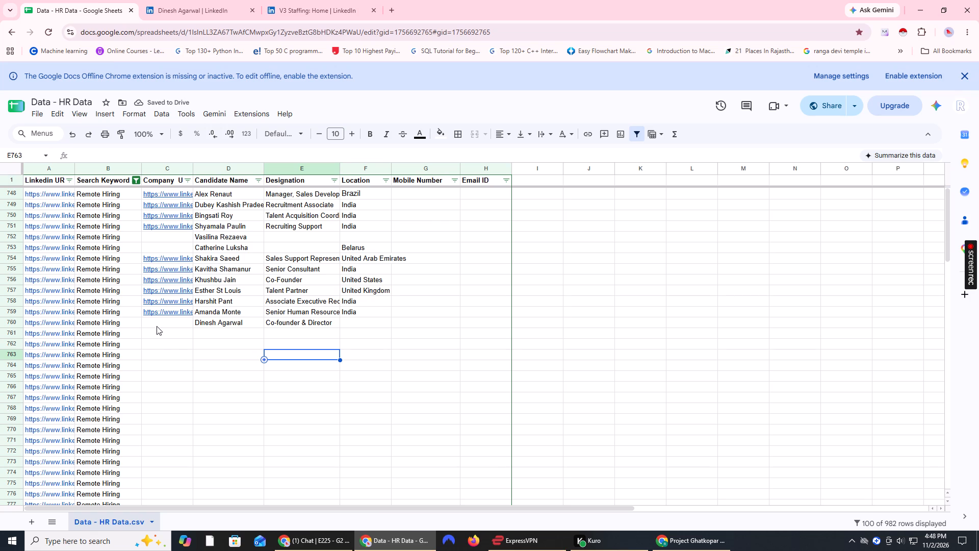
pyautogui.doubleClick(157, 326)
pyautogui.hotkey('ctrl', 'v')
pyautogui.click(156, 335)
# Fill the Location cell of row 760 with India from the row above.
pyautogui.click(365, 325)
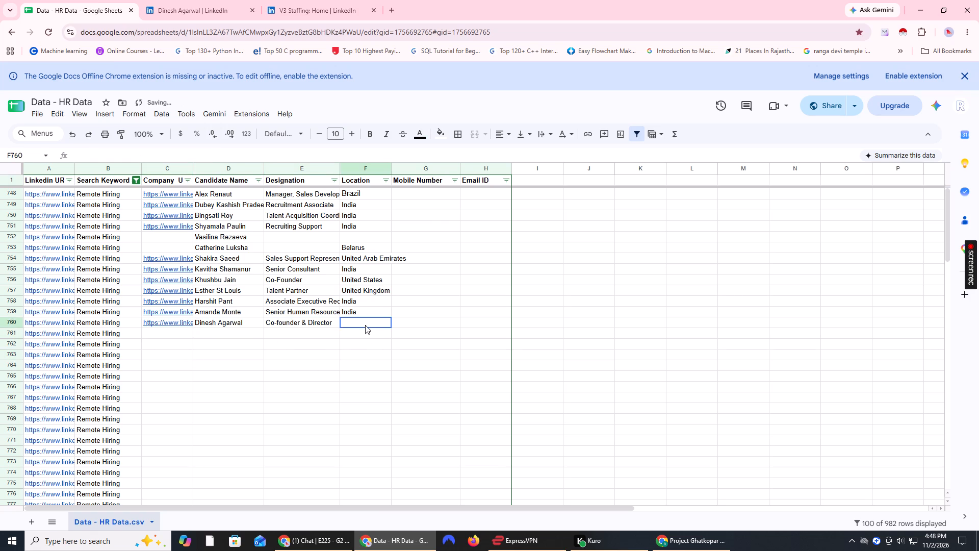
pyautogui.hotkey('shift', 'Up')
pyautogui.hotkey('ctrl', 'd')
pyautogui.click(336, 354)
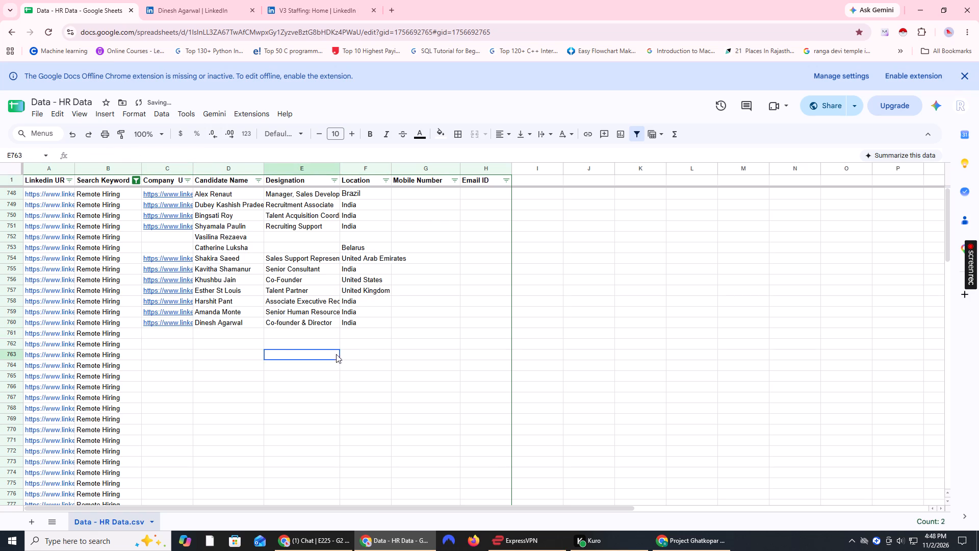
# Filter the Candidate Name column to show only blank entries.
pyautogui.click(253, 179)
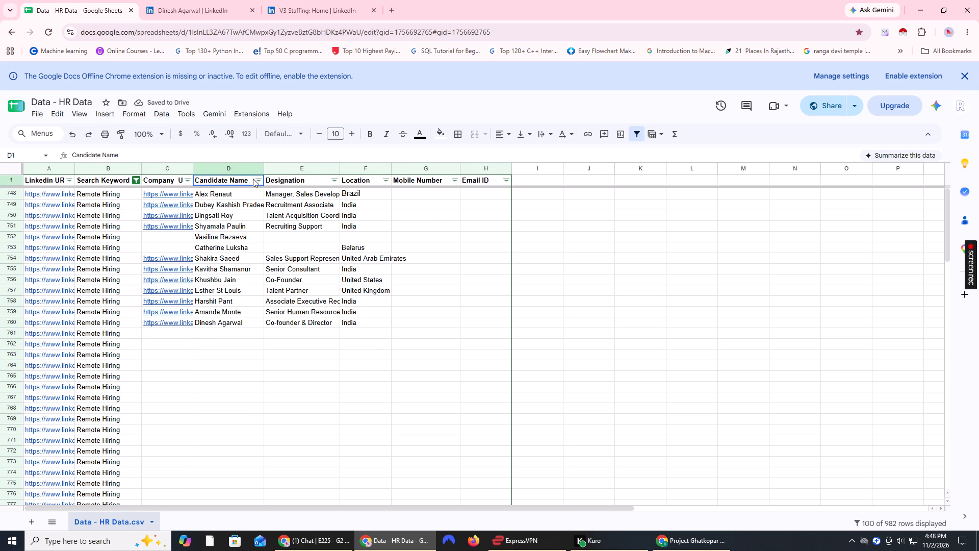
pyautogui.click(256, 179)
pyautogui.click(166, 307)
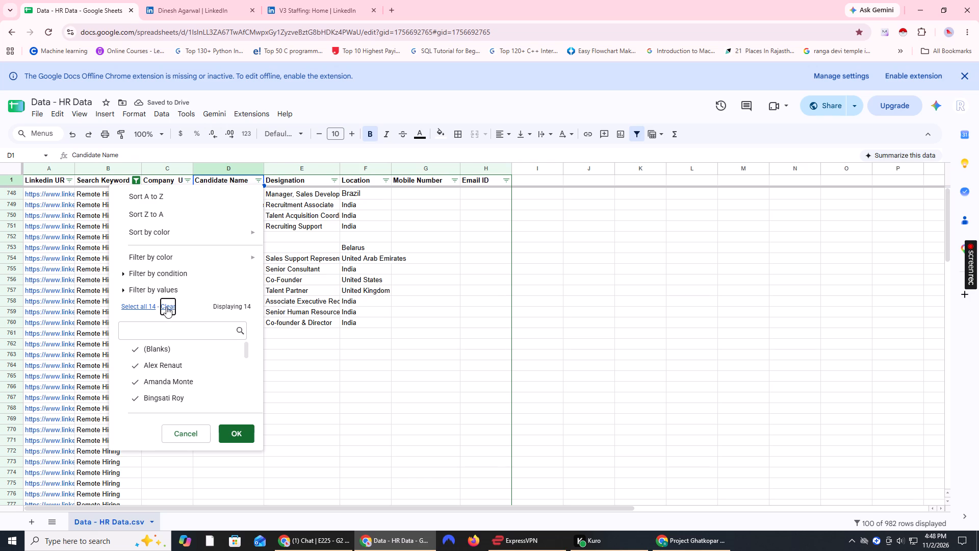
pyautogui.click(164, 342)
pyautogui.click(251, 429)
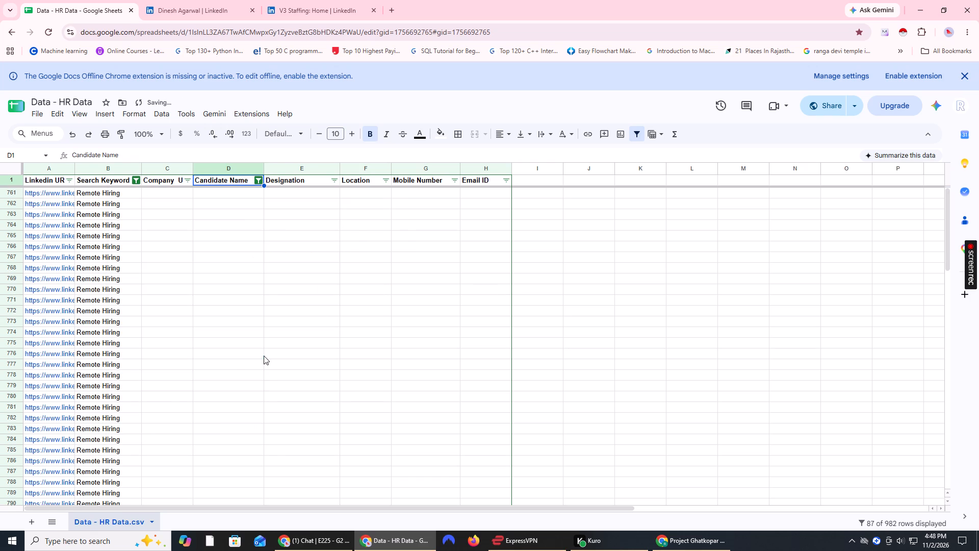
pyautogui.click(264, 356)
pyautogui.scroll(4, 242, 374)
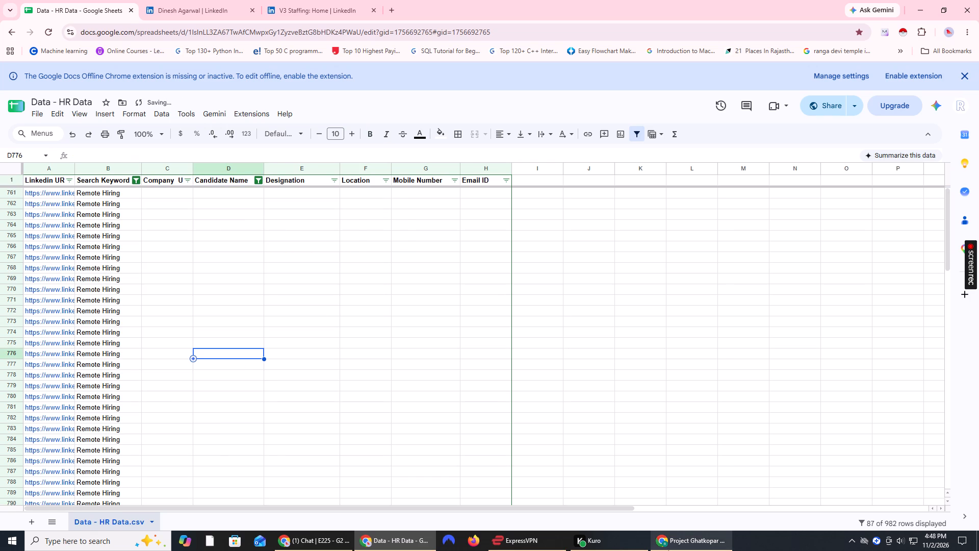
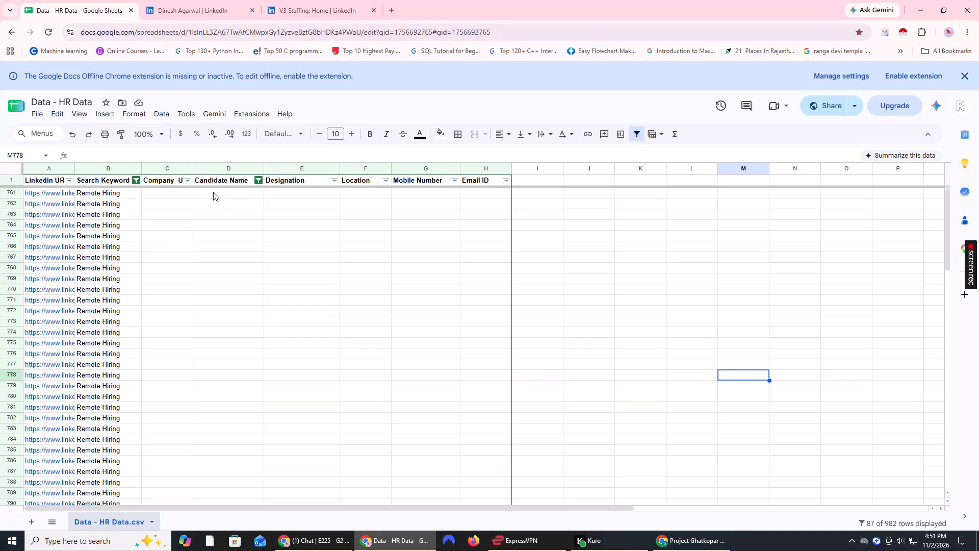
# Open the LinkedIn profile linked in row 761 and close the previous profile and V3 Staffing company pages.
pyautogui.tripleClick(57, 193)
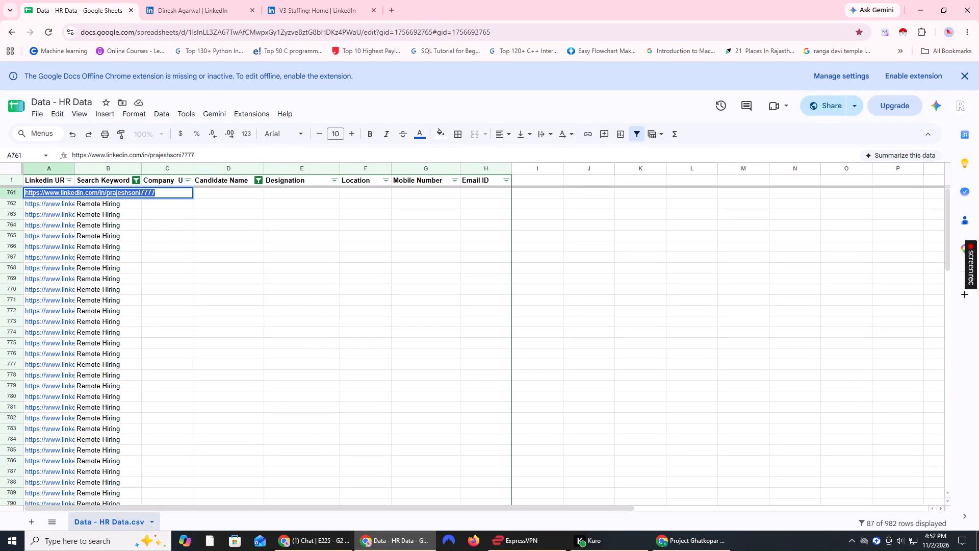
pyautogui.rightClick(58, 192)
pyautogui.click(175, 337)
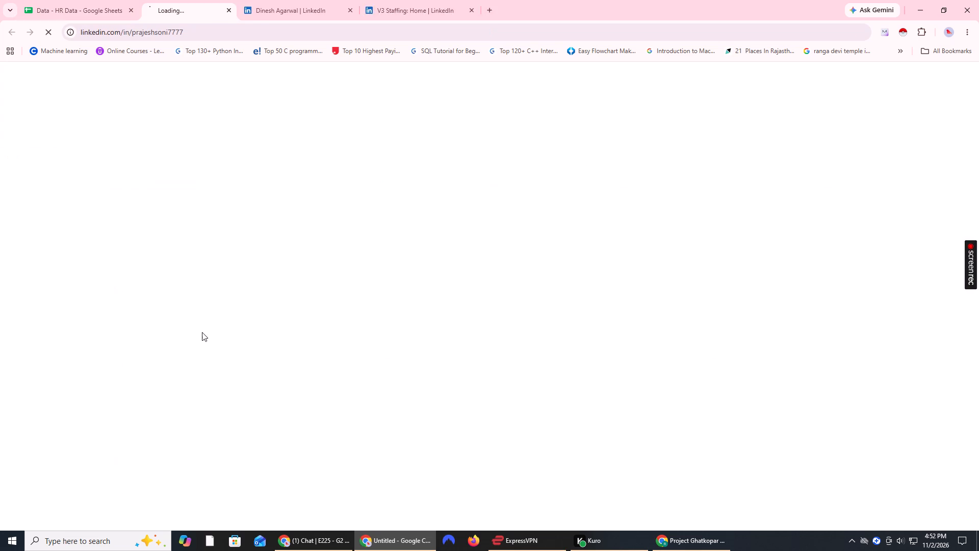
pyautogui.click(374, 11)
pyautogui.click(374, 11)
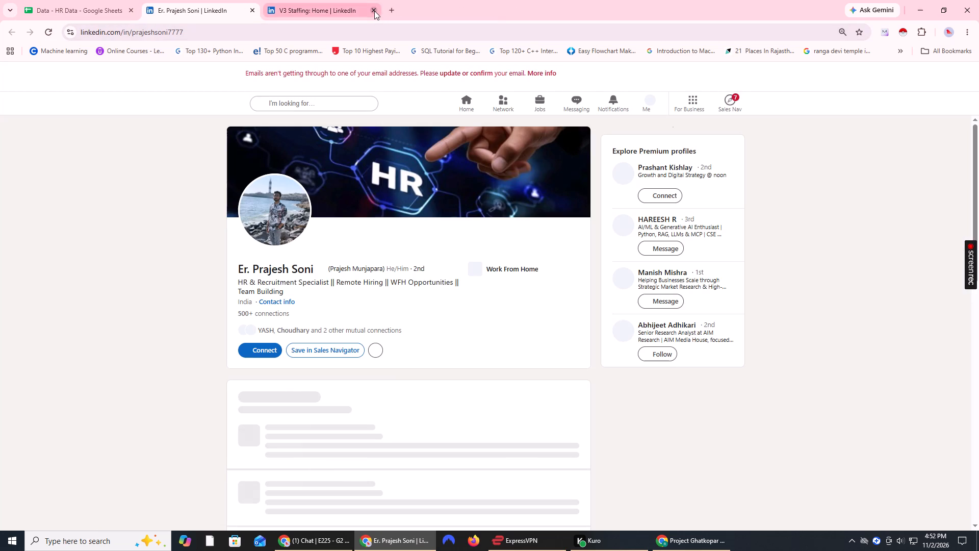
# Copy the candidate's name from the LinkedIn profile into the Candidate Name cell of row 761.
pyautogui.moveTo(235, 268); pyautogui.dragTo(314, 262)
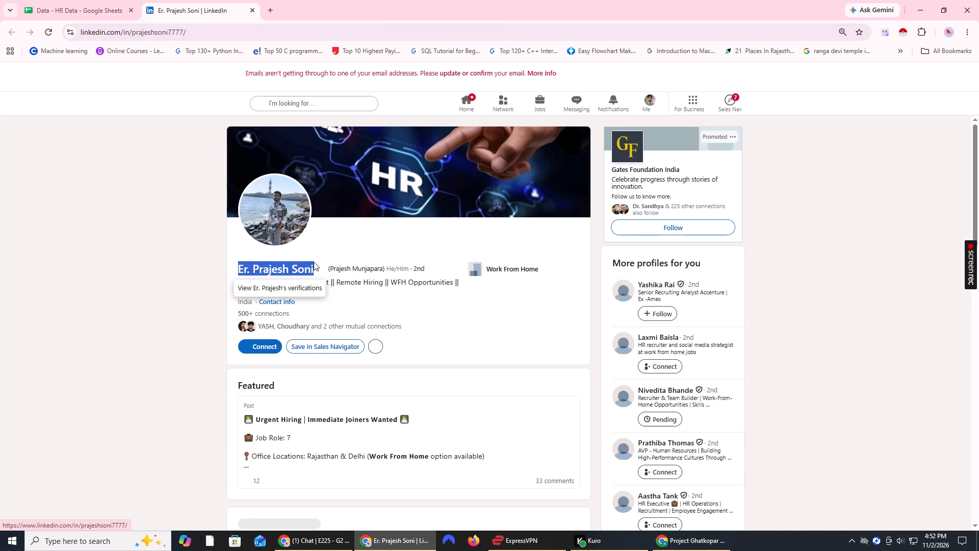
pyautogui.moveTo(314, 262); pyautogui.dragTo(314, 262)
pyautogui.hotkey('ctrl', 'c')
pyautogui.click(53, 0)
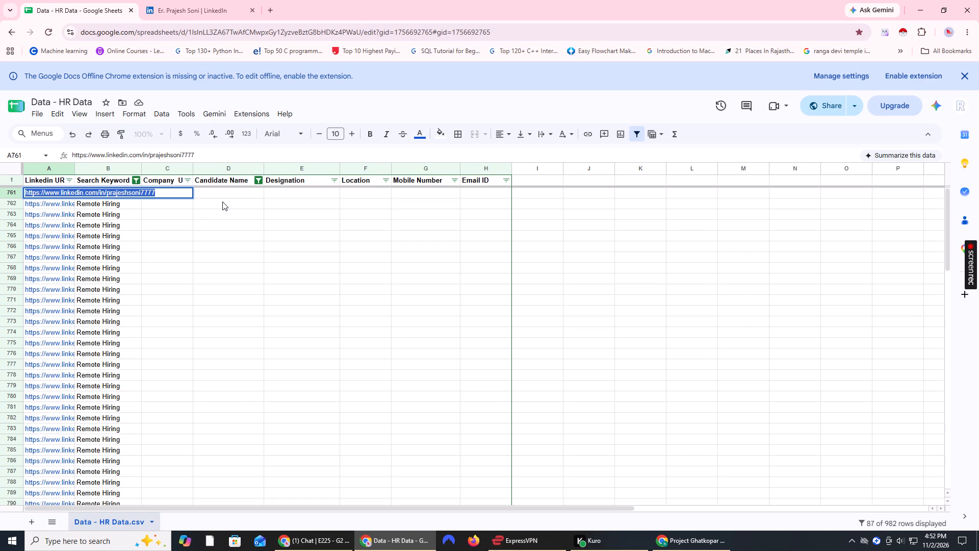
pyautogui.doubleClick(221, 198)
pyautogui.doubleClick(220, 196)
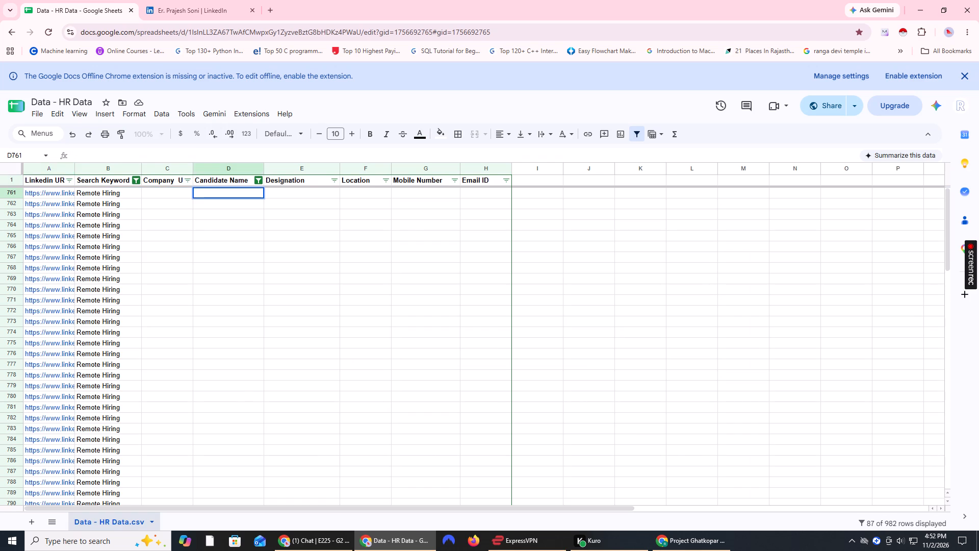
pyautogui.hotkey('ctrl', 'v')
pyautogui.click(212, 209)
# Copy the current job title Recruitment Specialist from the profile's Experience section into the Designation cell of row 761.
pyautogui.click(197, 0)
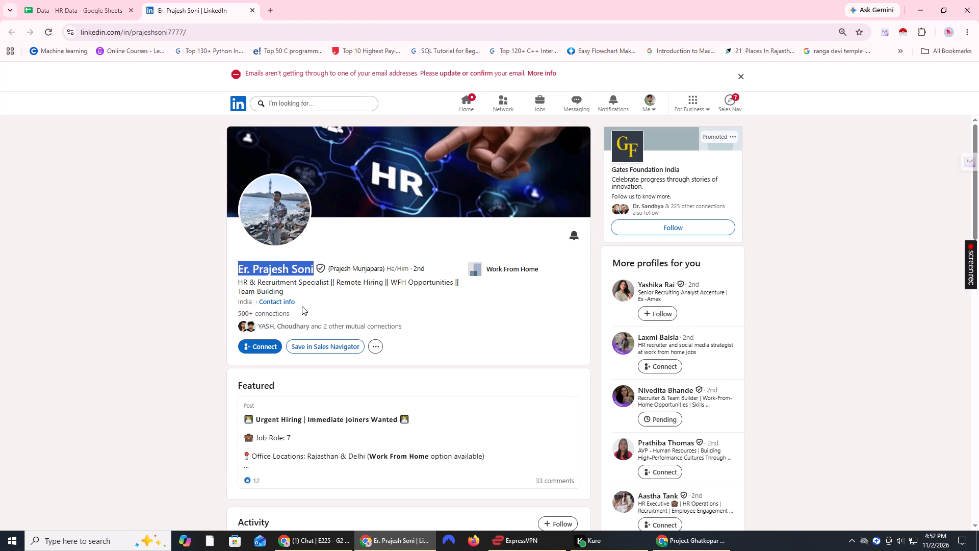
pyautogui.scroll(-8, 302, 304)
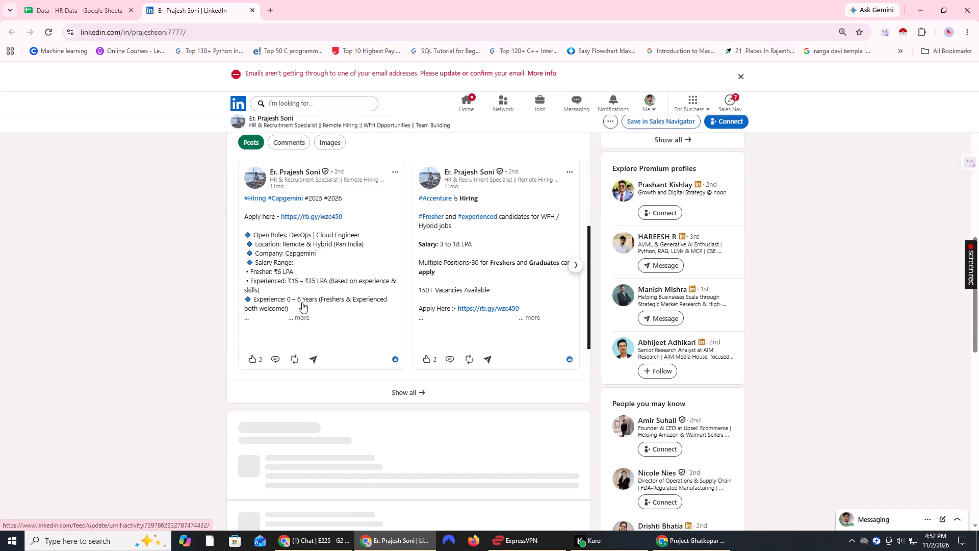
pyautogui.scroll(-2, 320, 254)
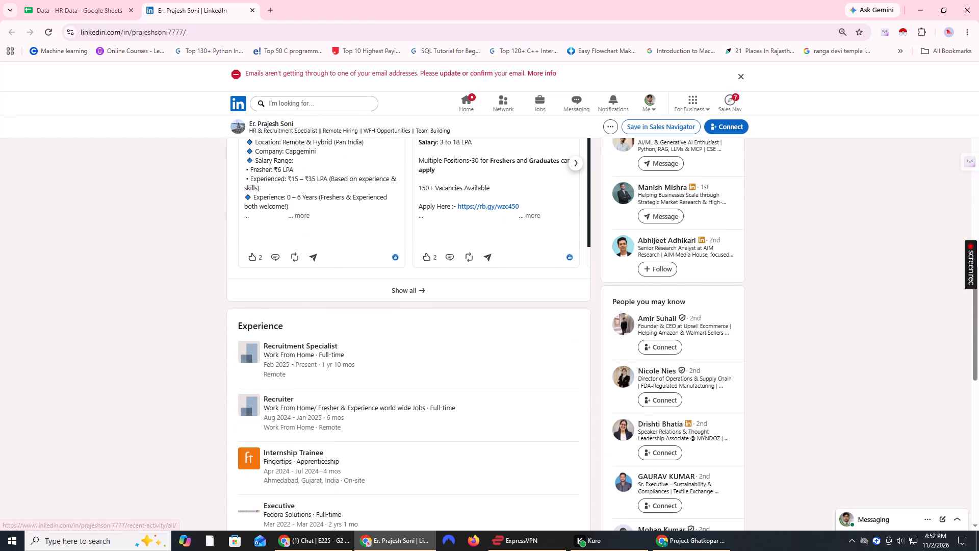
pyautogui.moveTo(263, 346); pyautogui.dragTo(350, 344)
pyautogui.hotkey('ctrl', 'c')
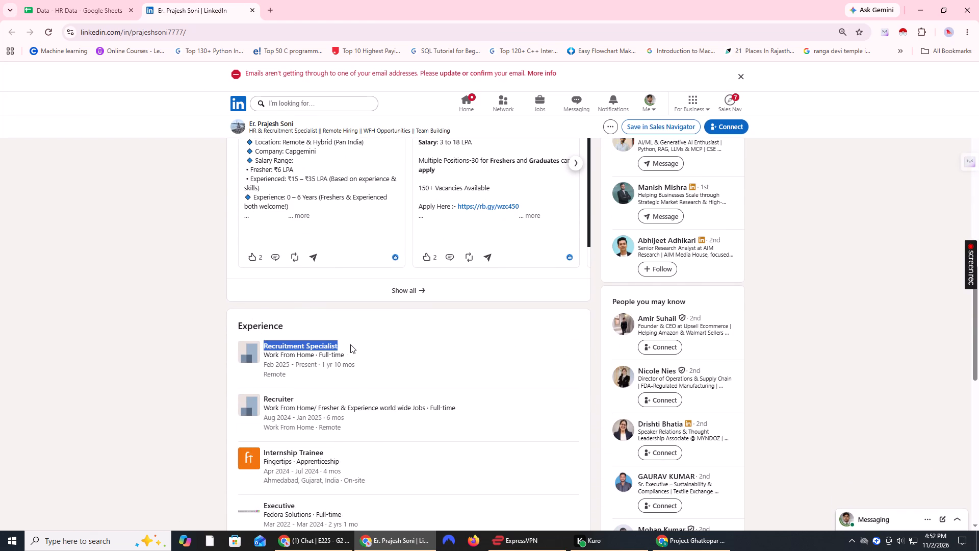
pyautogui.click(93, 0)
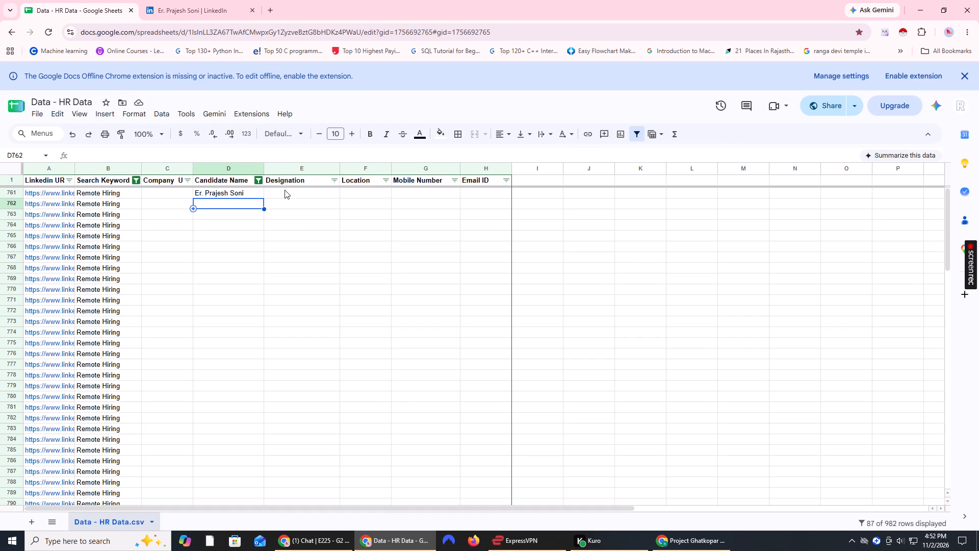
pyautogui.doubleClick(284, 191)
pyautogui.hotkey('ctrl', 'v')
pyautogui.click(284, 211)
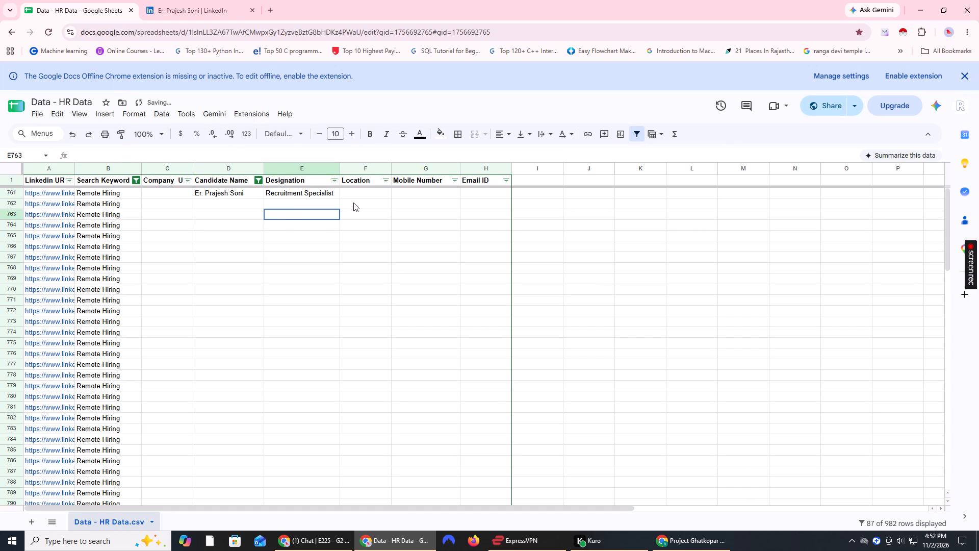
# Enter India in the Location cell of row 761.
pyautogui.click(353, 194)
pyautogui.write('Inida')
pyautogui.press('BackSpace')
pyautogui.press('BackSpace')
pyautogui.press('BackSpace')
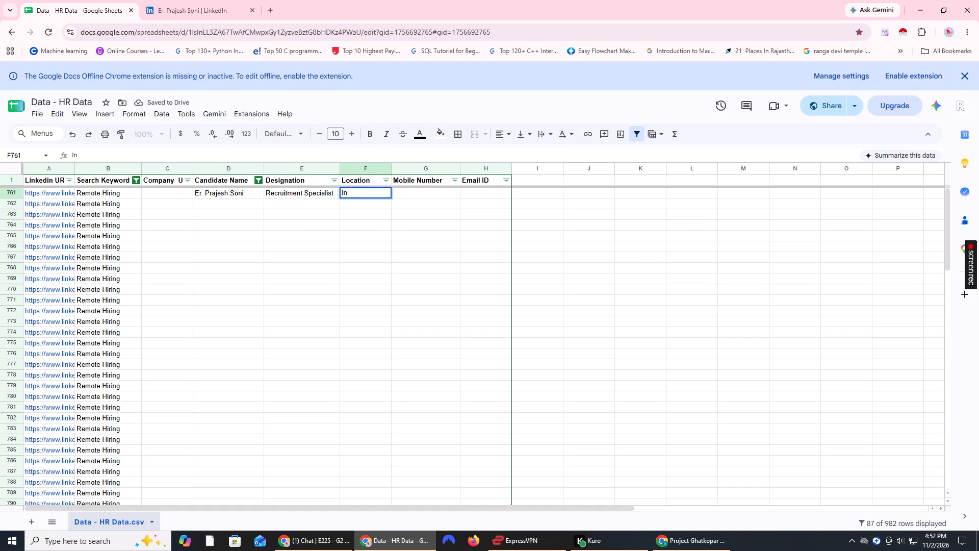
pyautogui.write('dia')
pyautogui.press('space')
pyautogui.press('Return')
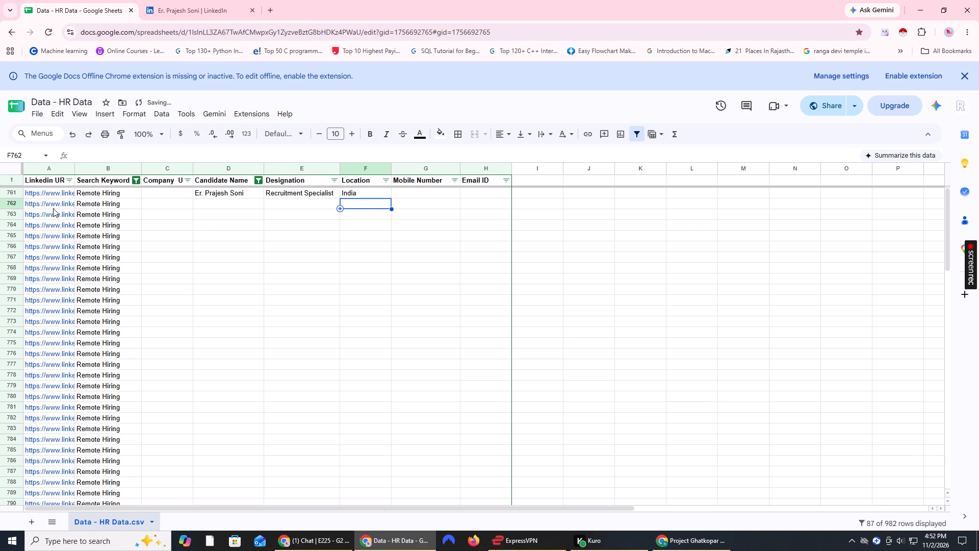
# Open the LinkedIn profile linked in row 762 and close the previous candidate's profile page.
pyautogui.tripleClick(50, 204)
pyautogui.rightClick(50, 204)
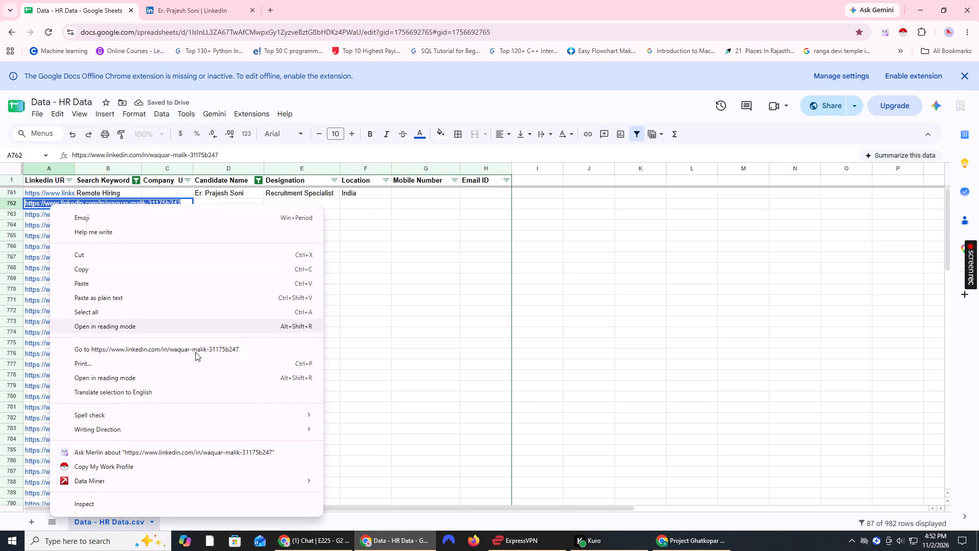
pyautogui.click(195, 351)
pyautogui.click(373, 8)
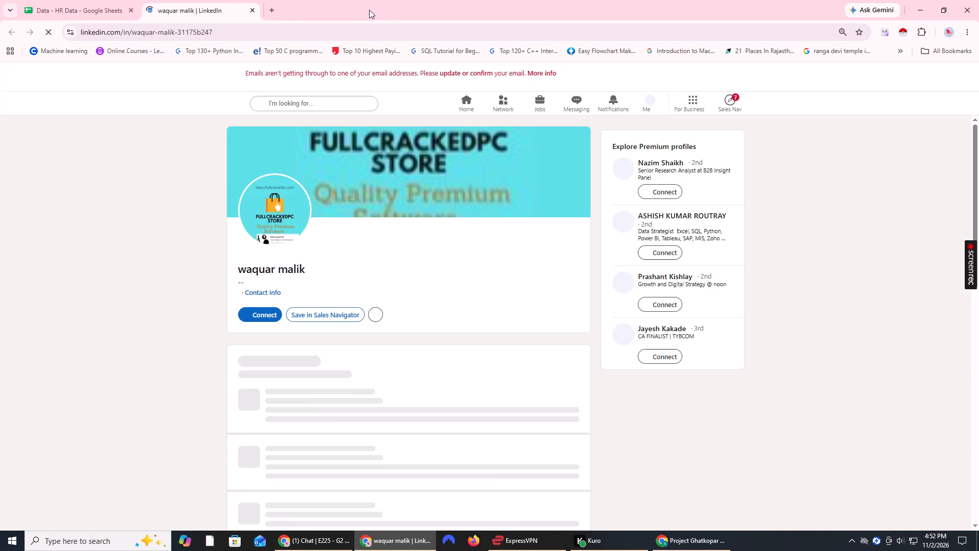
# Select the candidate's name on the LinkedIn profile opened from row 762.
pyautogui.moveTo(234, 271); pyautogui.dragTo(327, 272)
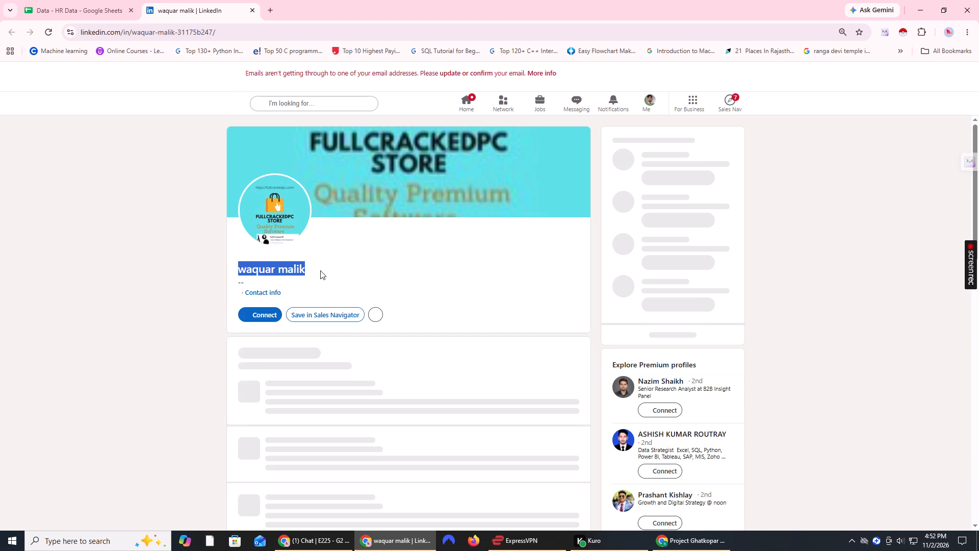
# Copy the candidate's name from the open LinkedIn profile into the Candidate Name cell of row 762.
pyautogui.hotkey('ctrl', 'c')
pyautogui.click(63, 0)
pyautogui.doubleClick(222, 204)
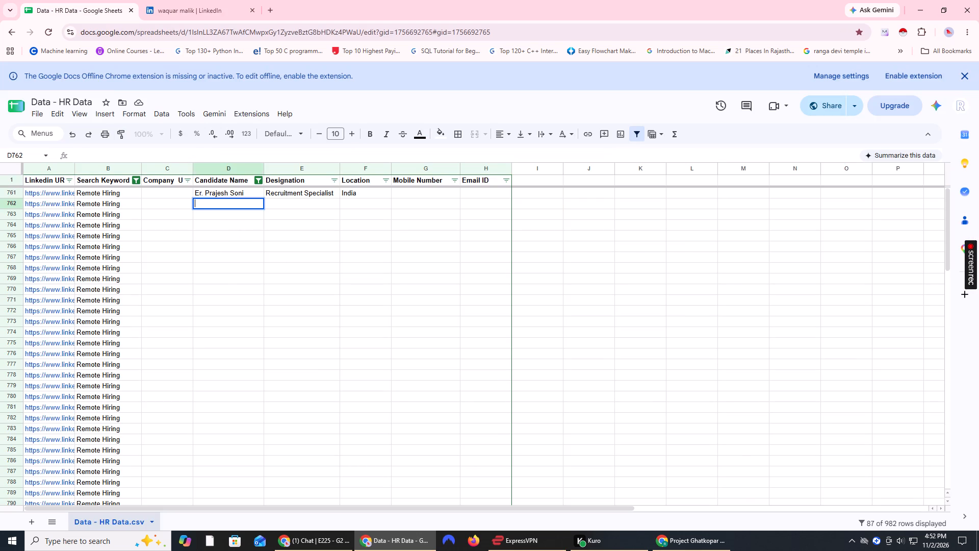
pyautogui.hotkey('ctrl', 'v')
pyautogui.click(211, 240)
# Check the rest of row 762's LinkedIn profile for job experience details and close the profile.
pyautogui.click(155, 0)
pyautogui.scroll(-4, 287, 308)
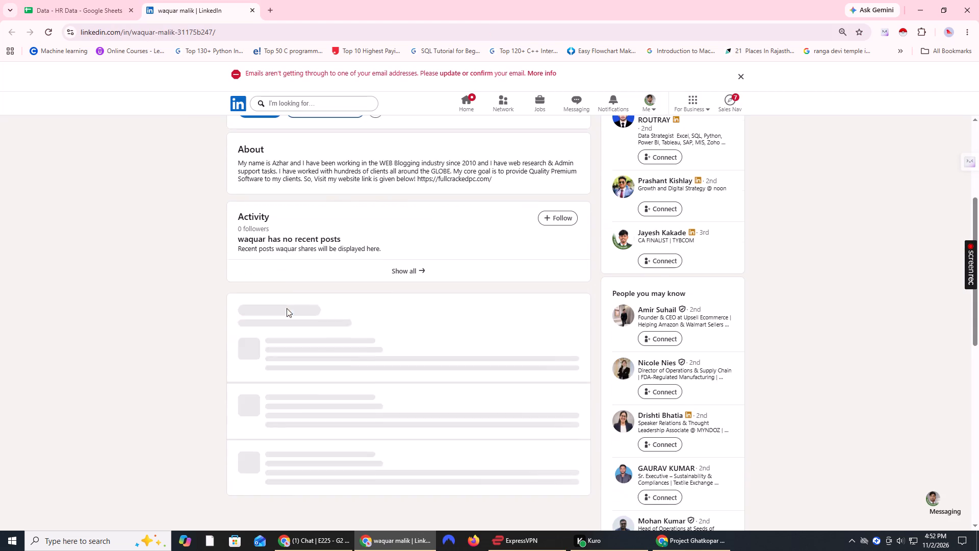
pyautogui.scroll(-1, 287, 297)
pyautogui.click(80, 0)
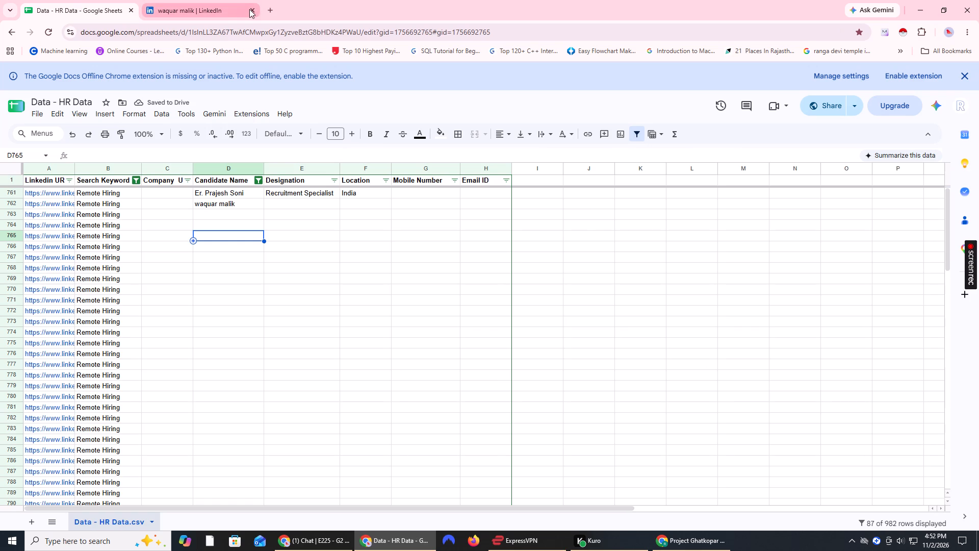
pyautogui.click(251, 9)
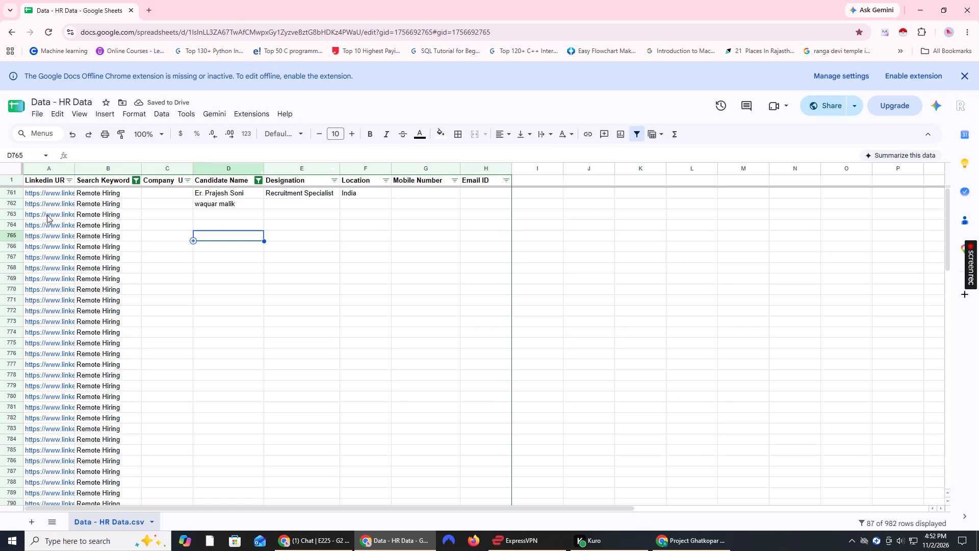
# Open the LinkedIn profile linked in row 763 and copy the candidate's name into that row's Candidate Name cell.
pyautogui.tripleClick(47, 215)
pyautogui.rightClick(47, 215)
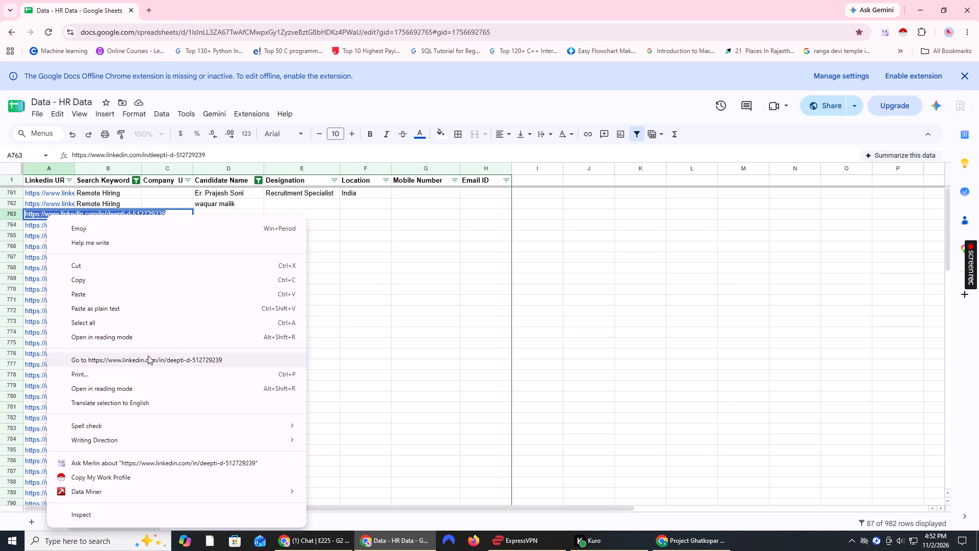
pyautogui.click(148, 356)
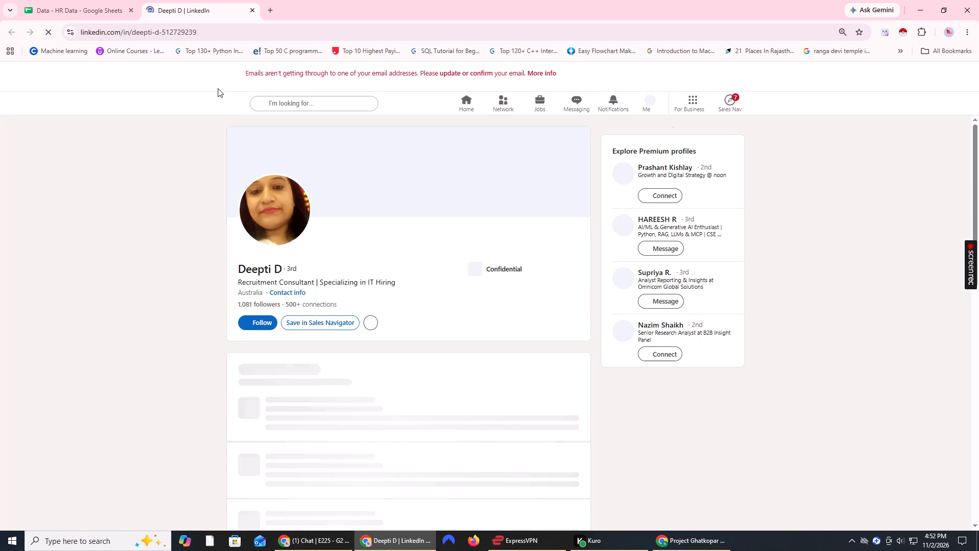
pyautogui.moveTo(236, 269); pyautogui.dragTo(281, 267)
pyautogui.hotkey('ctrl', 'c')
pyautogui.click(165, 295)
pyautogui.click(123, 0)
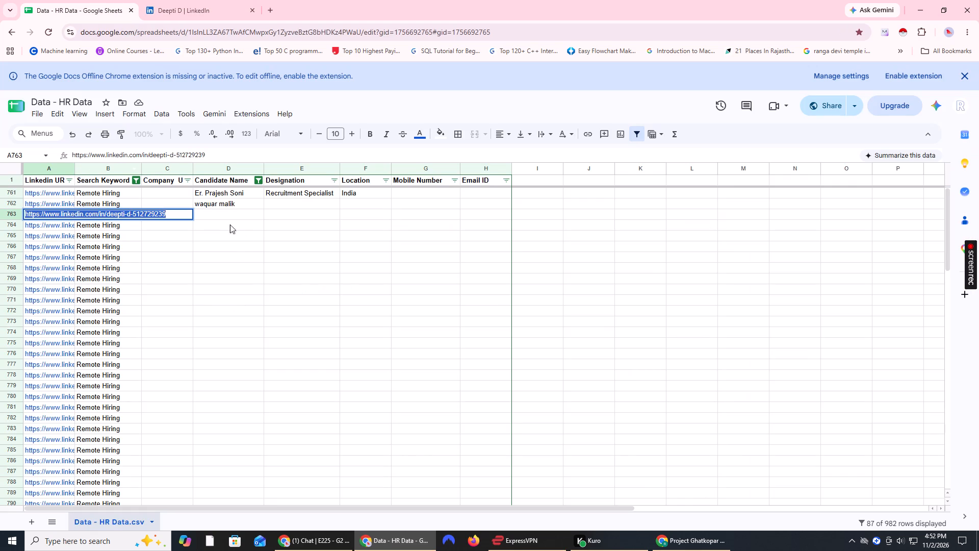
pyautogui.tripleClick(222, 216)
pyautogui.keyDown('ctrl'); pyautogui.doubleClick(222, 216); pyautogui.keyUp('ctrl')
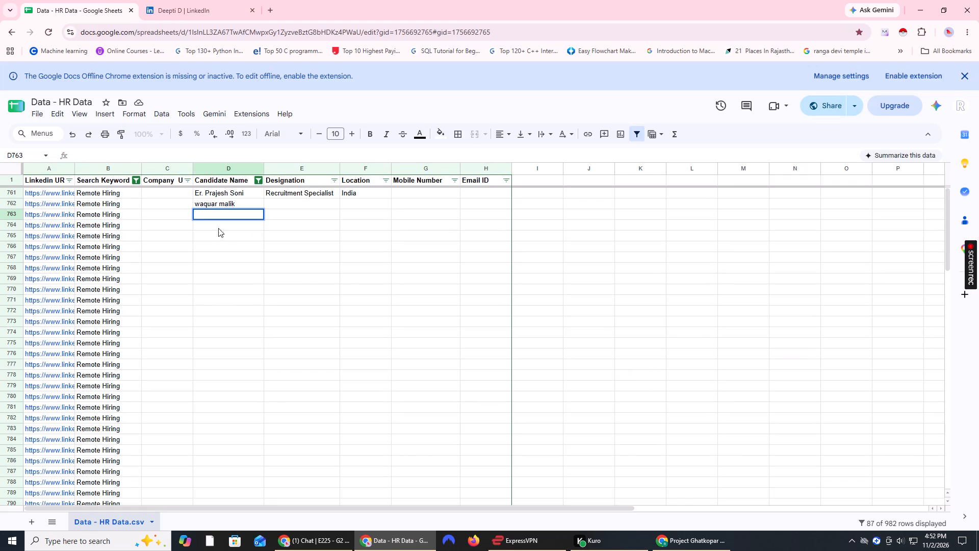
pyautogui.click(204, 251)
pyautogui.doubleClick(211, 214)
pyautogui.hotkey('ctrl', 'v')
pyautogui.click(198, 252)
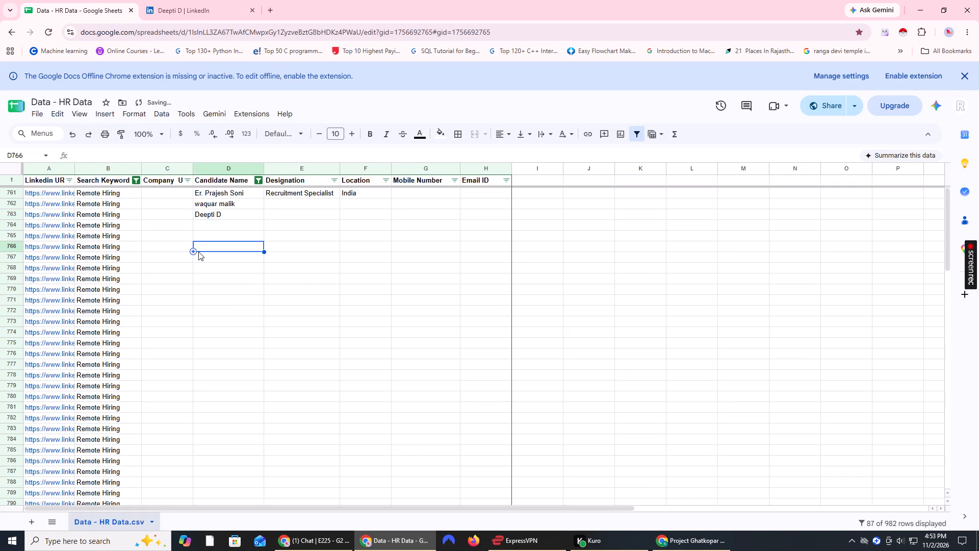
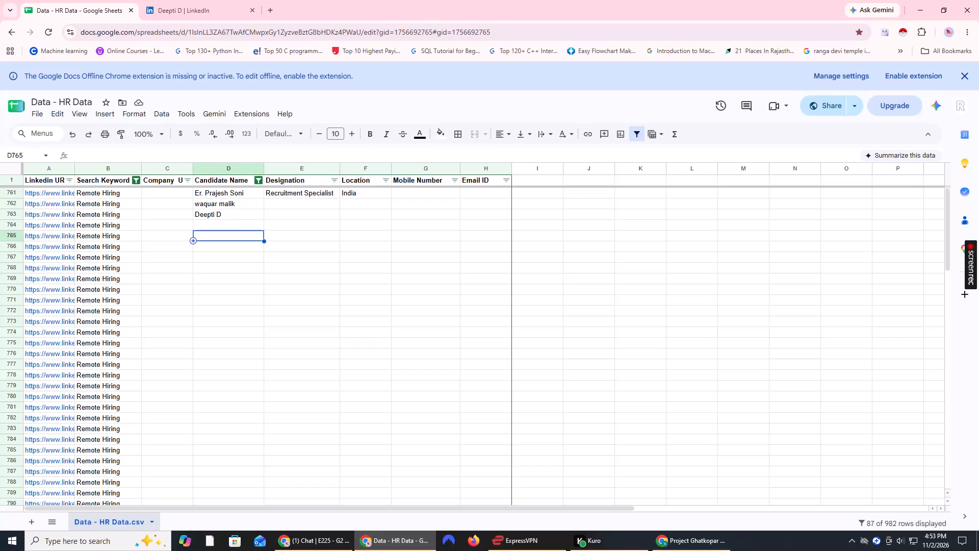
# Copy the country Australia from the open LinkedIn profile into row 763's Location cell.
pyautogui.click(184, 0)
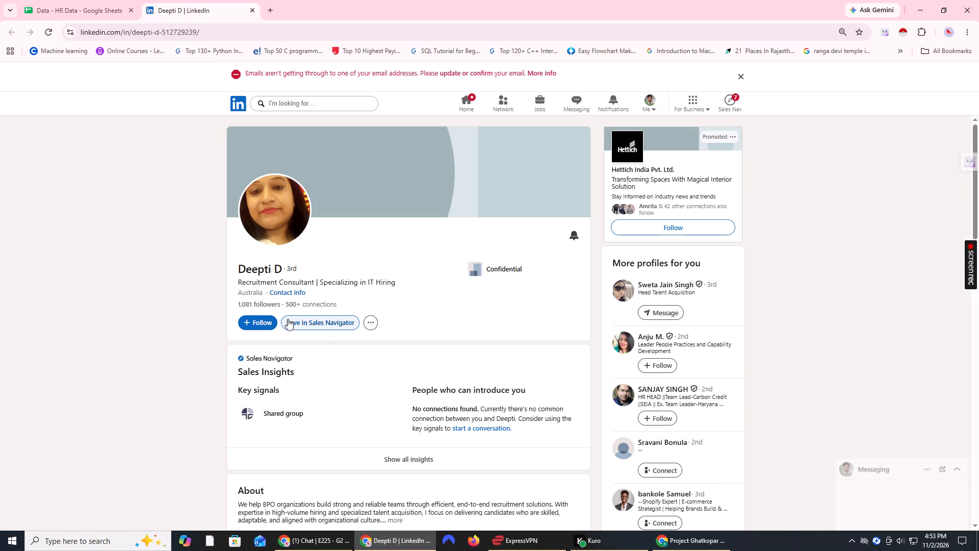
pyautogui.moveTo(262, 293); pyautogui.dragTo(233, 292)
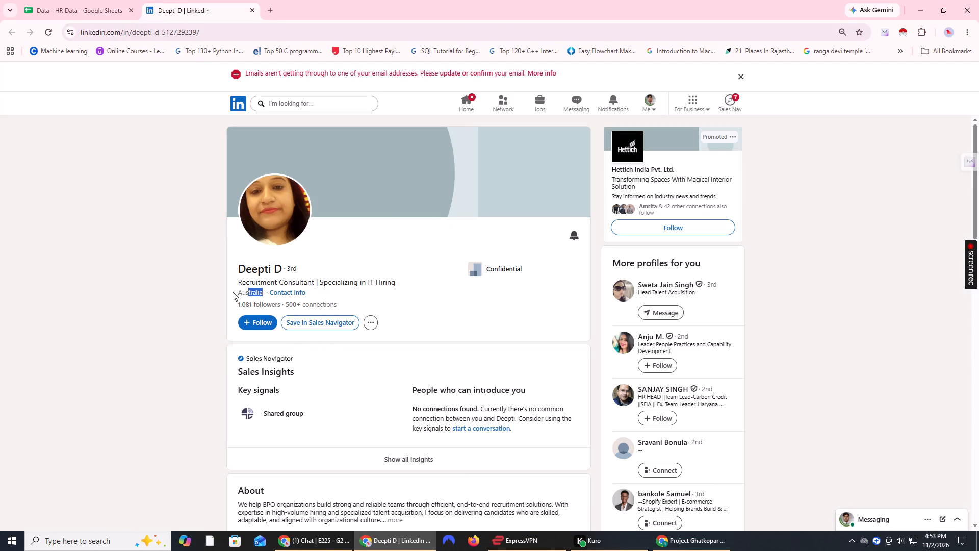
pyautogui.hotkey('ctrl', 'c')
pyautogui.click(82, 0)
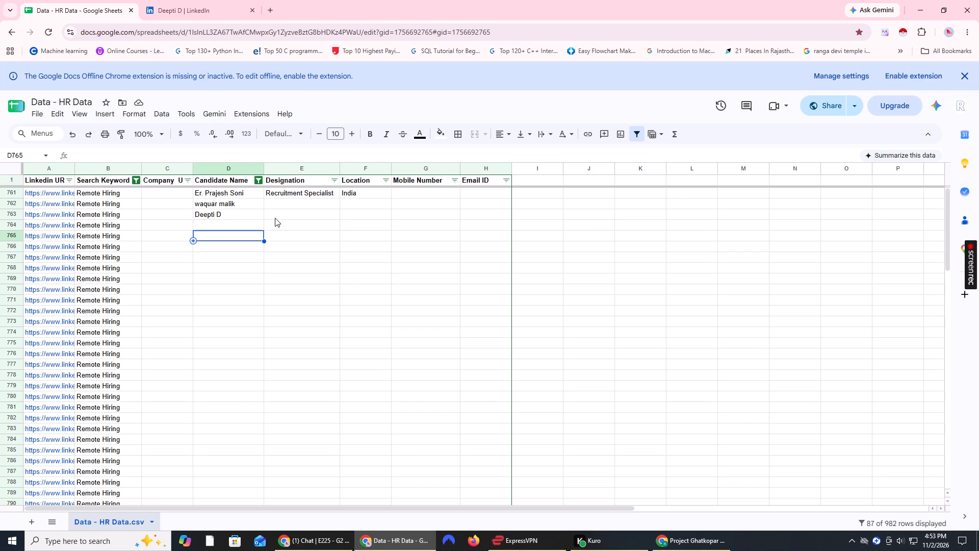
pyautogui.doubleClick(275, 218)
pyautogui.doubleClick(359, 217)
pyautogui.hotkey('ctrl', 'v')
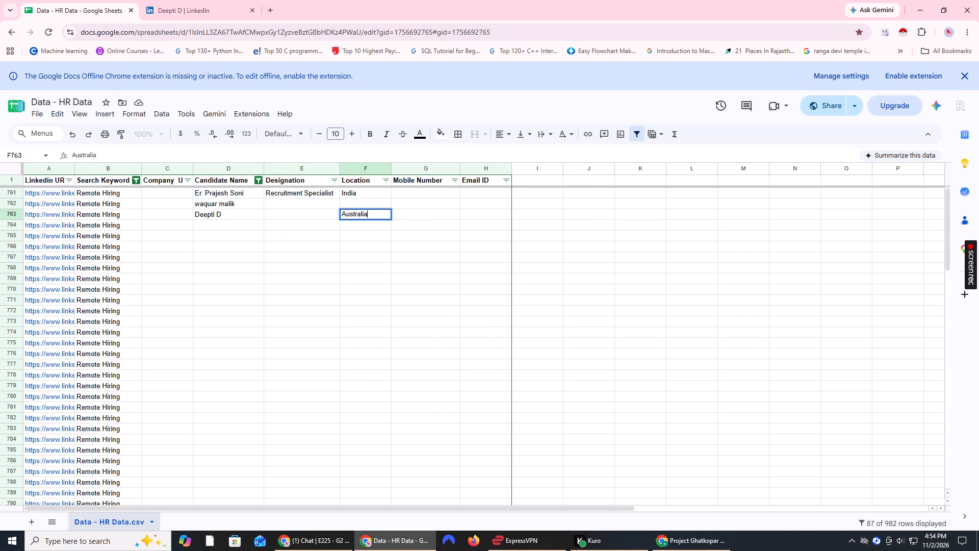
pyautogui.press('Return')
pyautogui.click(329, 285)
# Copy the current job title "BPO Recruitment Partner" from the profile's Experience section into row 763's Designation cell.
pyautogui.click(126, 0)
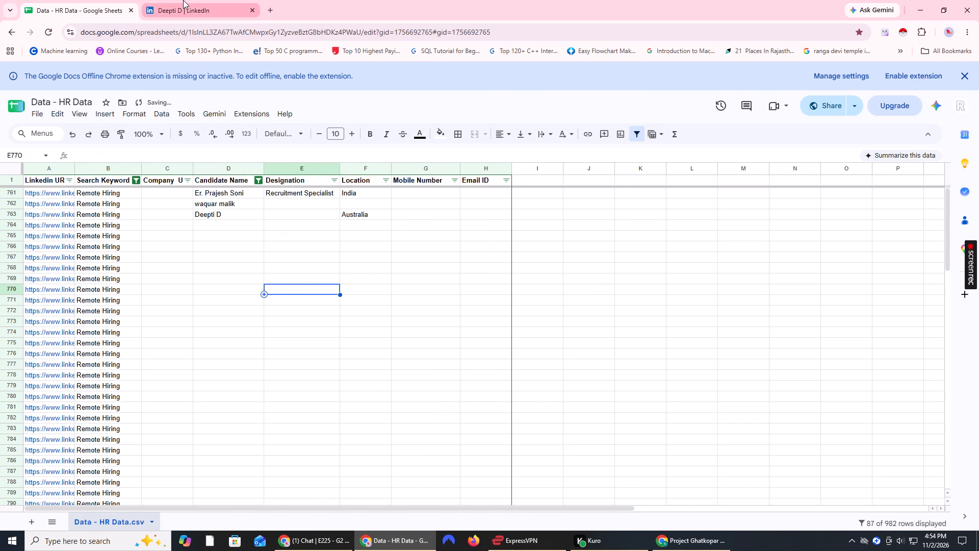
pyautogui.click(183, 0)
pyautogui.scroll(-14, 383, 317)
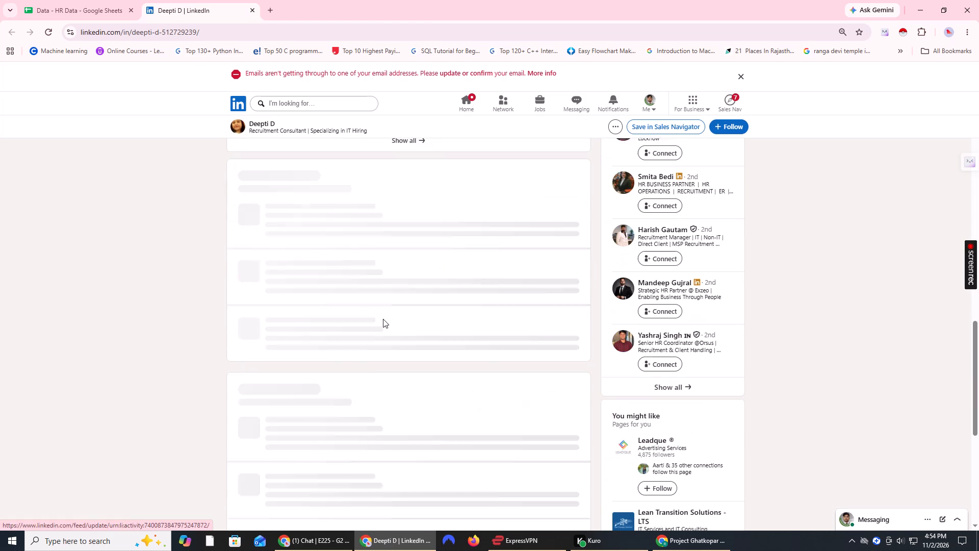
pyautogui.scroll(-2, 383, 319)
pyautogui.scroll(2, 383, 319)
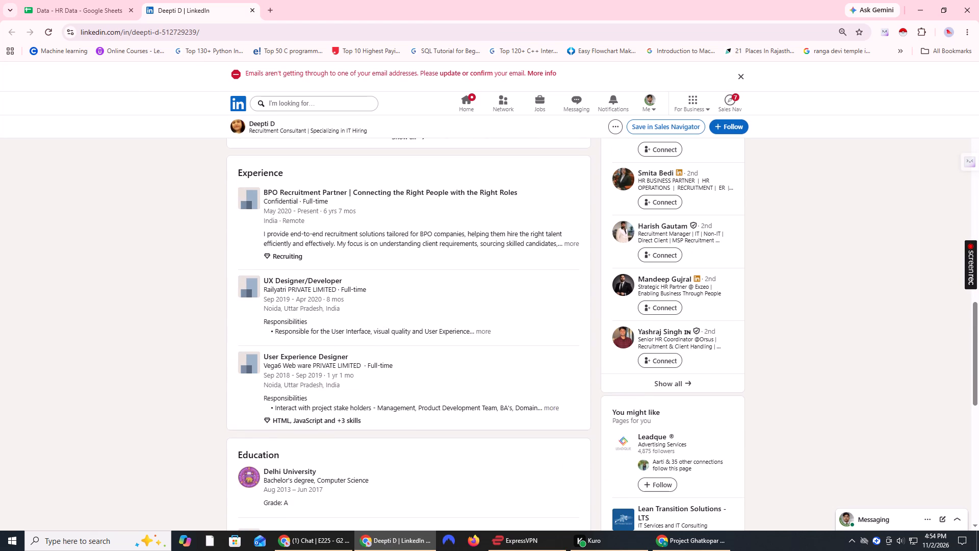
pyautogui.moveTo(263, 192); pyautogui.dragTo(295, 190)
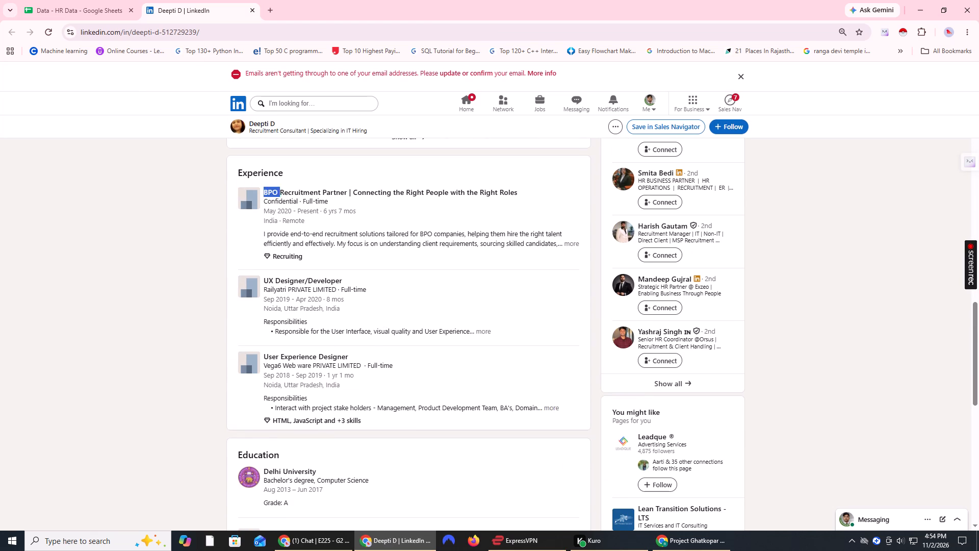
pyautogui.moveTo(295, 190); pyautogui.dragTo(347, 190)
pyautogui.hotkey('ctrl', 'c')
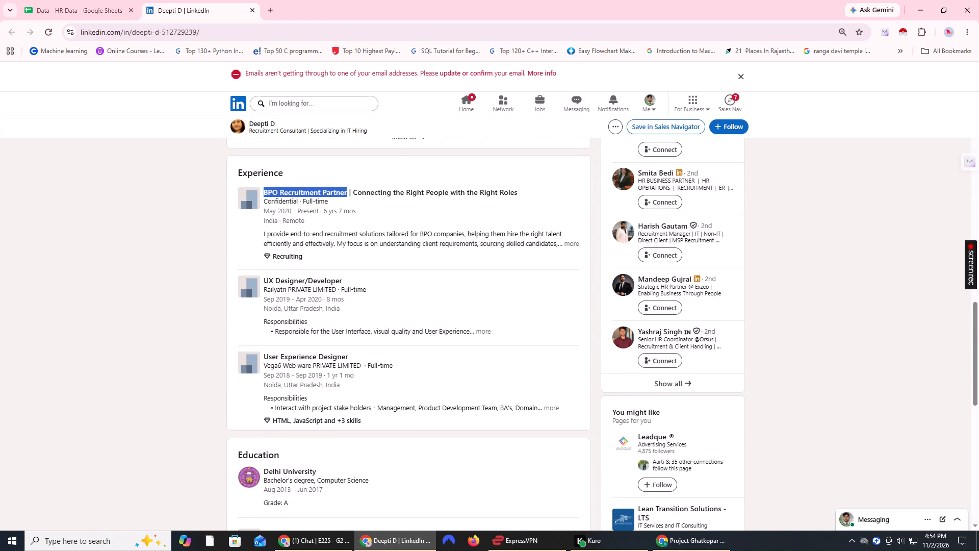
pyautogui.click(56, 0)
pyautogui.doubleClick(216, 223)
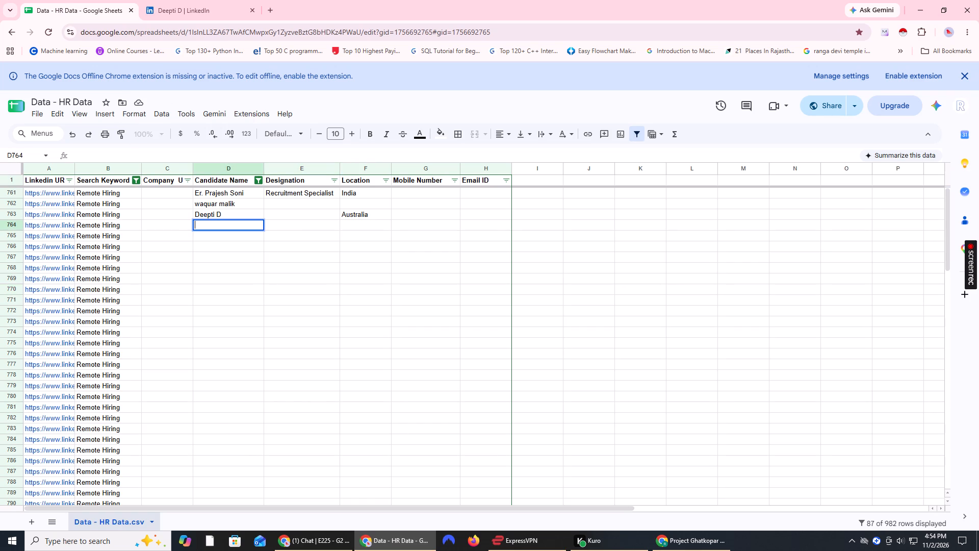
pyautogui.doubleClick(282, 218)
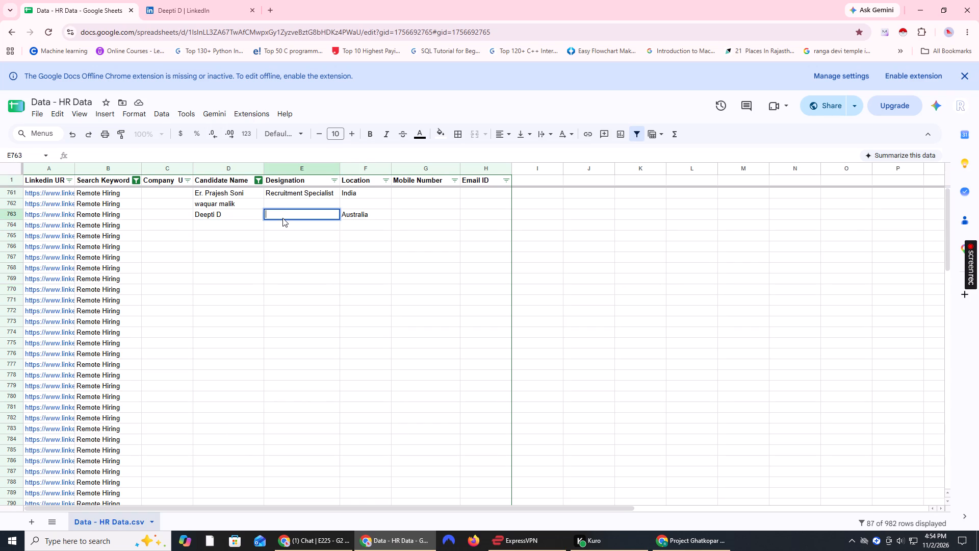
pyautogui.hotkey('ctrl', 'v')
pyautogui.click(245, 227)
pyautogui.click(210, 235)
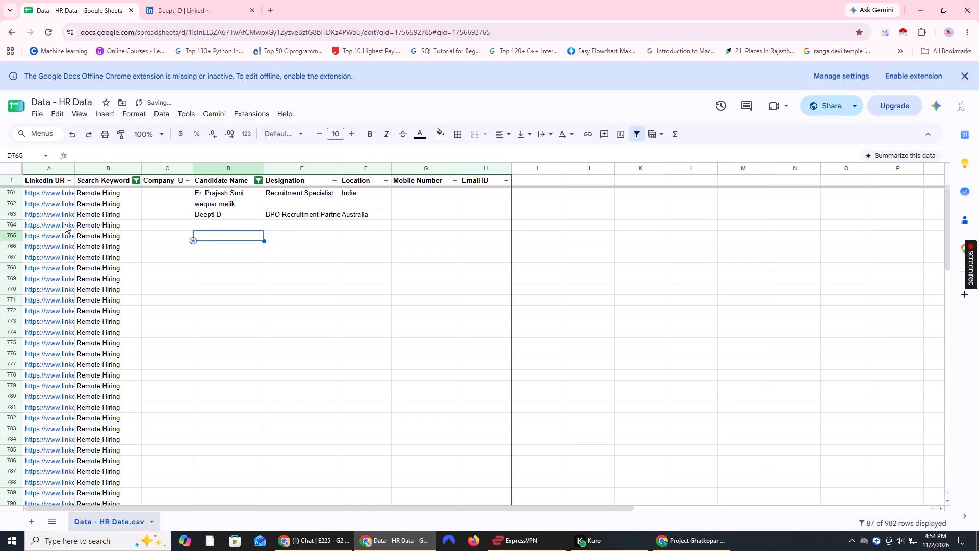
# Open the LinkedIn profile linked in row 764 and copy the candidate's name into that row's Candidate Name cell.
pyautogui.tripleClick(49, 224)
pyautogui.rightClick(49, 224)
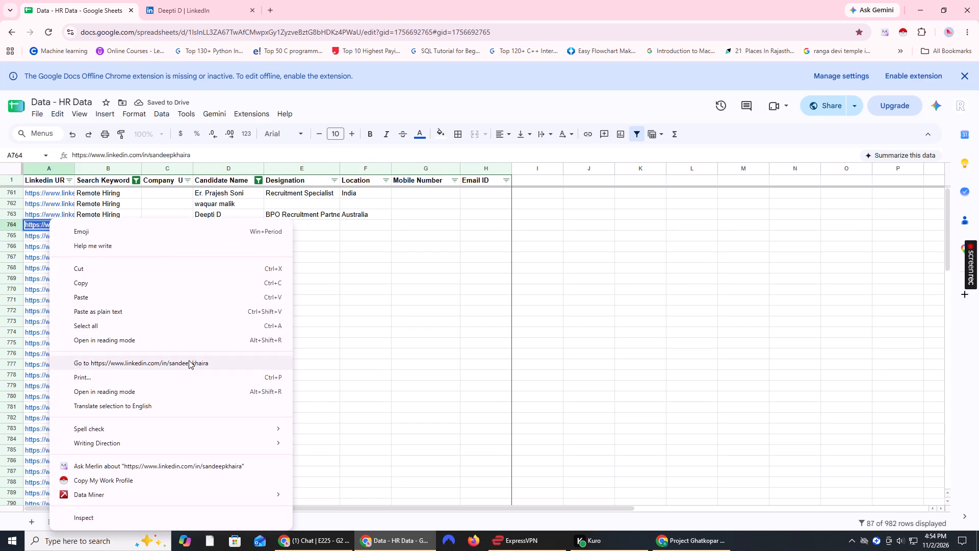
pyautogui.click(189, 360)
pyautogui.click(376, 10)
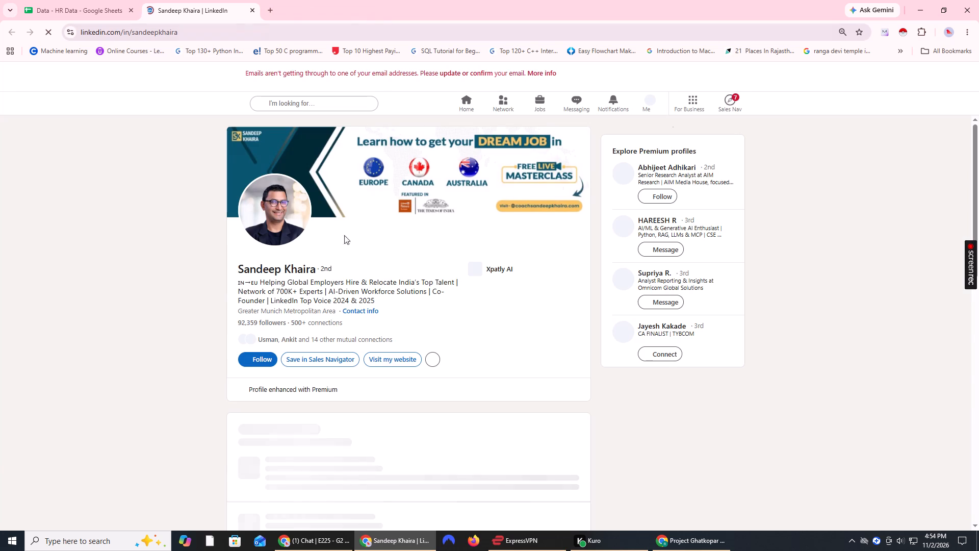
pyautogui.moveTo(229, 270); pyautogui.dragTo(316, 267)
pyautogui.hotkey('ctrl', 'c')
pyautogui.click(146, 253)
pyautogui.click(75, 0)
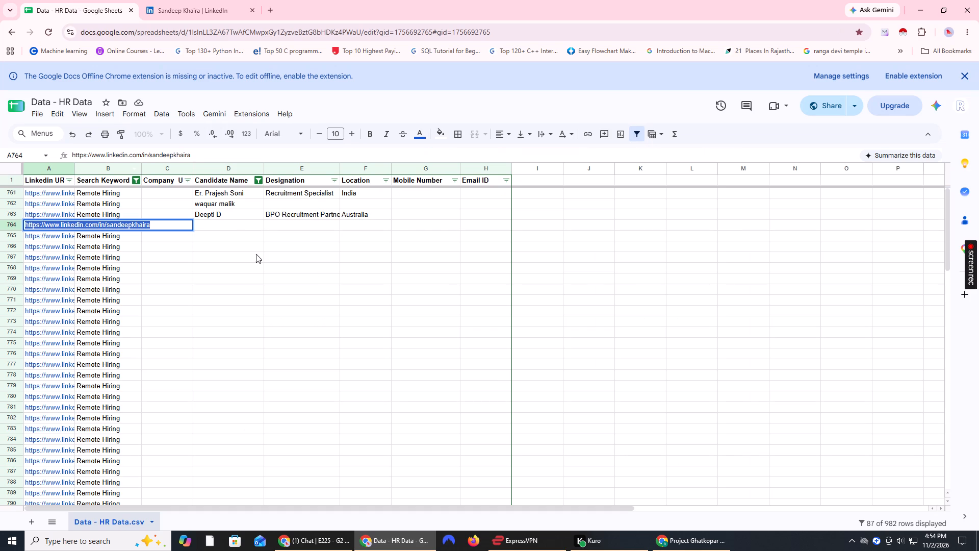
pyautogui.doubleClick(222, 226)
pyautogui.hotkey('ctrl', 'v')
pyautogui.click(204, 249)
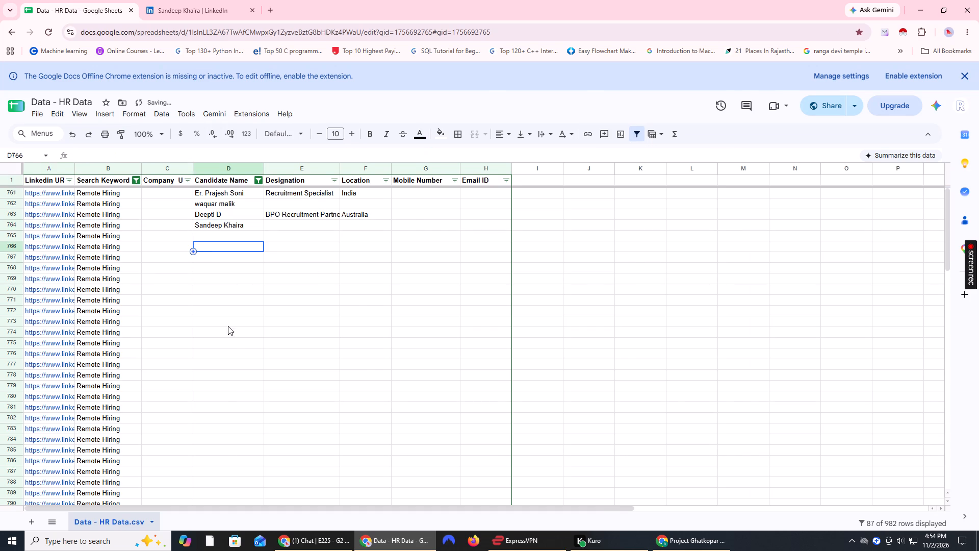
# Copy the location "Greater Munich Metropolitan Area" from row 764's profile and search Google for it in a new tab.
pyautogui.click(187, 0)
pyautogui.scroll(-1, 294, 327)
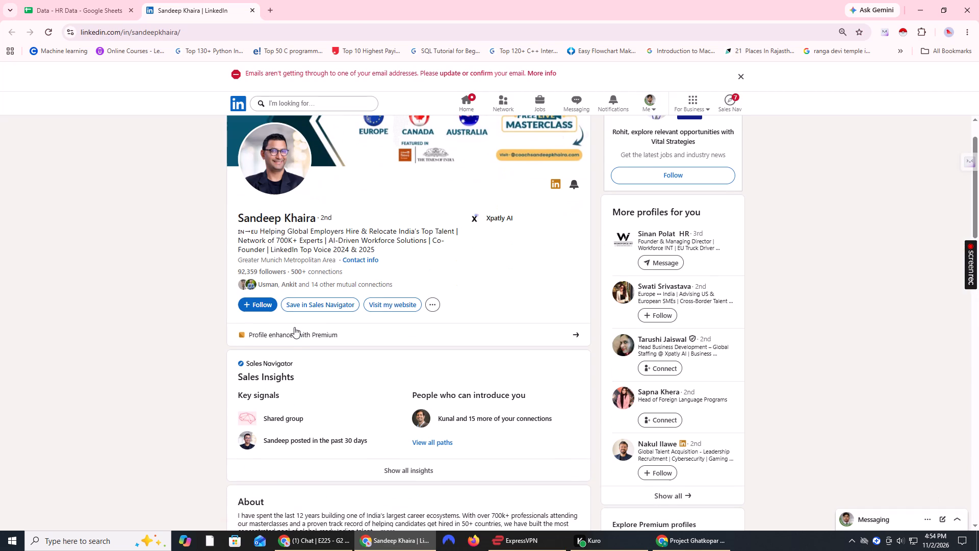
pyautogui.moveTo(336, 260); pyautogui.dragTo(249, 260)
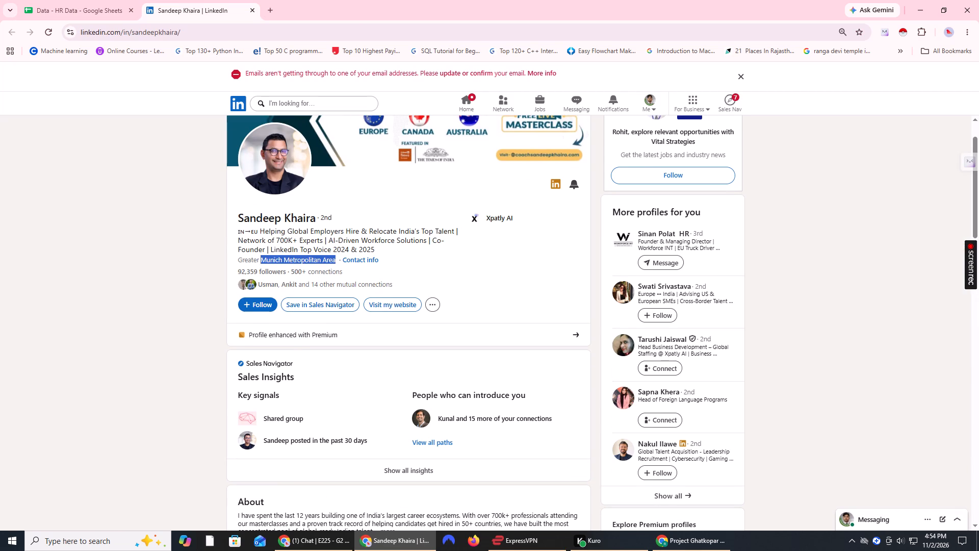
pyautogui.moveTo(249, 260); pyautogui.dragTo(237, 260)
pyautogui.hotkey('ctrl', 'c')
pyautogui.click(266, 8)
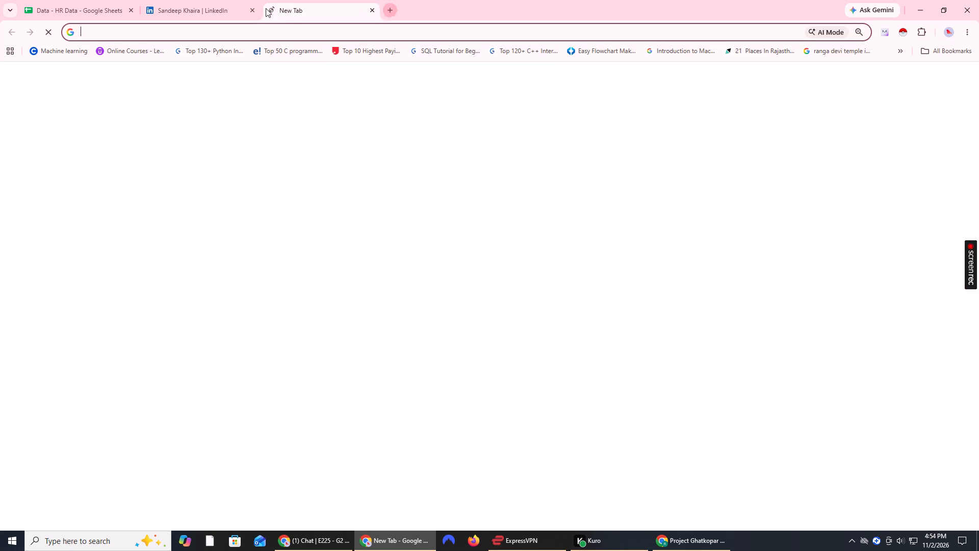
pyautogui.hotkey('ctrl', 'v')
pyautogui.hotkey('ctrl', 'Return')
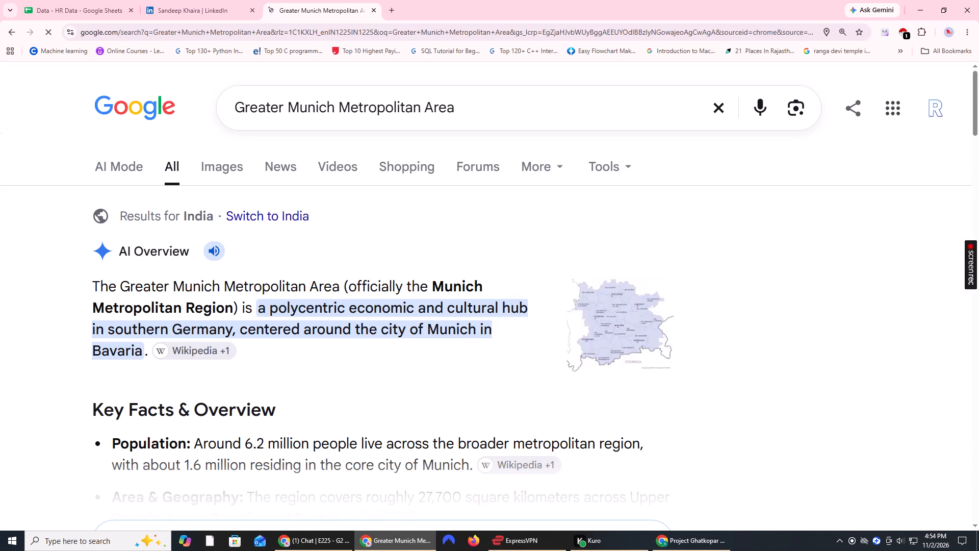
# Copy the country name Germany from the search results into row 764's Designation cell.
pyautogui.moveTo(233, 333); pyautogui.dragTo(174, 325)
pyautogui.hotkey('ctrl', 'c')
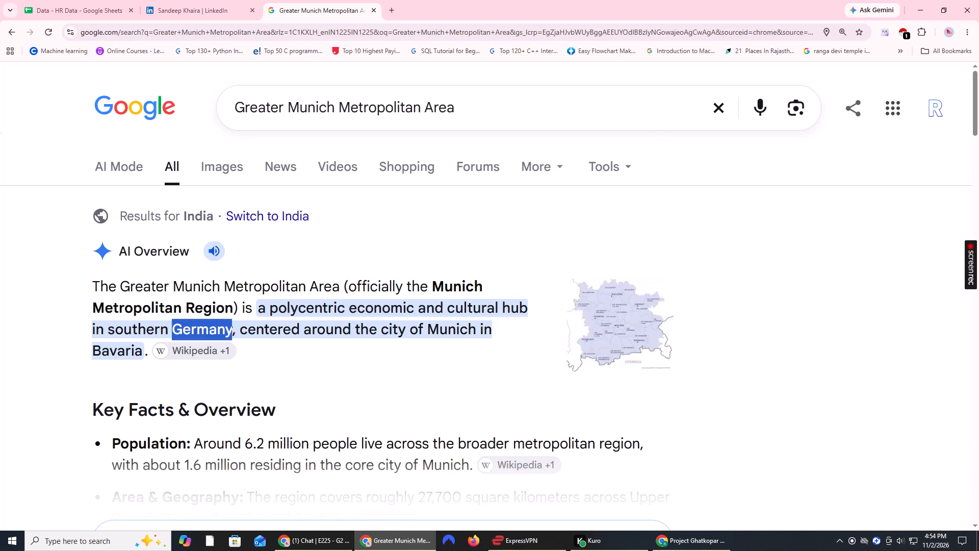
pyautogui.click(103, 0)
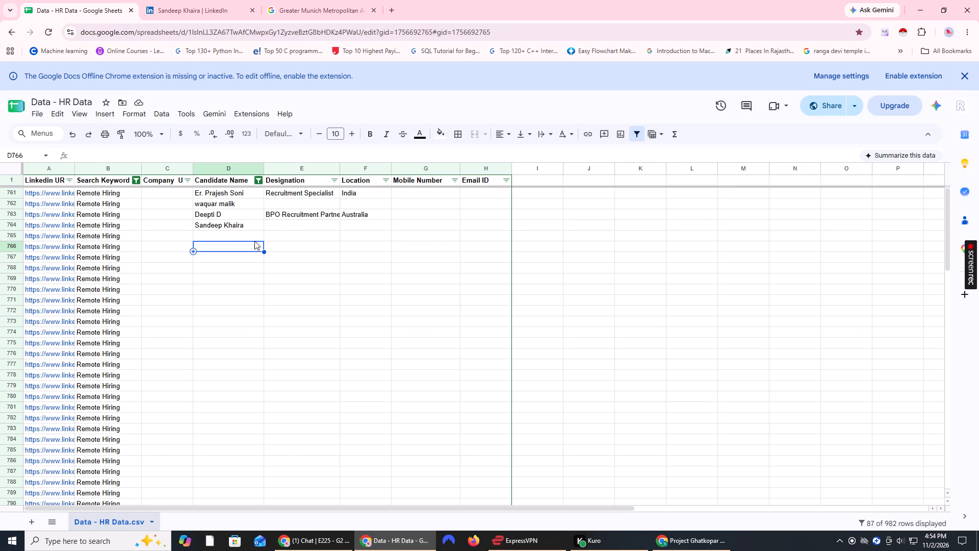
pyautogui.tripleClick(271, 223)
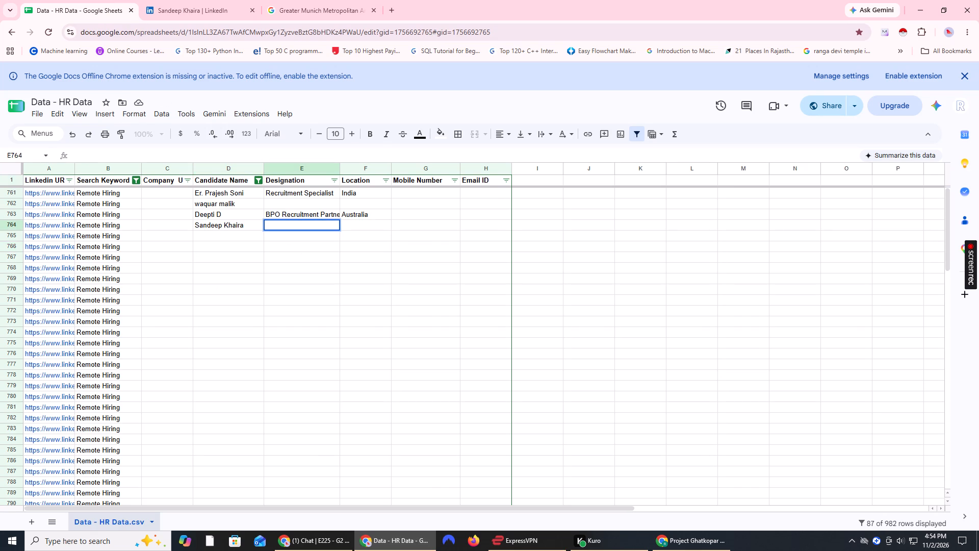
pyautogui.keyDown('ctrl'); pyautogui.click(271, 223); pyautogui.keyUp('ctrl')
pyautogui.hotkey('ctrl', 'v')
pyautogui.press('Return')
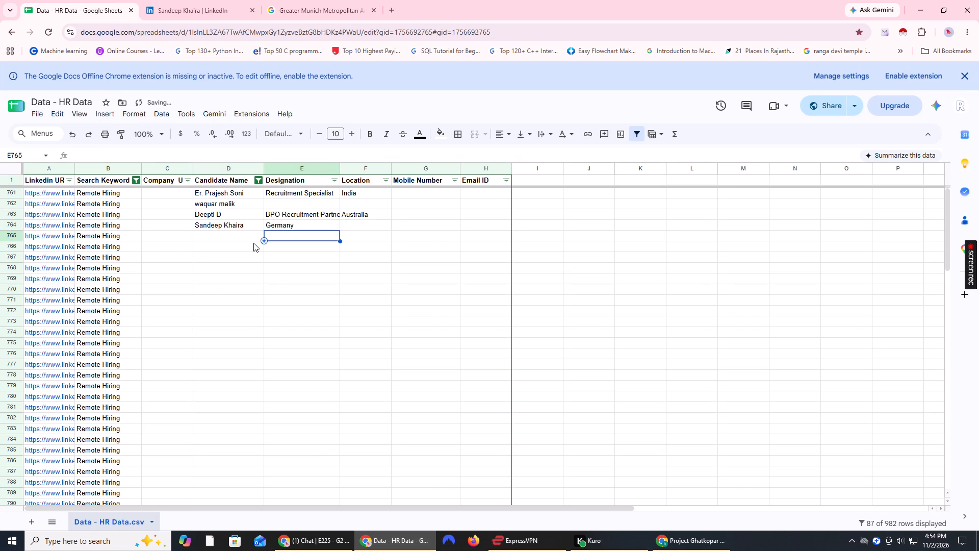
# Move Germany from row 764's Designation cell to its Location cell.
pyautogui.click(289, 230)
pyautogui.click(301, 226)
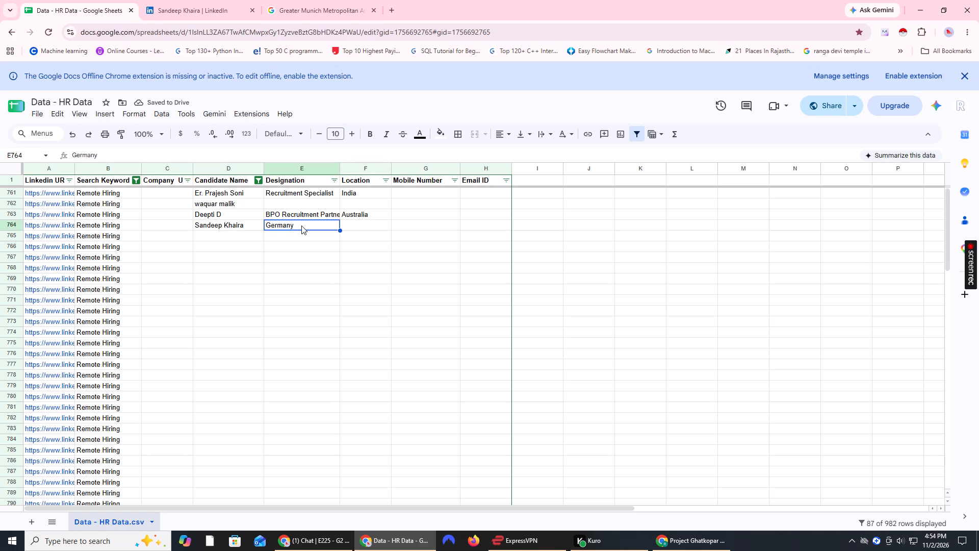
pyautogui.hotkey('ctrl', 'x')
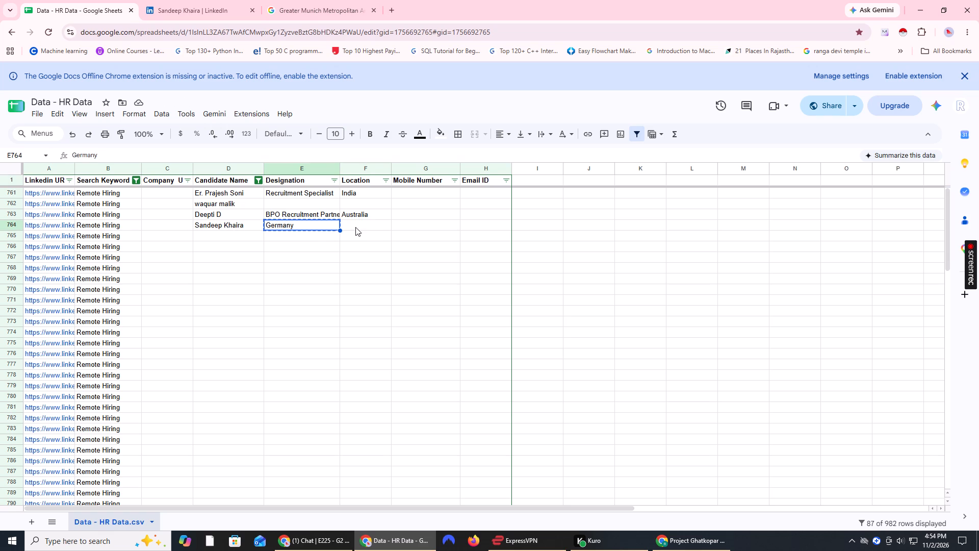
pyautogui.click(355, 227)
pyautogui.hotkey('ctrl', 'v')
pyautogui.click(314, 267)
# Open the company page of the profile's first Experience entry and copy its job title "Founder & Coach" into row 764's Designation cell.
pyautogui.click(306, 4)
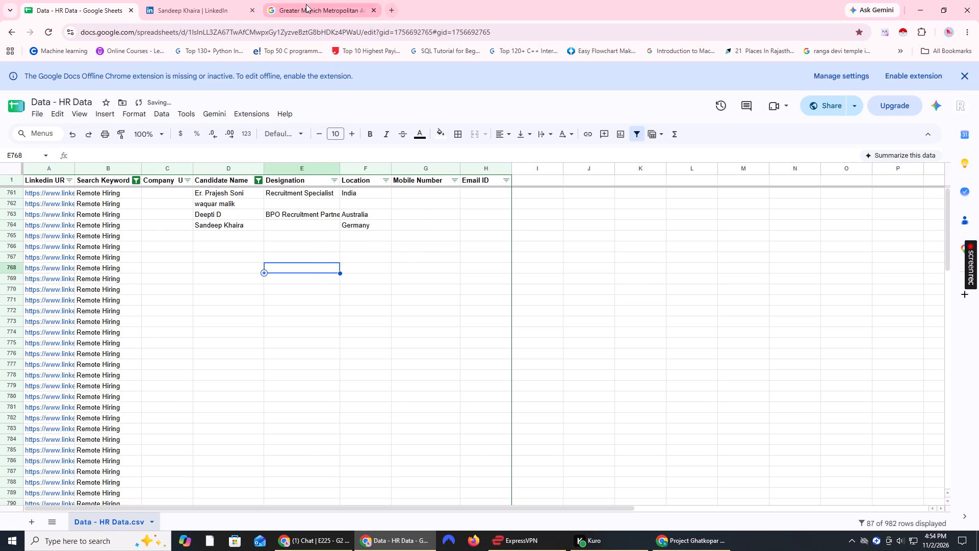
pyautogui.click(233, 0)
pyautogui.scroll(-5, 290, 367)
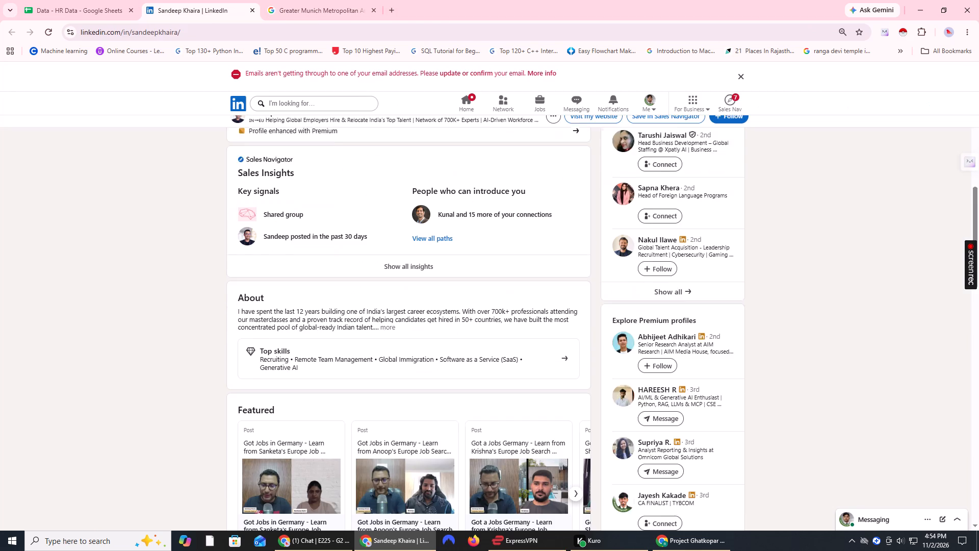
pyautogui.scroll(-15, 288, 357)
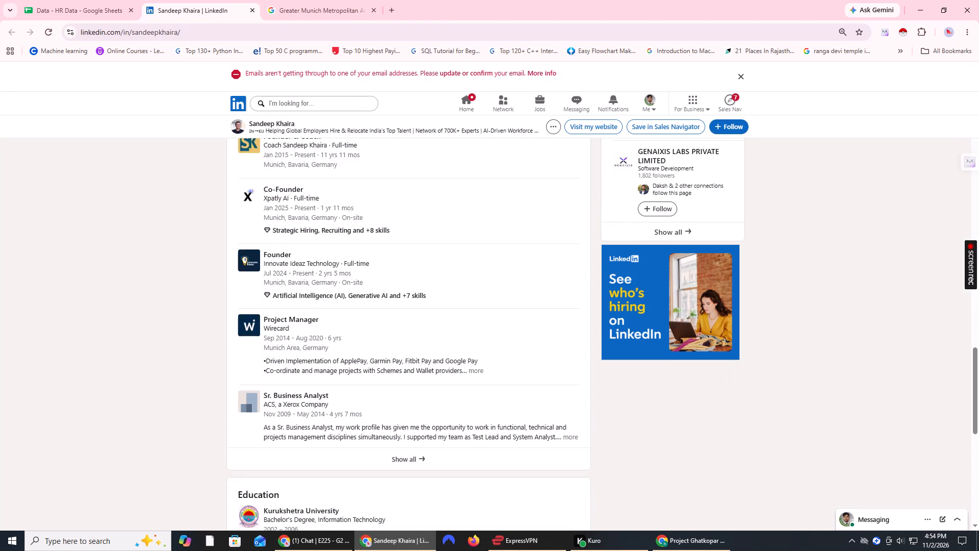
pyautogui.scroll(3, 288, 357)
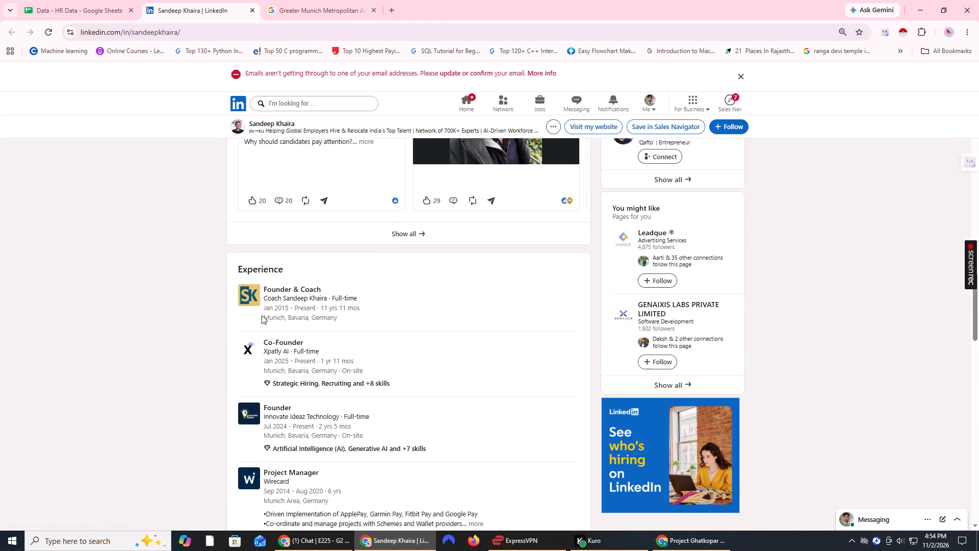
pyautogui.keyDown('ctrl'); pyautogui.click(243, 298); pyautogui.keyUp('ctrl')
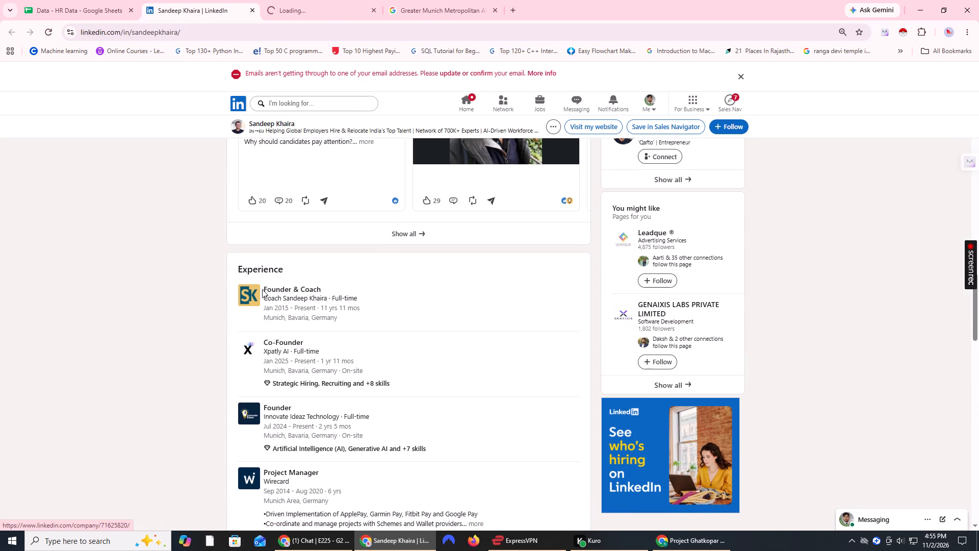
pyautogui.moveTo(261, 289); pyautogui.dragTo(337, 287)
pyautogui.hotkey('ctrl', 'c')
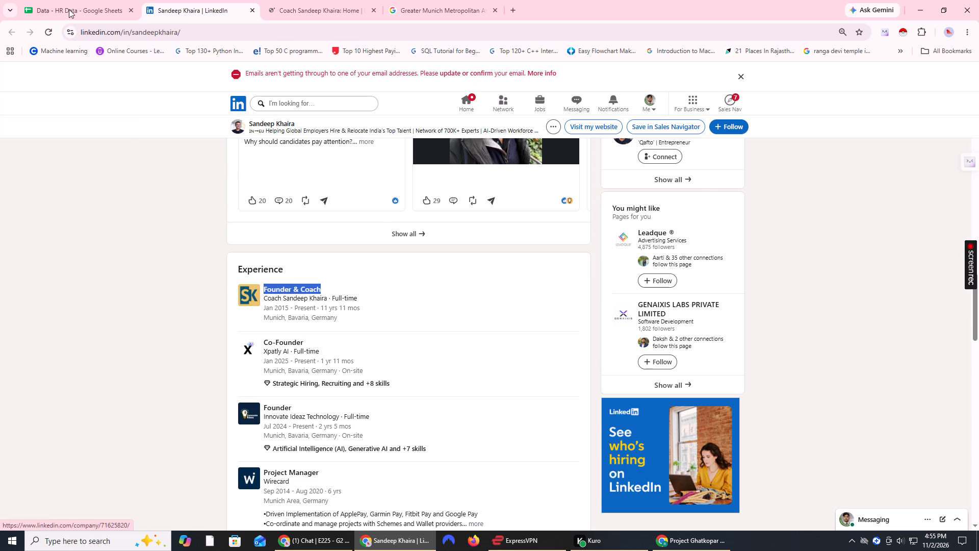
pyautogui.click(74, 0)
pyautogui.doubleClick(284, 226)
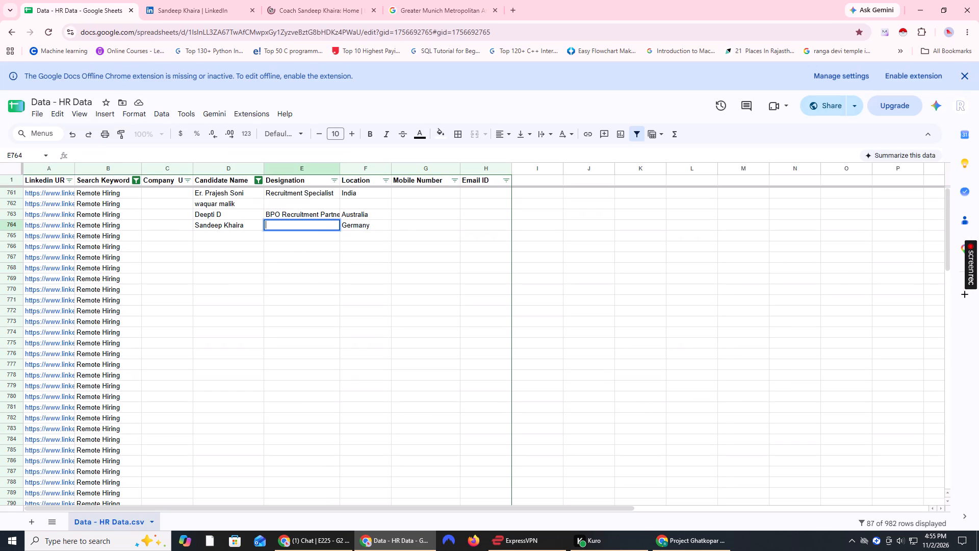
pyautogui.hotkey('ctrl', 'v')
pyautogui.click(244, 254)
# Copy the address of the opened LinkedIn company page into row 764's Company URL cell.
pyautogui.click(311, 0)
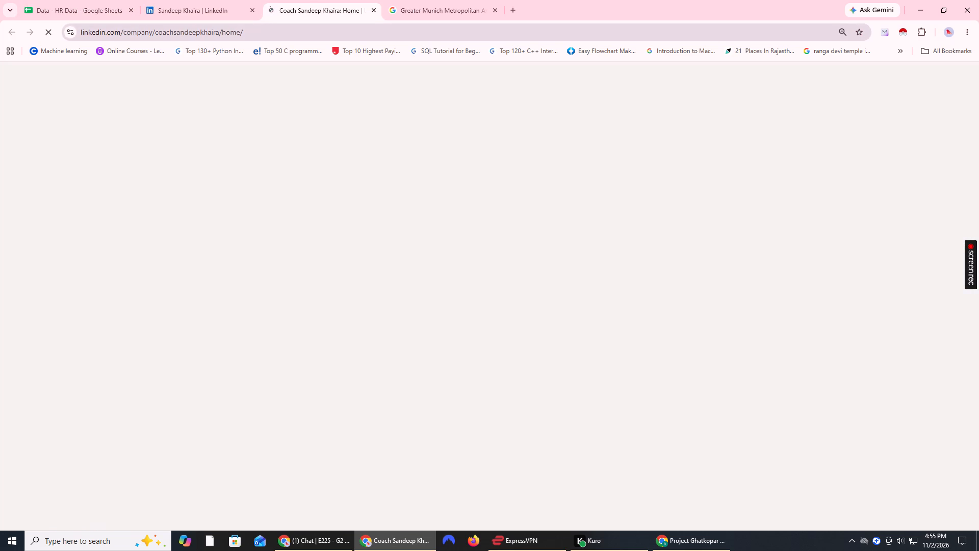
pyautogui.click(261, 33)
pyautogui.hotkey('ctrl', 'c')
pyautogui.click(97, 0)
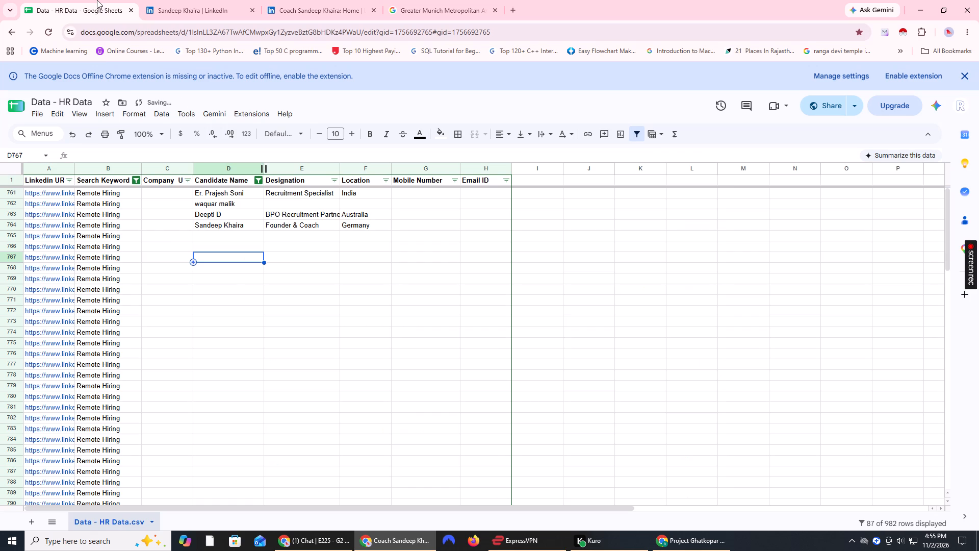
pyautogui.click(162, 230)
pyautogui.hotkey('ctrl', 'v')
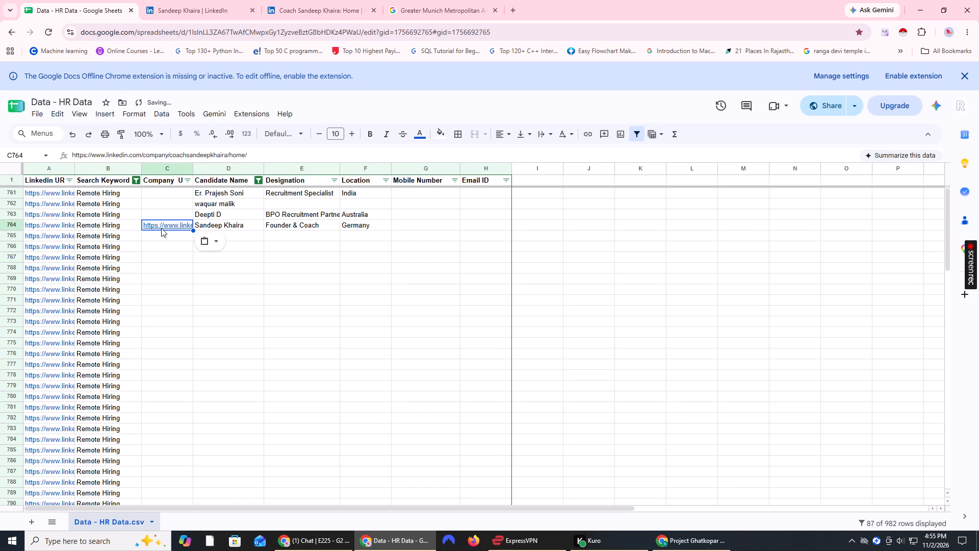
pyautogui.click(150, 235)
# Open the LinkedIn profile linked in row 765 and close the previous candidate's profile, company and Google search tabs.
pyautogui.click(47, 236)
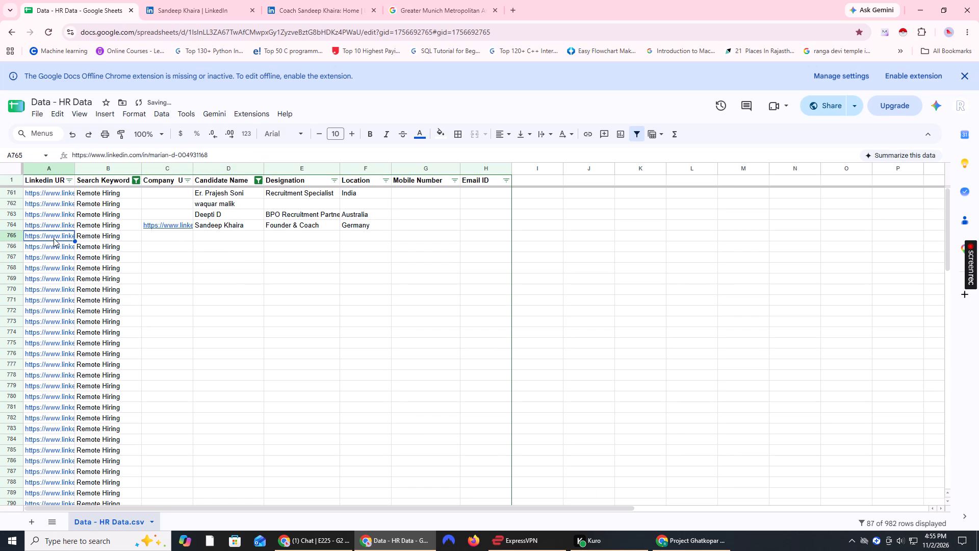
pyautogui.tripleClick(54, 238)
pyautogui.rightClick(54, 237)
pyautogui.click(174, 359)
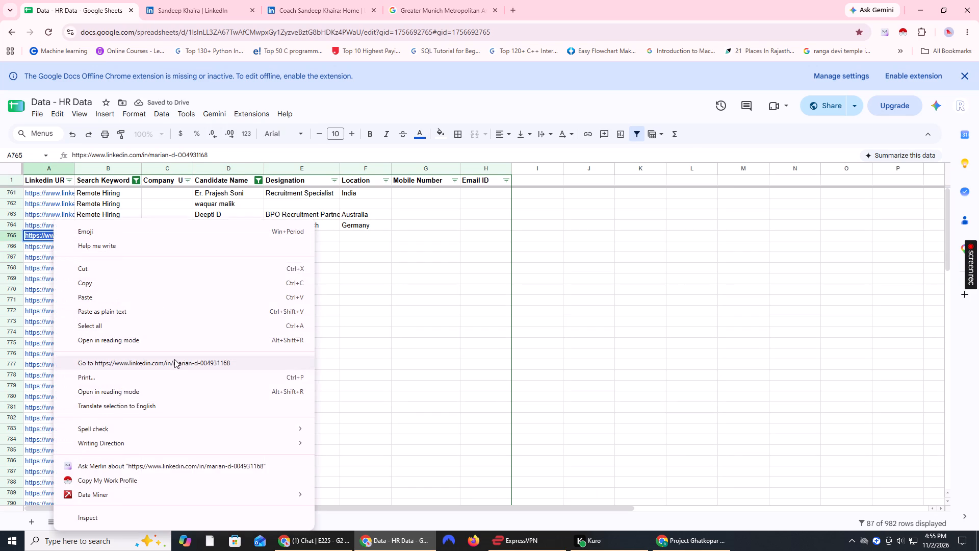
pyautogui.click(374, 10)
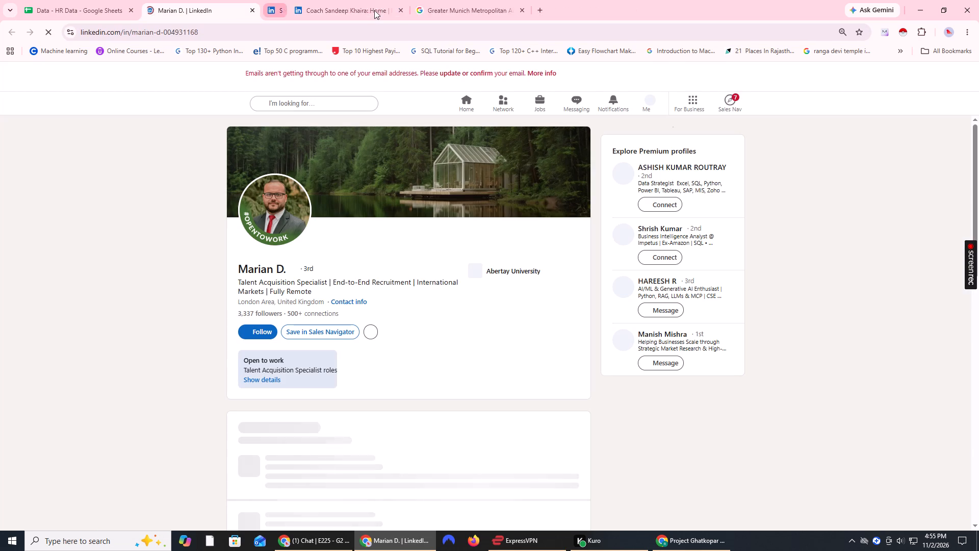
pyautogui.click(374, 10)
pyautogui.click(374, 10)
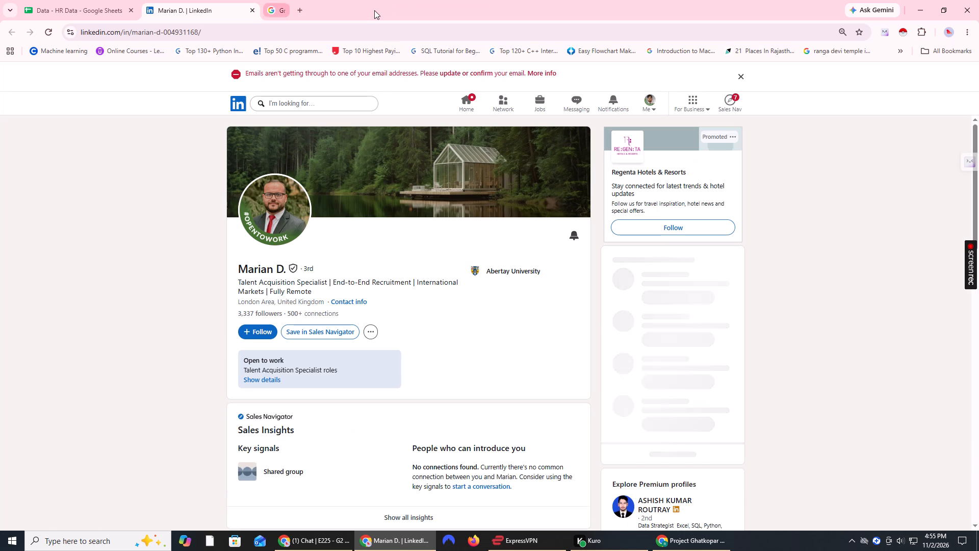
# Copy the candidate's name from the profile heading into row 765's Candidate Name cell.
pyautogui.moveTo(228, 268); pyautogui.dragTo(291, 263)
pyautogui.hotkey('ctrl', 'c')
pyautogui.click(91, 0)
pyautogui.doubleClick(225, 235)
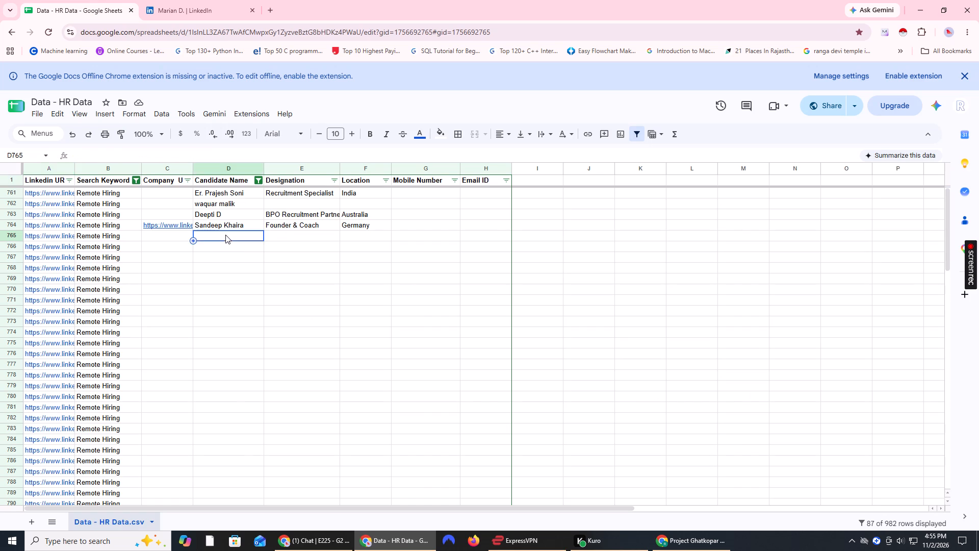
pyautogui.hotkey('ctrl', 'v')
pyautogui.click(198, 260)
# Copy only the country, United Kingdom, from the profile's location line into row 765's Location cell.
pyautogui.click(189, 0)
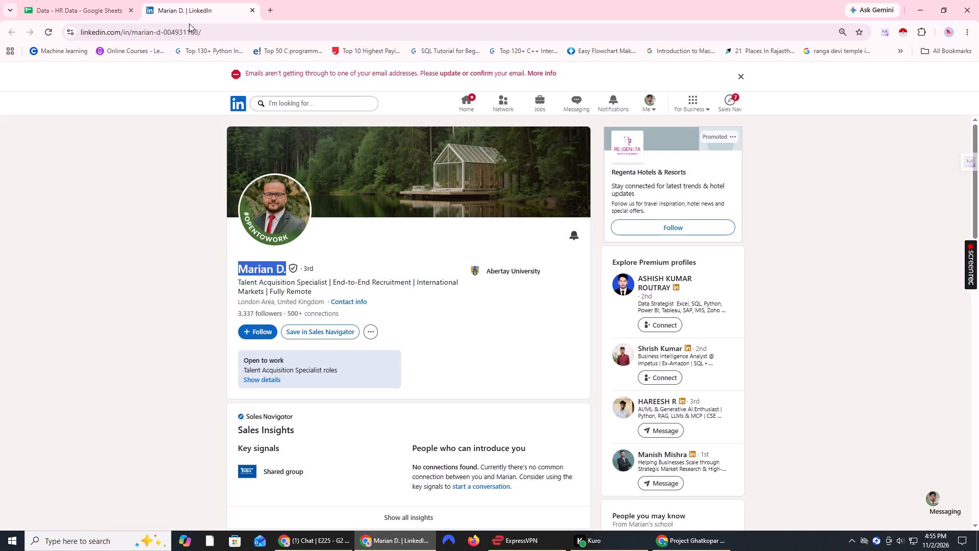
pyautogui.moveTo(324, 303); pyautogui.dragTo(299, 305)
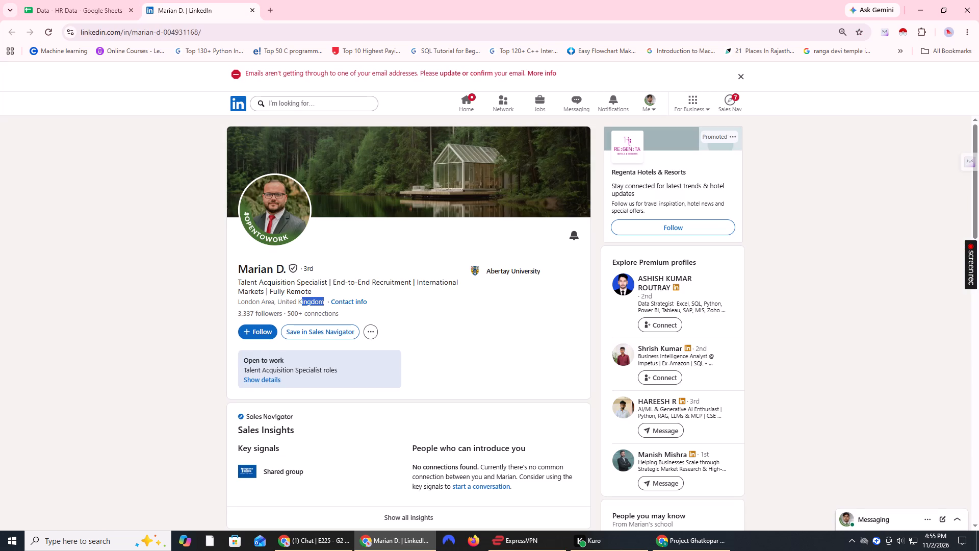
pyautogui.moveTo(299, 305); pyautogui.dragTo(277, 303)
pyautogui.hotkey('ctrl', 'c')
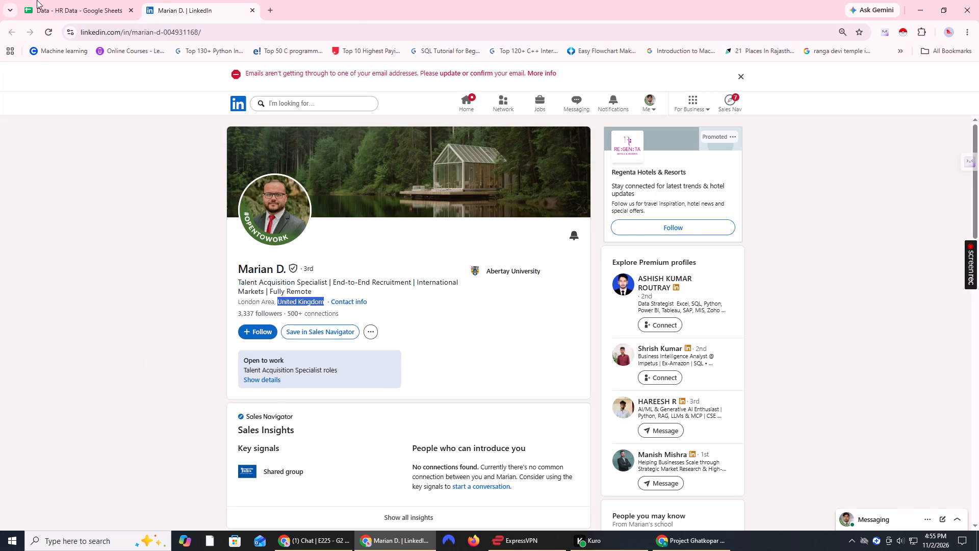
pyautogui.click(35, 0)
pyautogui.doubleClick(356, 239)
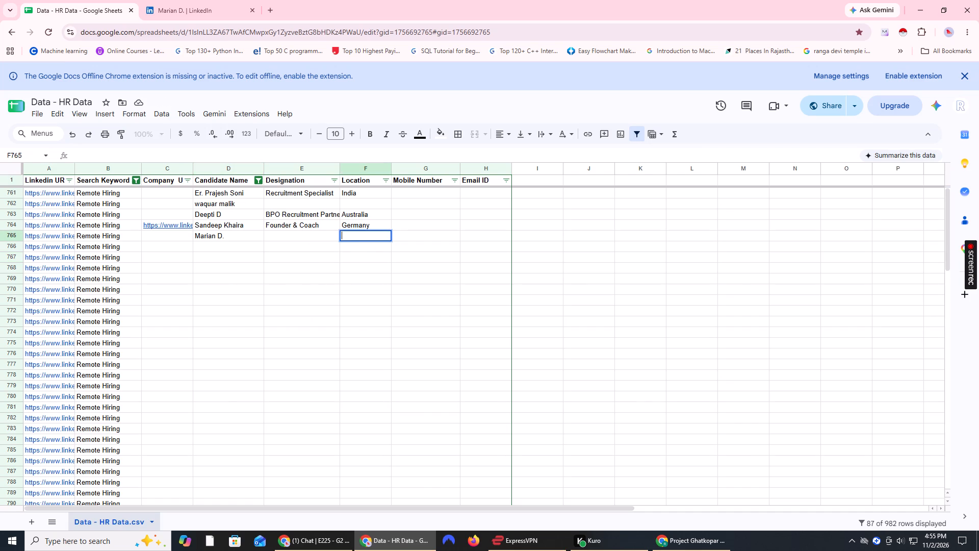
pyautogui.hotkey('ctrl', 'v')
pyautogui.click(321, 270)
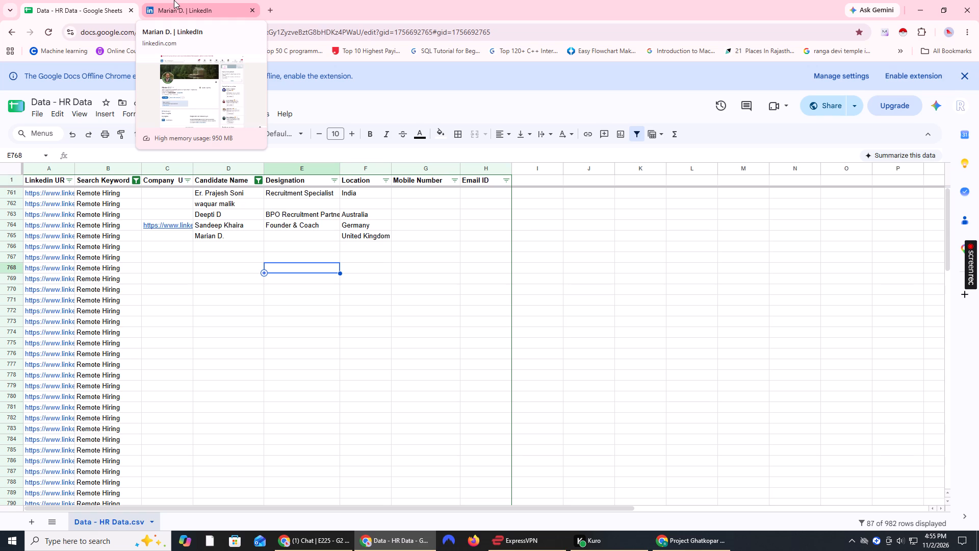
pyautogui.click(235, 277)
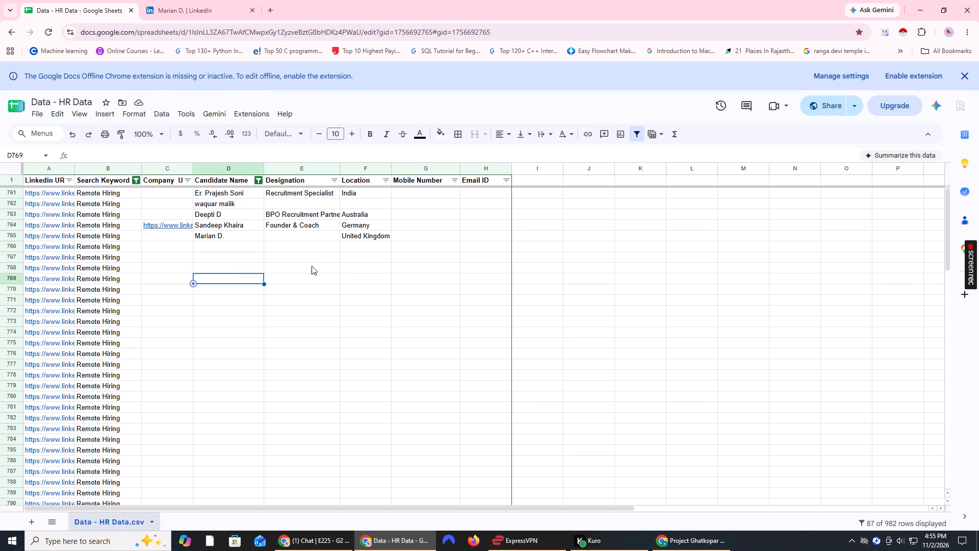
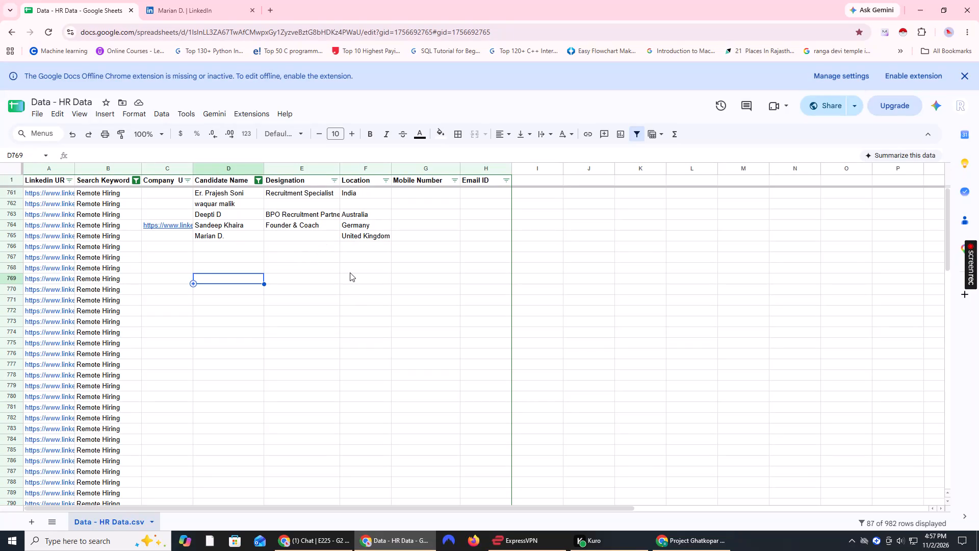
# Copy the job title Talent Acquisition Specialist from the latest position in the Experience section of row 765's LinkedIn profile.
pyautogui.click(298, 330)
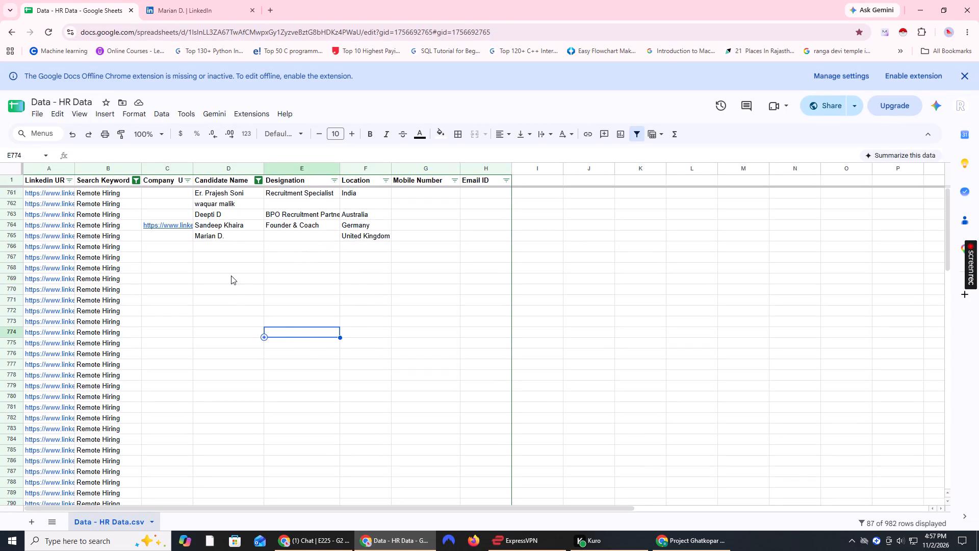
pyautogui.click(217, 0)
pyautogui.scroll(-5, 355, 405)
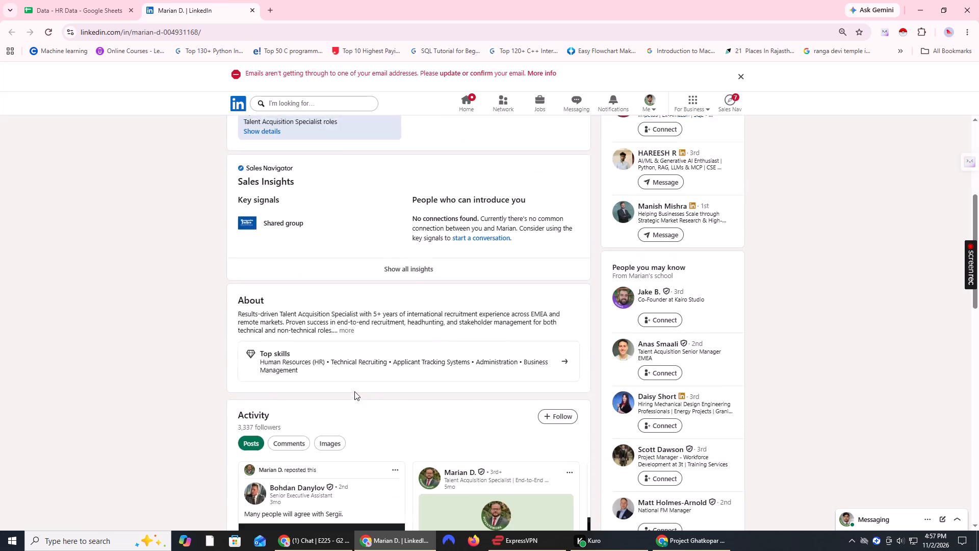
pyautogui.scroll(-13, 354, 391)
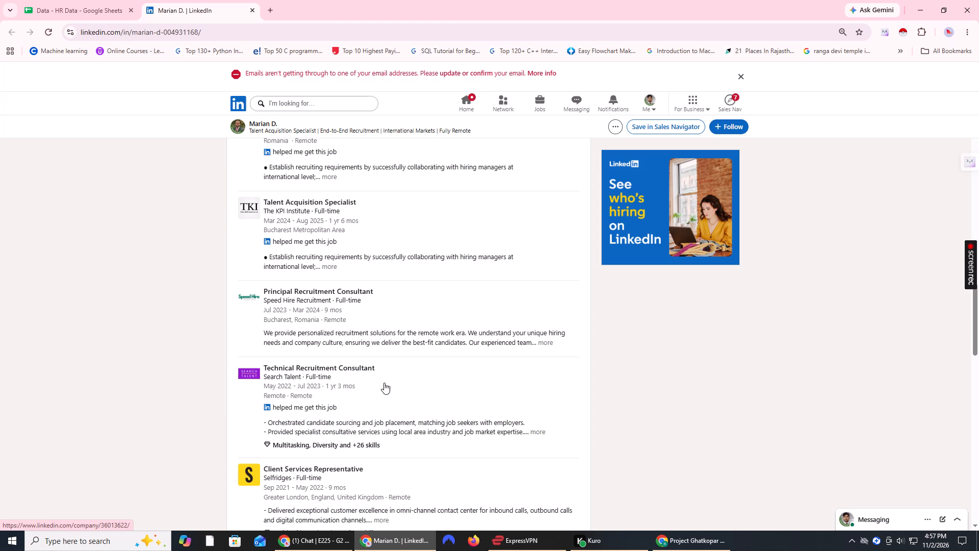
pyautogui.scroll(2, 426, 411)
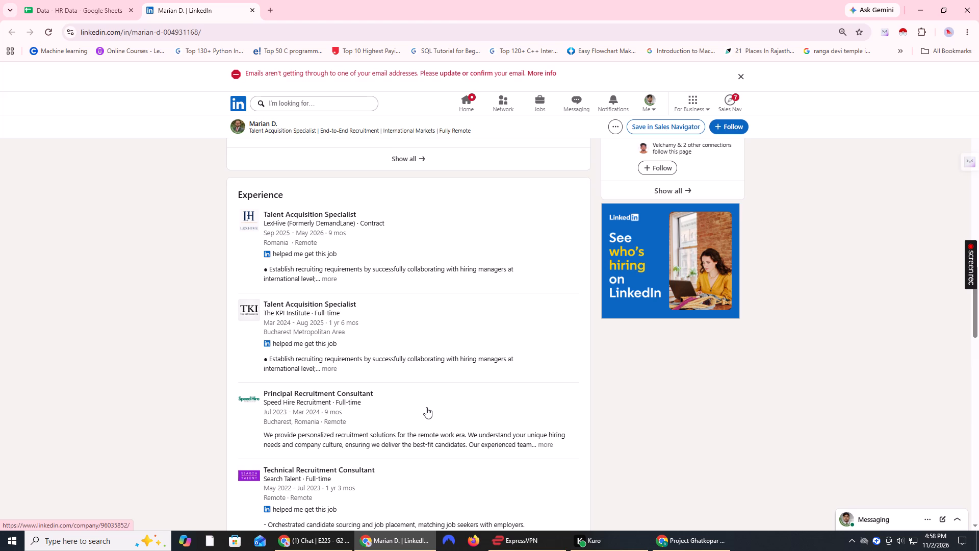
pyautogui.scroll(1, 426, 407)
pyautogui.moveTo(261, 265); pyautogui.dragTo(274, 264)
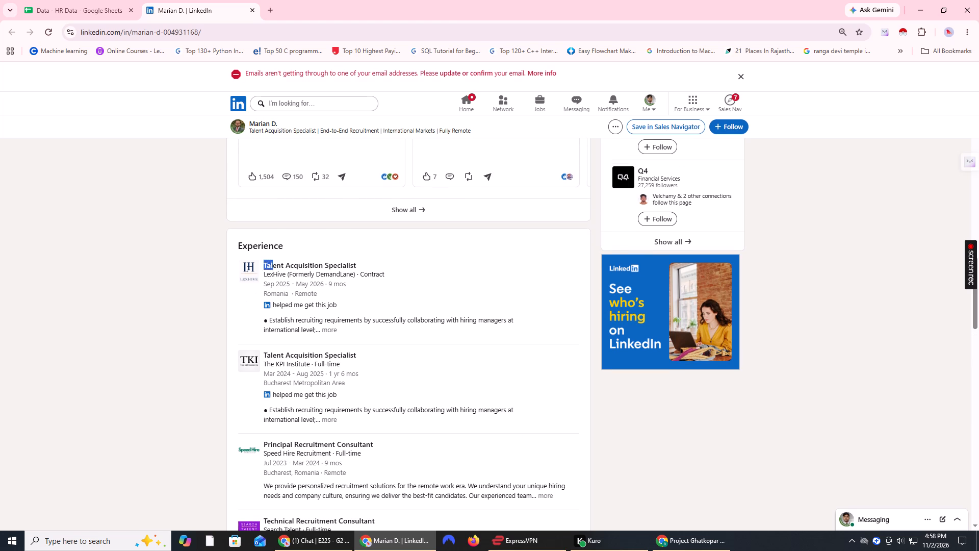
pyautogui.moveTo(274, 264); pyautogui.dragTo(365, 268)
pyautogui.hotkey('ctrl', 'c')
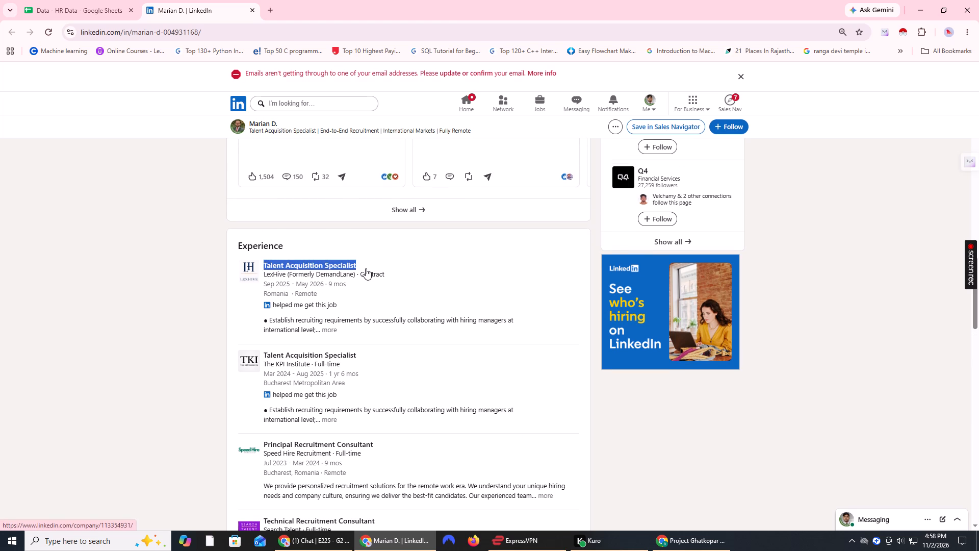
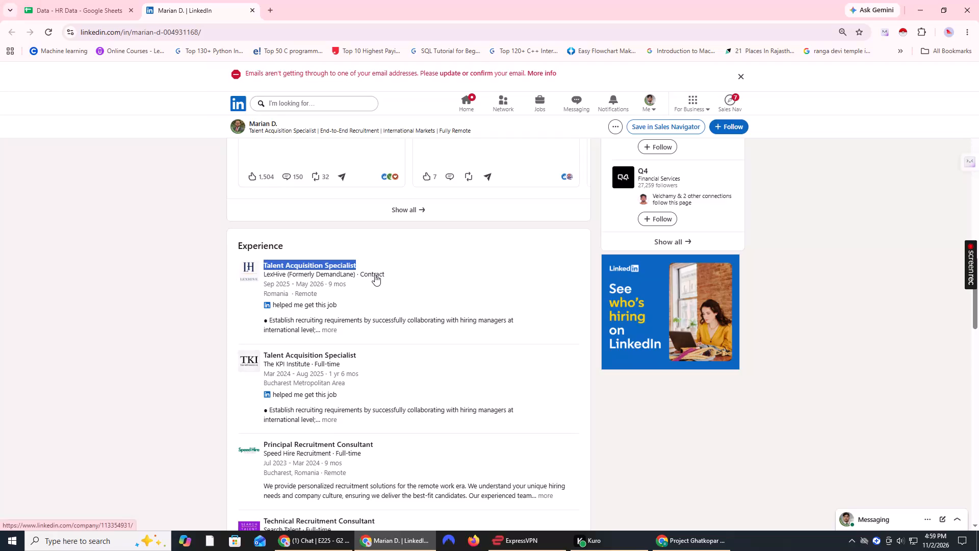
# Enter the copied job title Talent Acquisition Specialist as row 765's Designation in the HR Data sheet.
pyautogui.hotkey('ctrl', 'c')
pyautogui.click(79, 0)
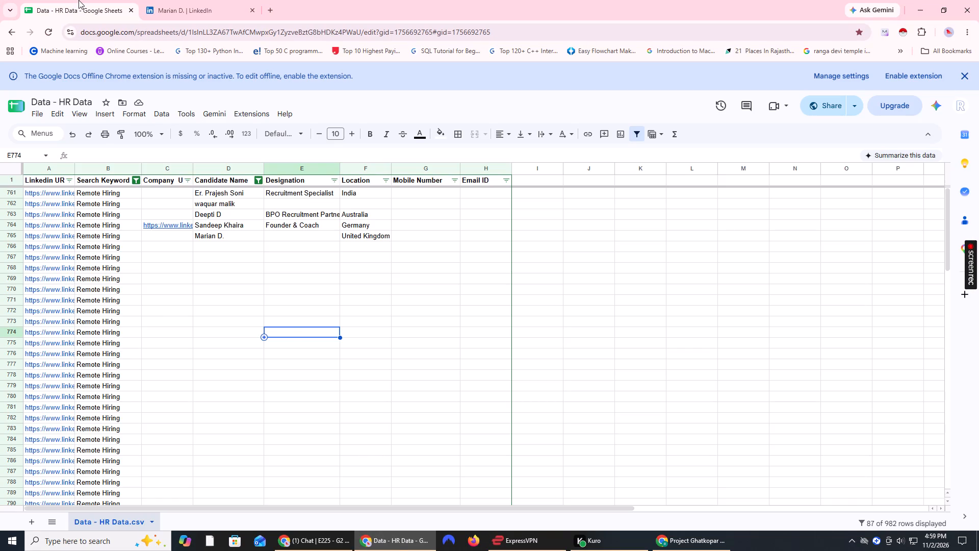
pyautogui.doubleClick(275, 235)
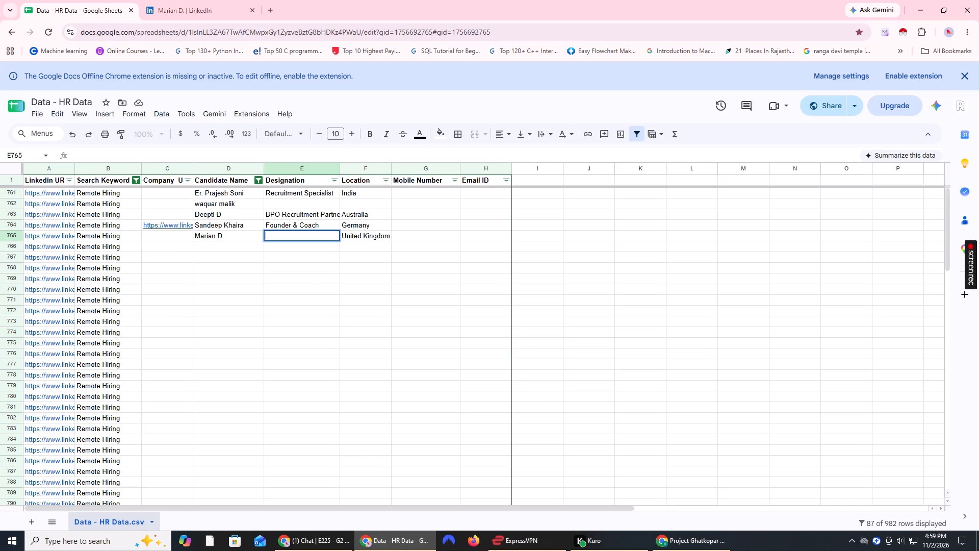
pyautogui.hotkey('ctrl', 'v')
pyautogui.press('Return')
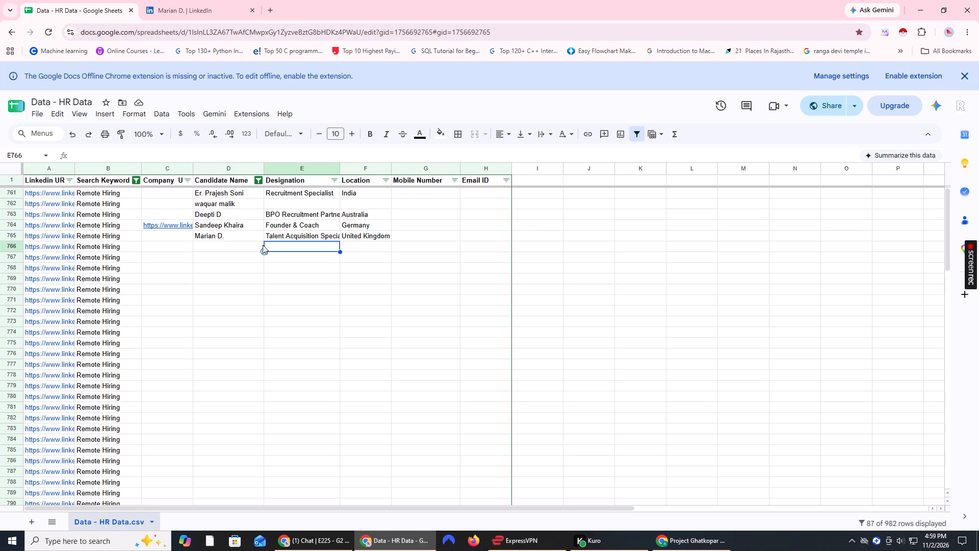
# Copy the LexHive company page's LinkedIn URL from the profile's latest position into row 765's company URL cell.
pyautogui.click(205, 0)
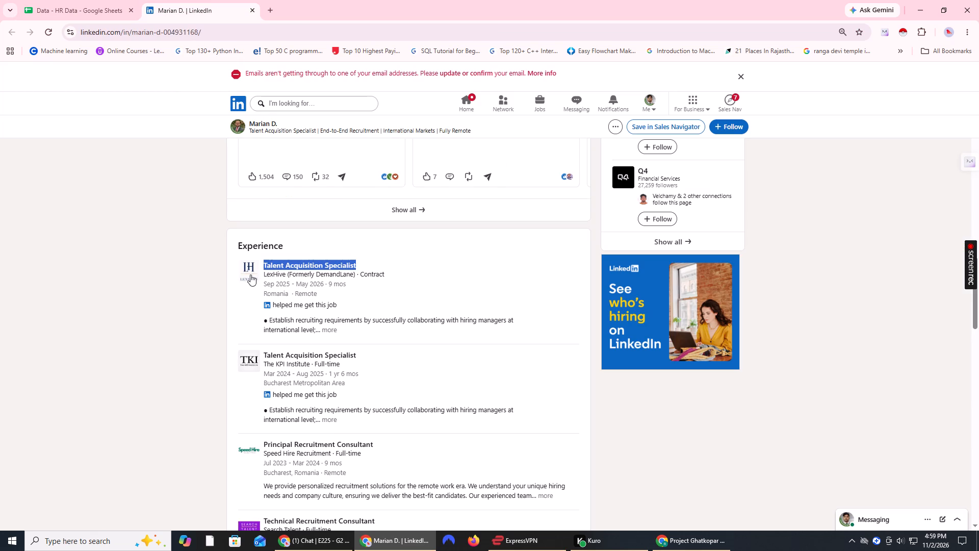
pyautogui.keyDown('ctrl'); pyautogui.click(248, 270); pyautogui.keyUp('ctrl')
pyautogui.click(304, 0)
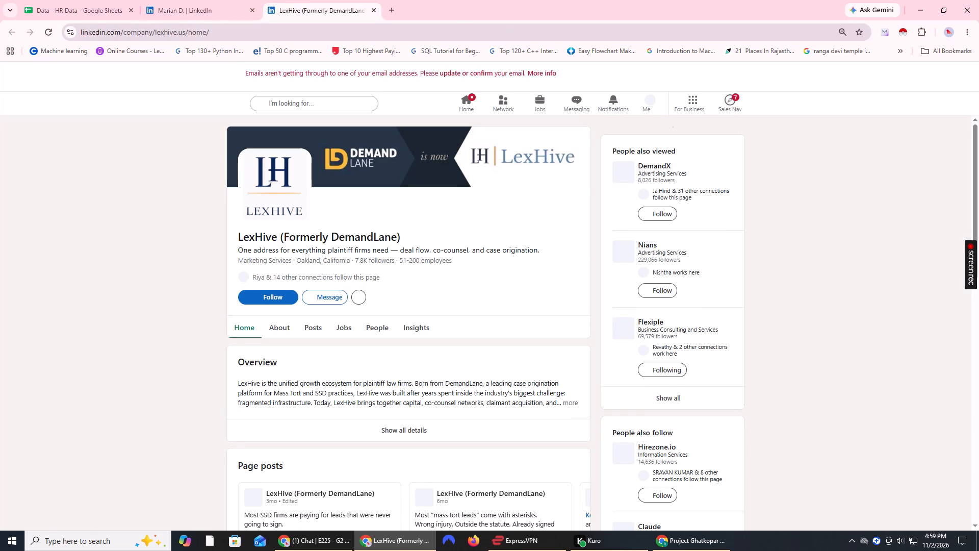
pyautogui.click(265, 34)
pyautogui.hotkey('ctrl', 'c')
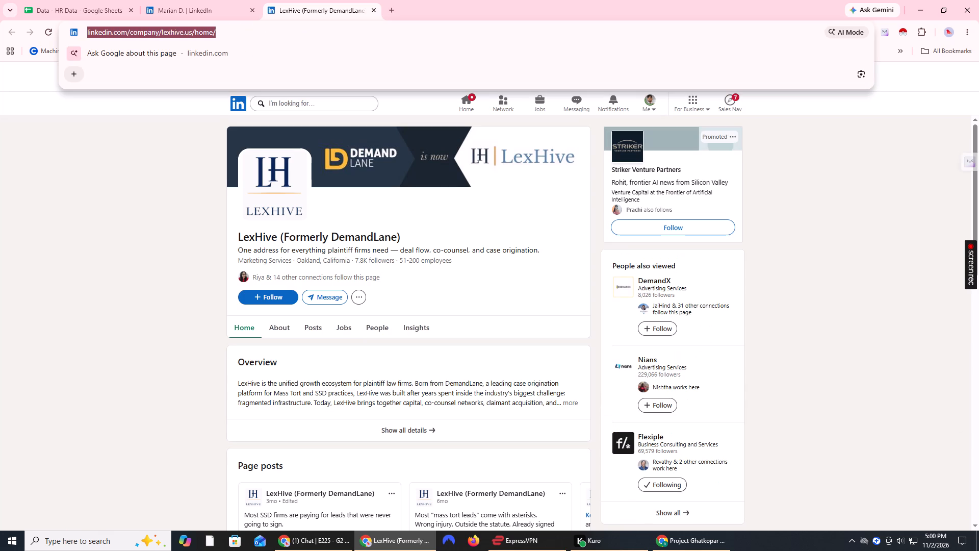
pyautogui.click(96, 0)
pyautogui.click(159, 239)
pyautogui.hotkey('ctrl', 'v')
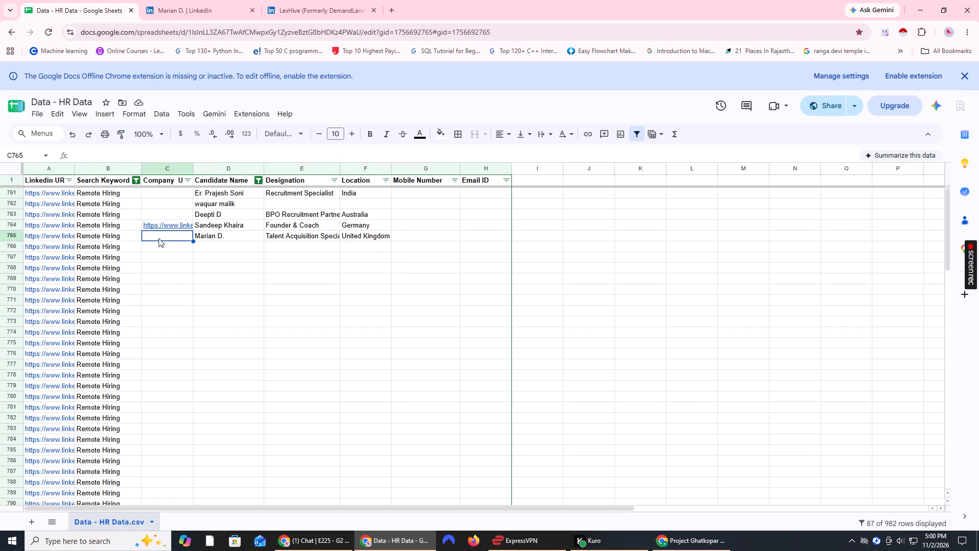
pyautogui.click(166, 266)
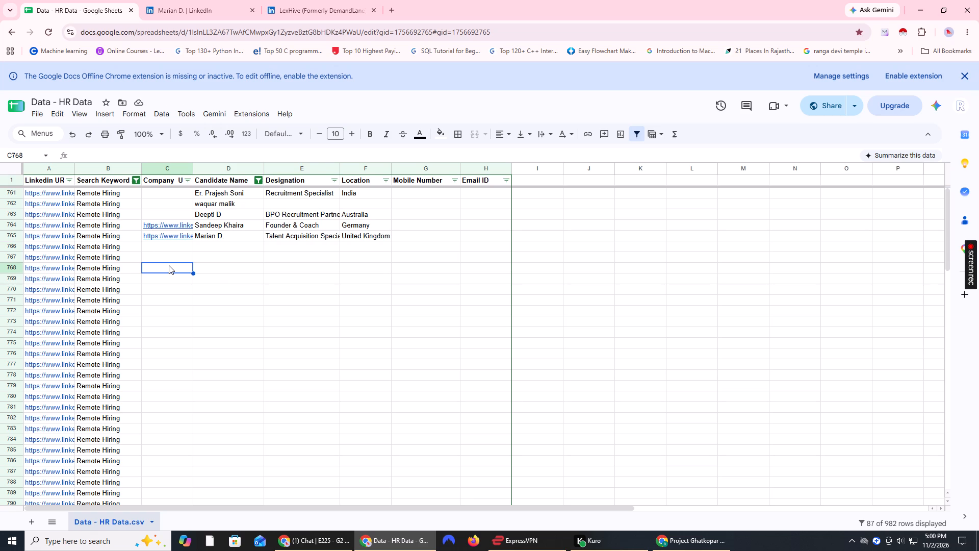
pyautogui.click(247, 328)
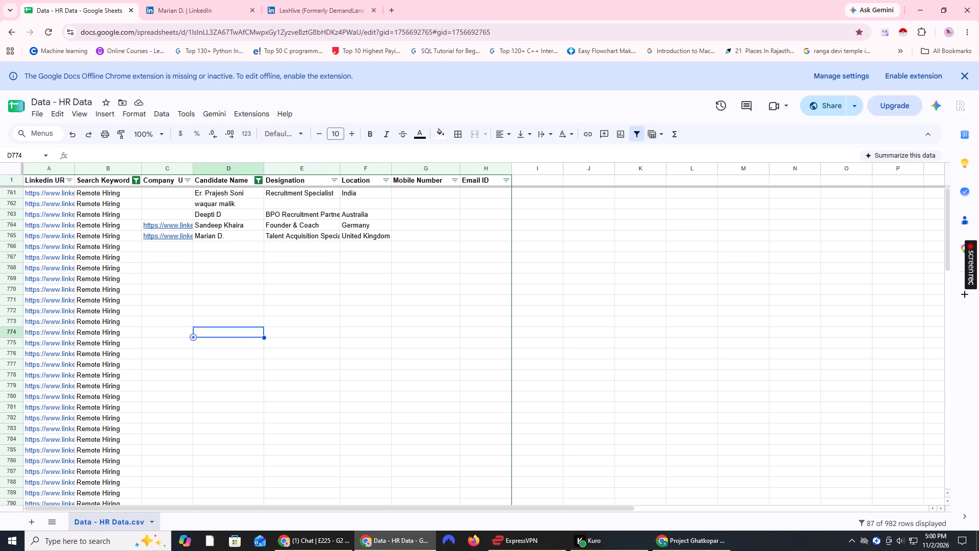
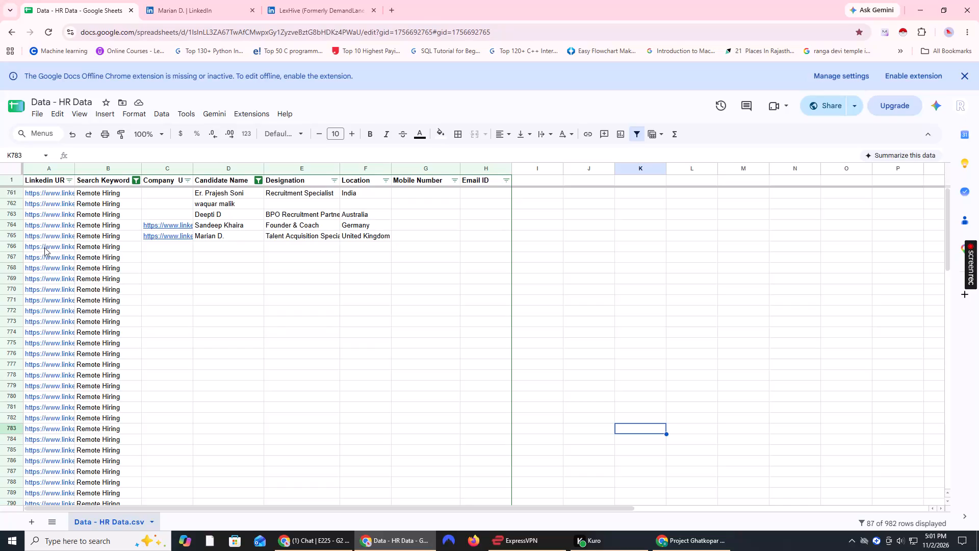
# Open row 766's LinkedIn profile in a new tab and close the previous candidate's profile and company tabs.
pyautogui.tripleClick(44, 247)
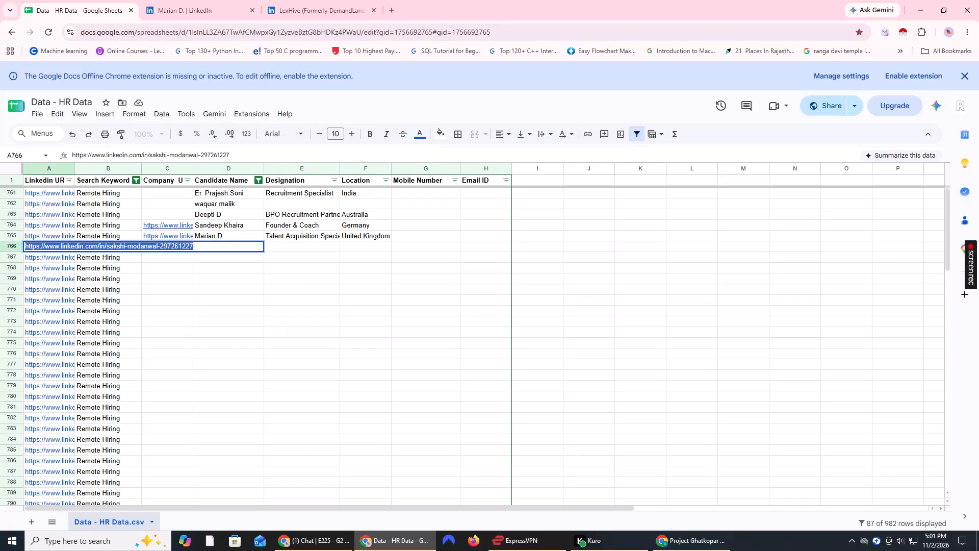
pyautogui.rightClick(44, 247)
pyautogui.click(162, 362)
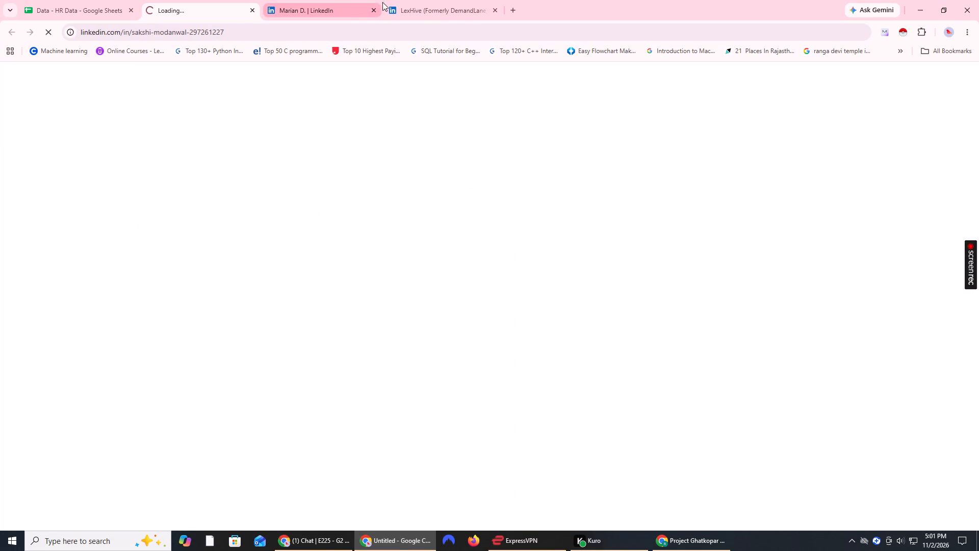
pyautogui.click(371, 9)
pyautogui.click(371, 9)
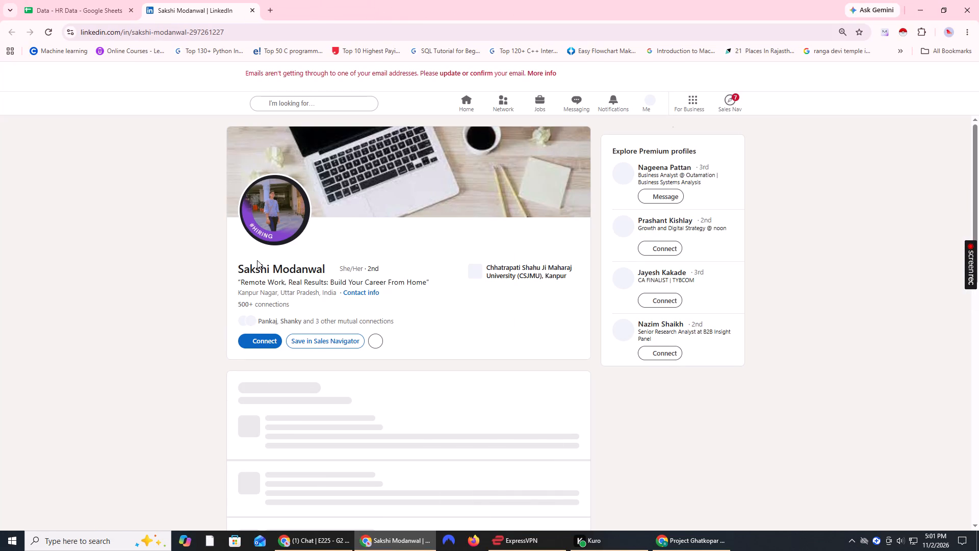
# Copy the candidate's name from the profile into row 766's Candidate Name cell in the HR Data sheet.
pyautogui.moveTo(229, 265); pyautogui.dragTo(326, 263)
pyautogui.hotkey('ctrl', 'c')
pyautogui.click(120, 272)
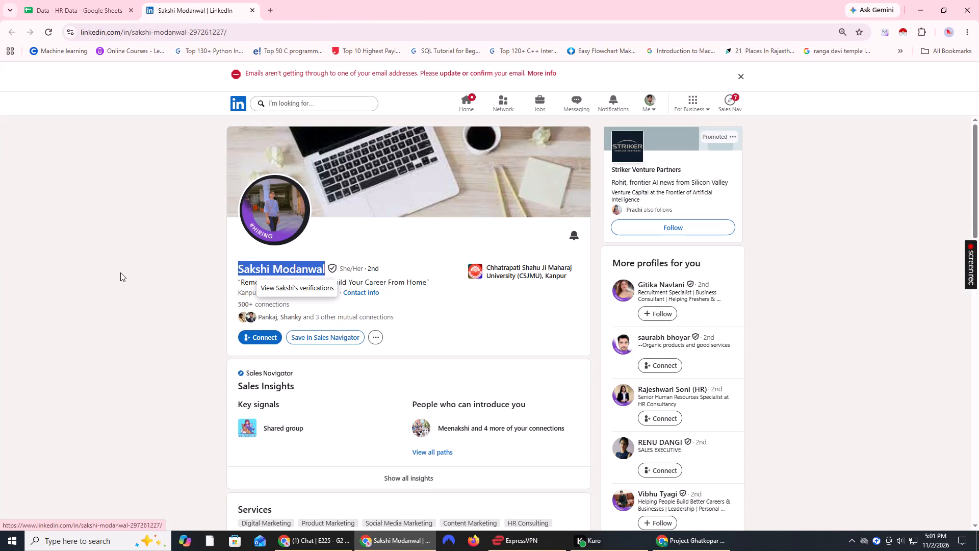
pyautogui.click(90, 0)
pyautogui.click(230, 310)
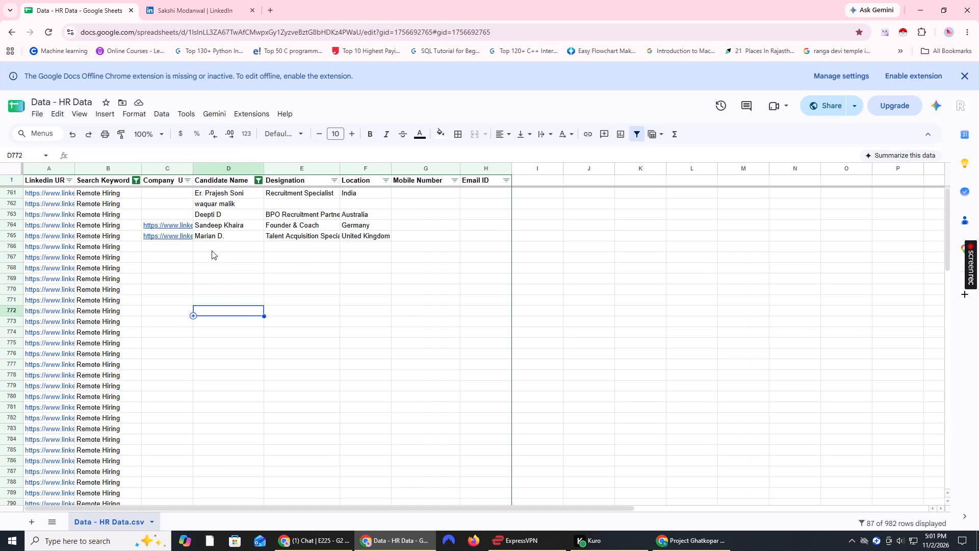
pyautogui.doubleClick(203, 246)
pyautogui.hotkey('ctrl', 'v')
pyautogui.click(197, 285)
# Copy the current job title Human Resources Specialist from the profile's Experience section into row 766's Designation cell.
pyautogui.click(209, 0)
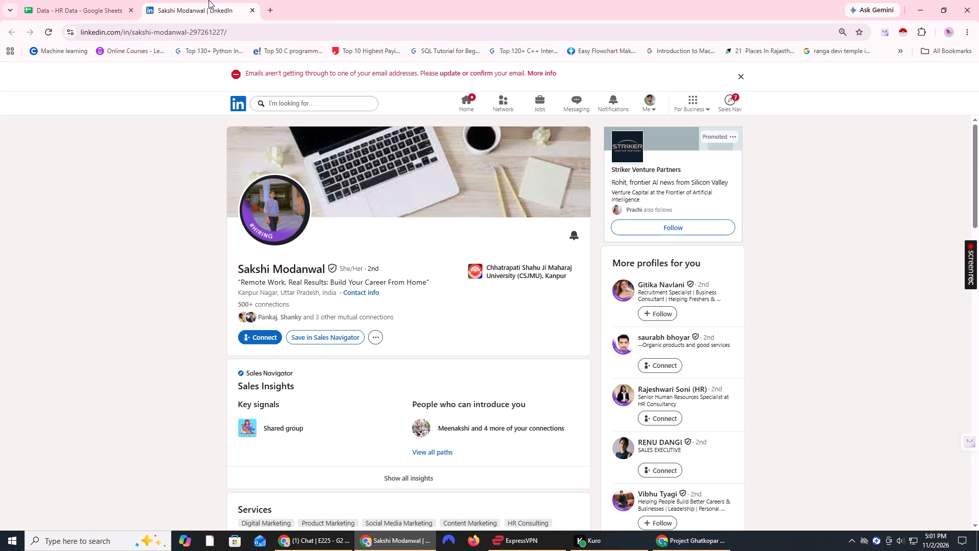
pyautogui.scroll(-4, 289, 365)
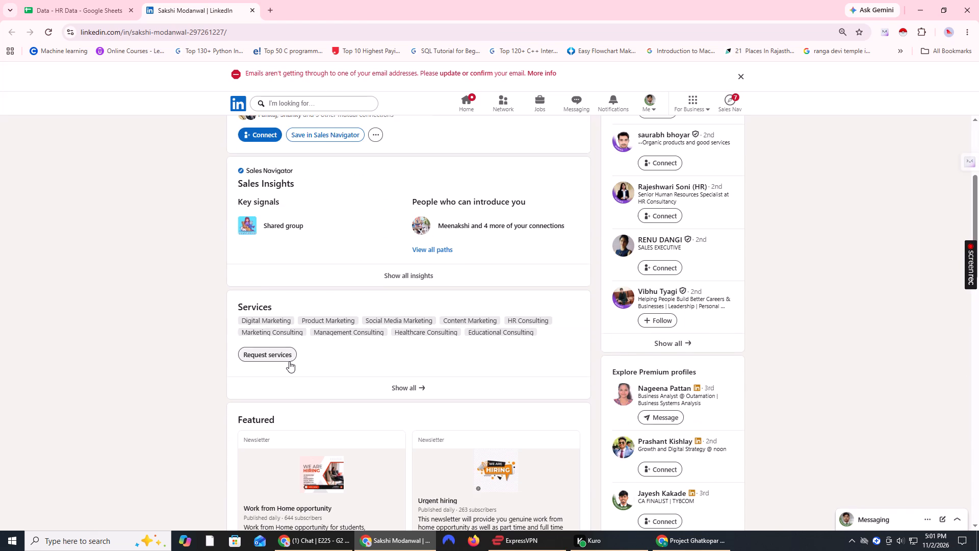
pyautogui.scroll(-10, 289, 361)
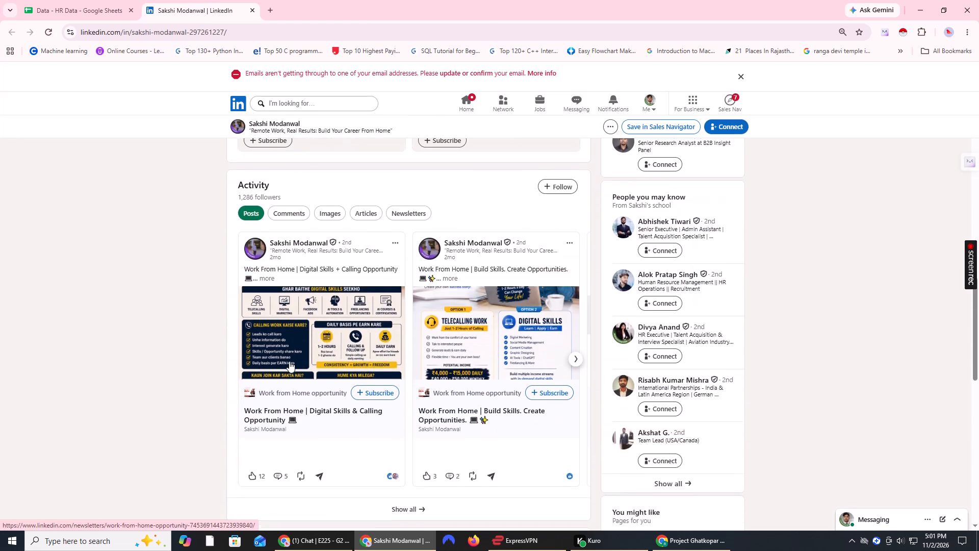
pyautogui.scroll(-4, 289, 361)
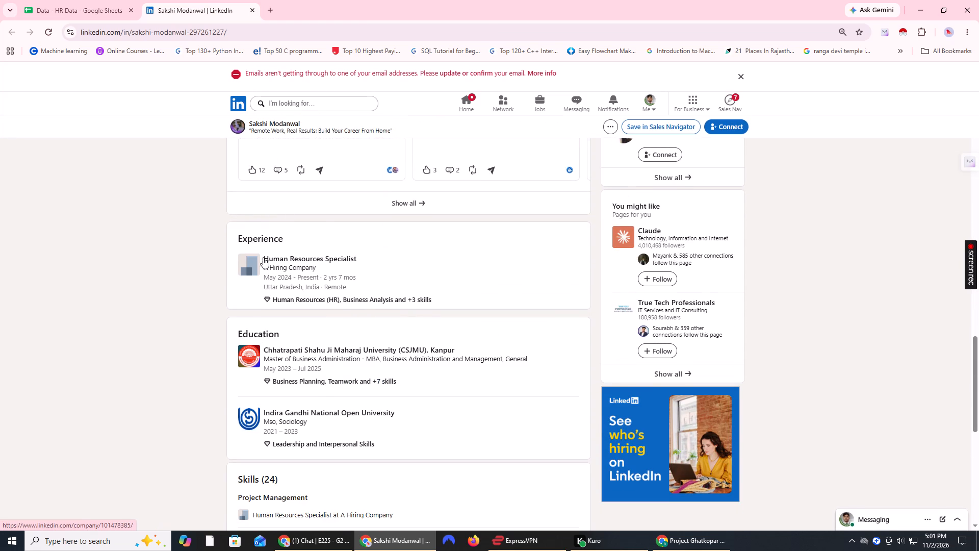
pyautogui.moveTo(262, 257); pyautogui.dragTo(371, 260)
pyautogui.hotkey('ctrl', 'c')
pyautogui.click(73, 307)
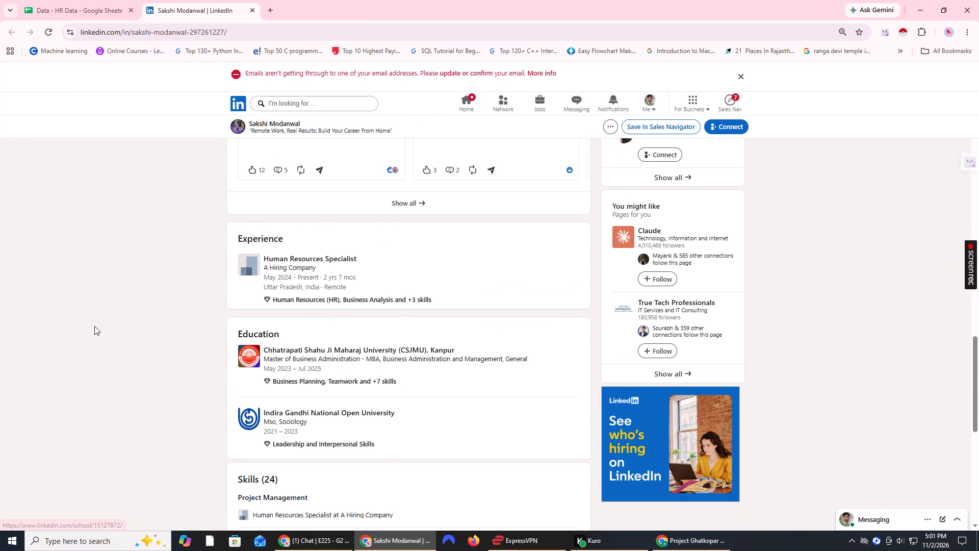
pyautogui.click(76, 0)
pyautogui.tripleClick(279, 249)
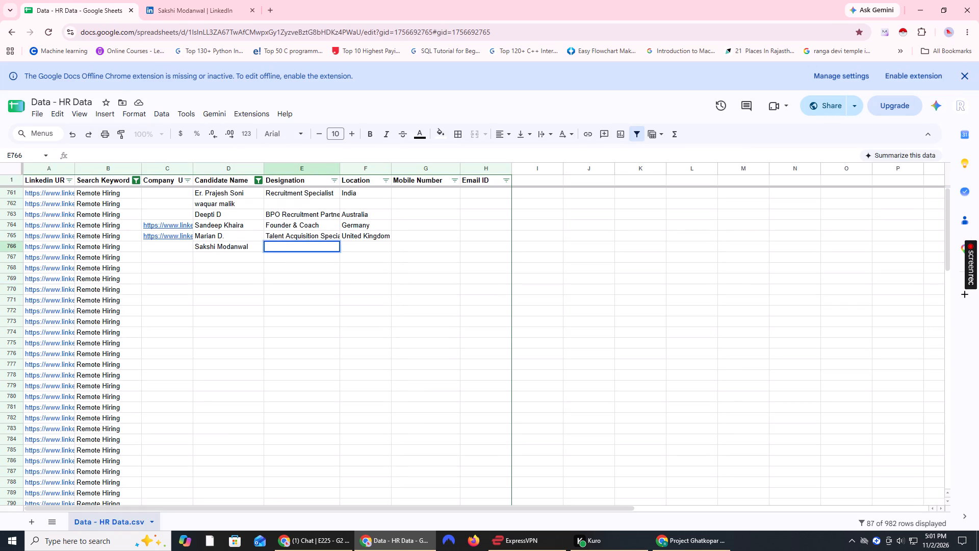
pyautogui.hotkey('ctrl', 'v')
pyautogui.click(259, 288)
# Enter India as row 766's Location in the HR Data sheet.
pyautogui.click(229, 0)
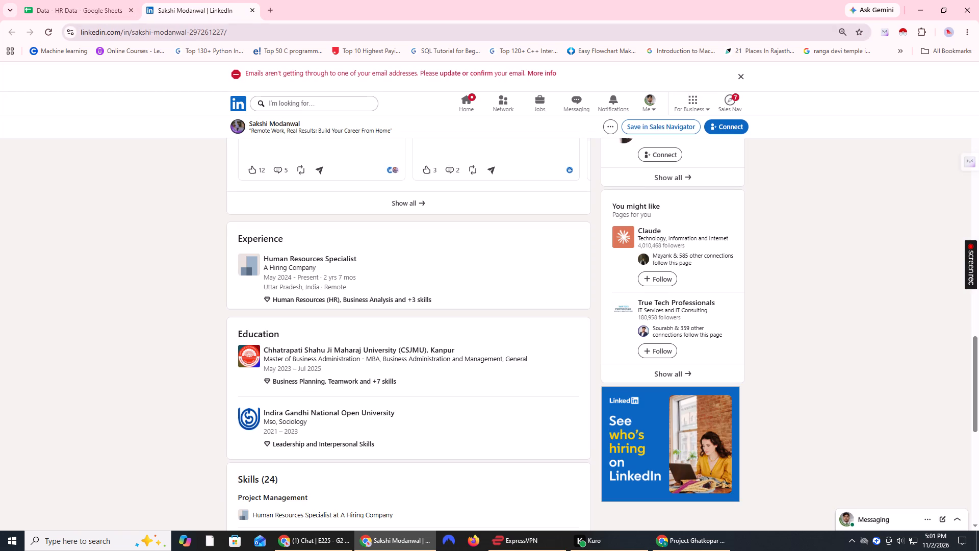
pyautogui.click(100, 0)
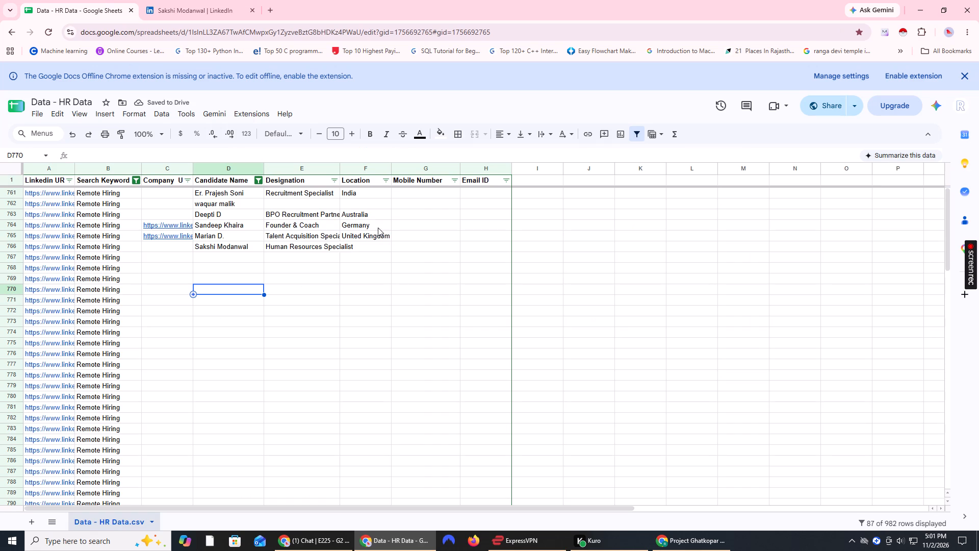
pyautogui.click(368, 245)
pyautogui.write('Inid a')
pyautogui.press('BackSpace')
pyautogui.press('BackSpace')
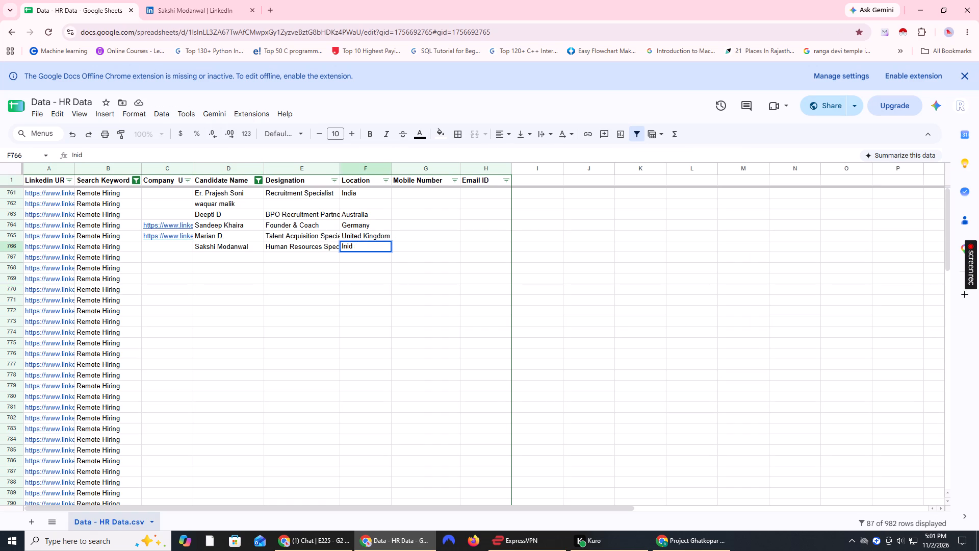
pyautogui.press('BackSpace')
pyautogui.press('BackSpace')
pyautogui.write('dia')
pyautogui.press('Return')
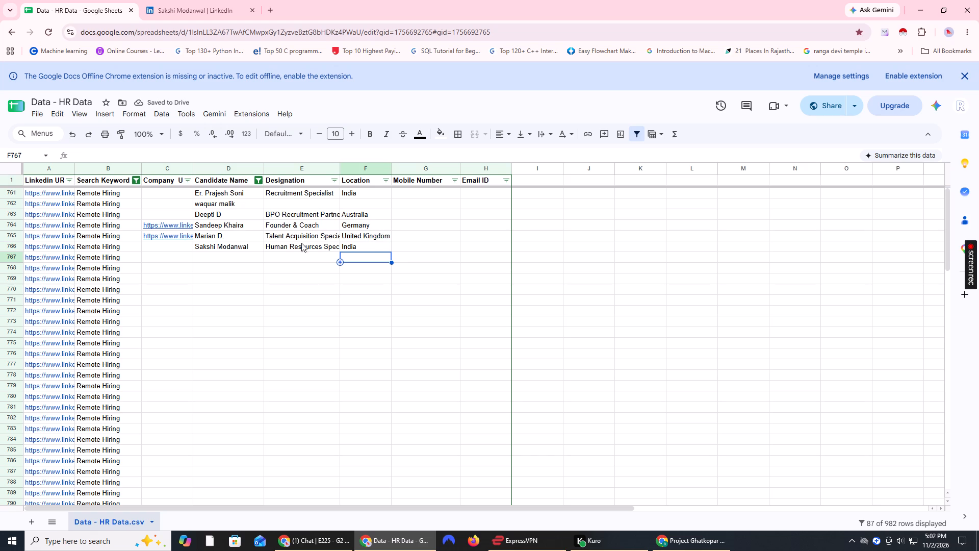
pyautogui.click(261, 331)
# Open row 767's LinkedIn profile in a new tab and close the previous candidate's profile tab.
pyautogui.tripleClick(46, 259)
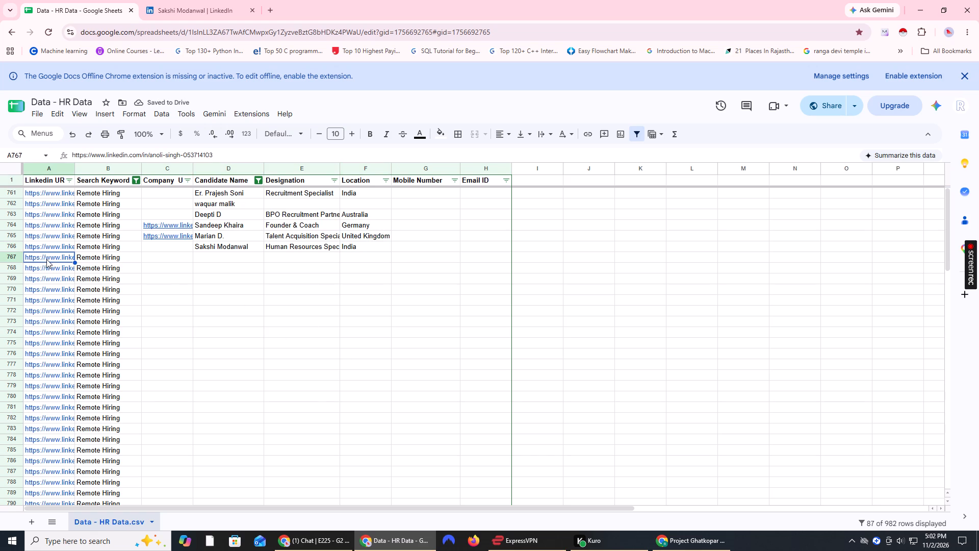
pyautogui.rightClick(48, 257)
pyautogui.click(195, 363)
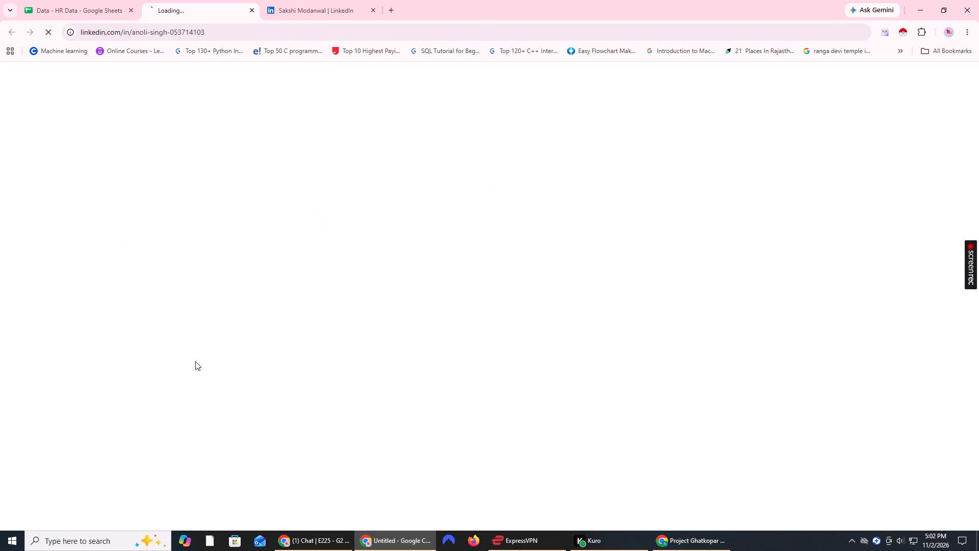
pyautogui.click(372, 10)
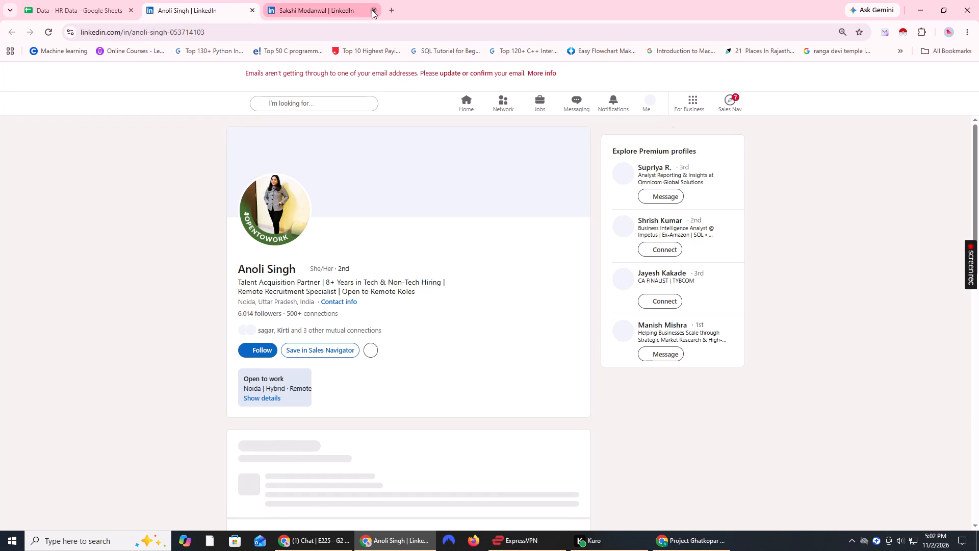
# Copy the candidate's name from the profile into row 767's Candidate Name cell in the HR Data sheet.
pyautogui.moveTo(227, 269); pyautogui.dragTo(291, 268)
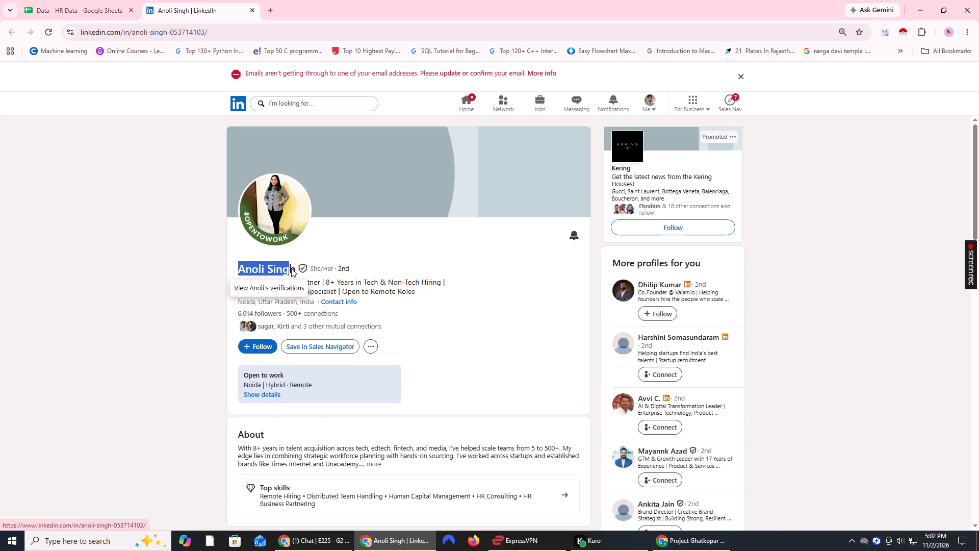
pyautogui.moveTo(291, 268); pyautogui.dragTo(294, 268)
pyautogui.hotkey('ctrl', 'c')
pyautogui.click(58, 0)
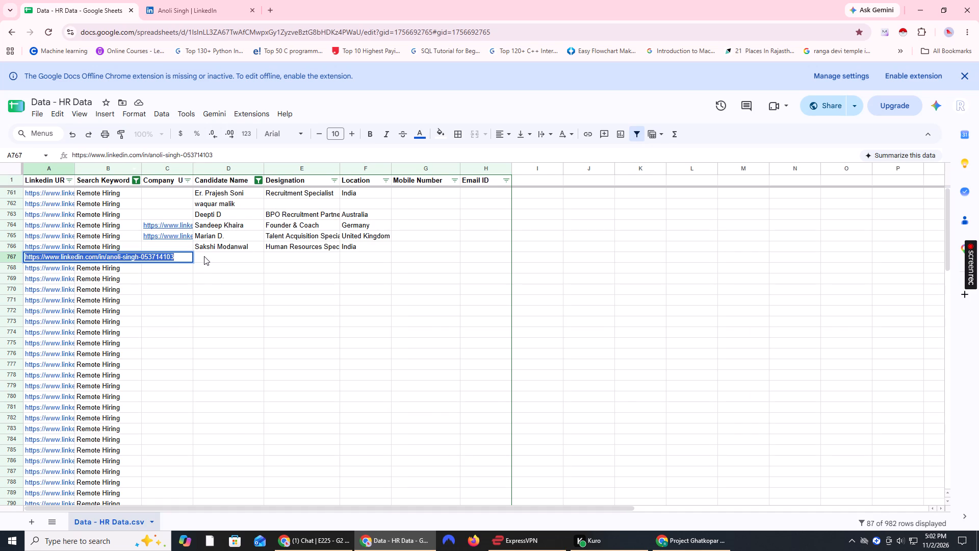
pyautogui.doubleClick(204, 256)
pyautogui.hotkey('ctrl', 'v')
pyautogui.click(184, 272)
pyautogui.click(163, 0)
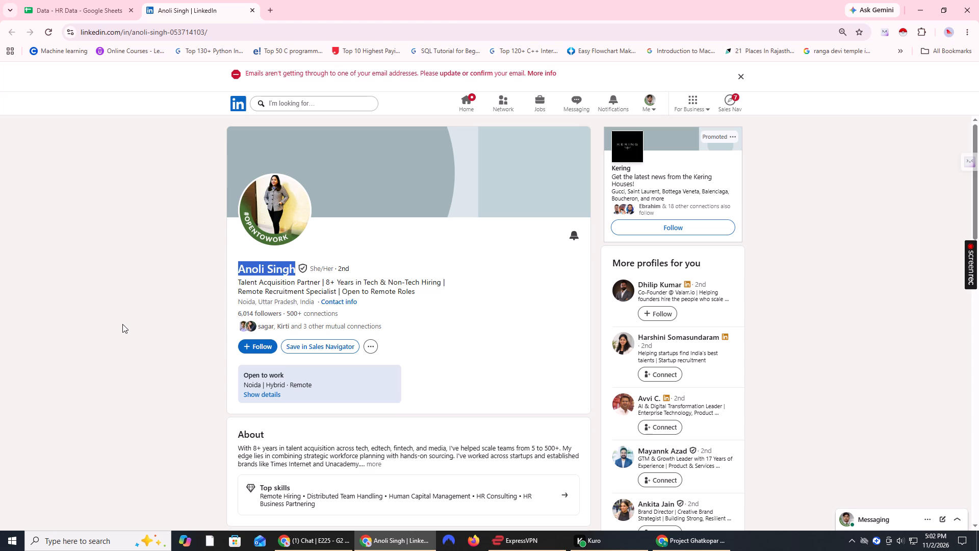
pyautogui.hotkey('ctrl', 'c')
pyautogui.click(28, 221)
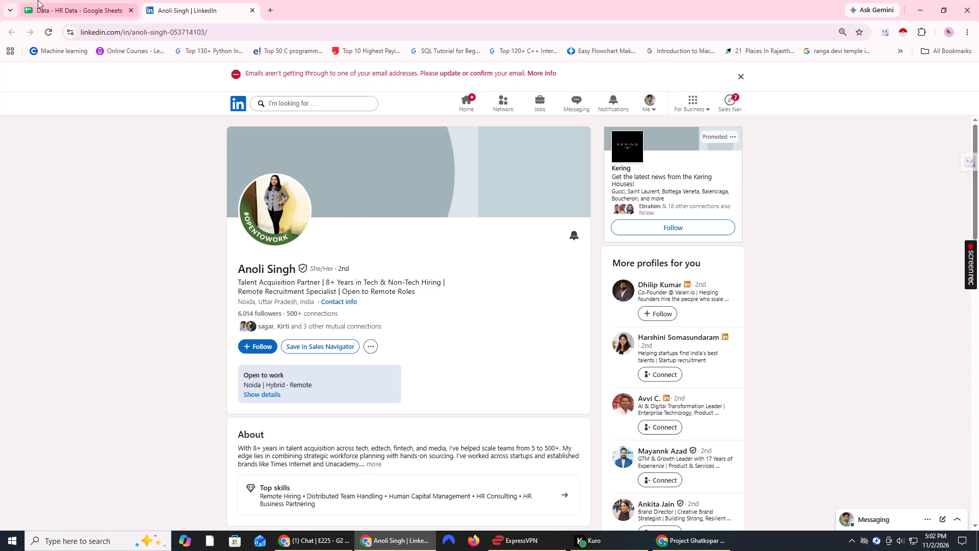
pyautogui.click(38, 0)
# Copy the country India from the profile's location line into row 767's Location cell.
pyautogui.click(169, 0)
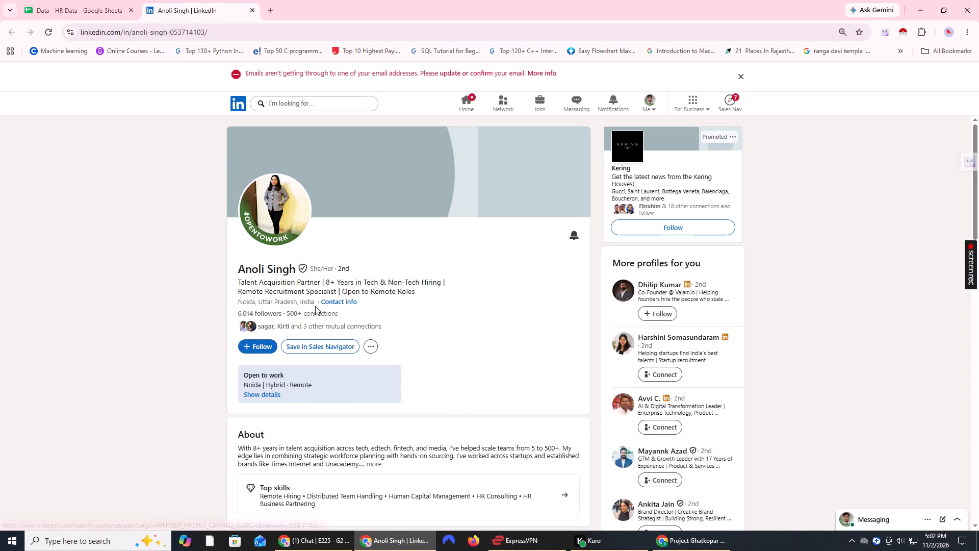
pyautogui.moveTo(314, 303); pyautogui.dragTo(300, 304)
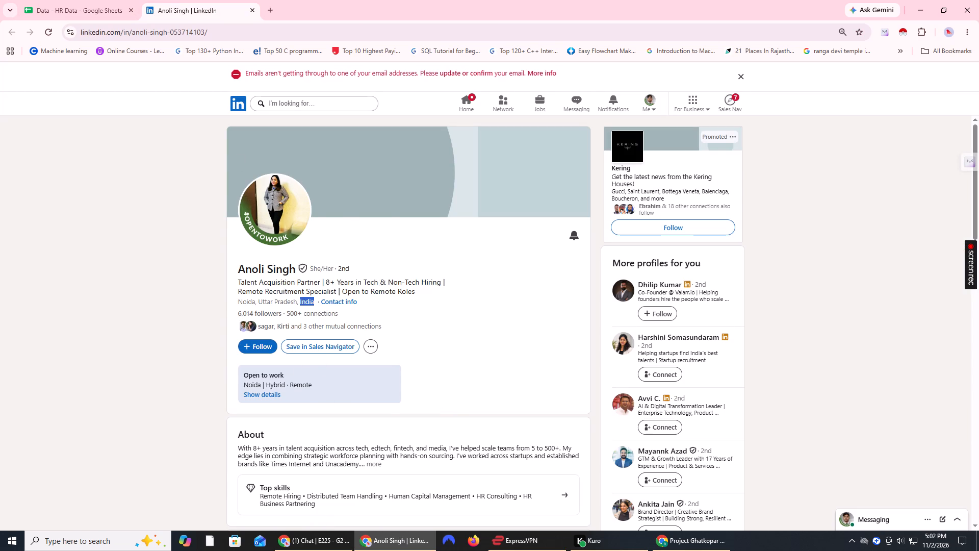
pyautogui.hotkey('ctrl', 'c')
pyautogui.click(26, 0)
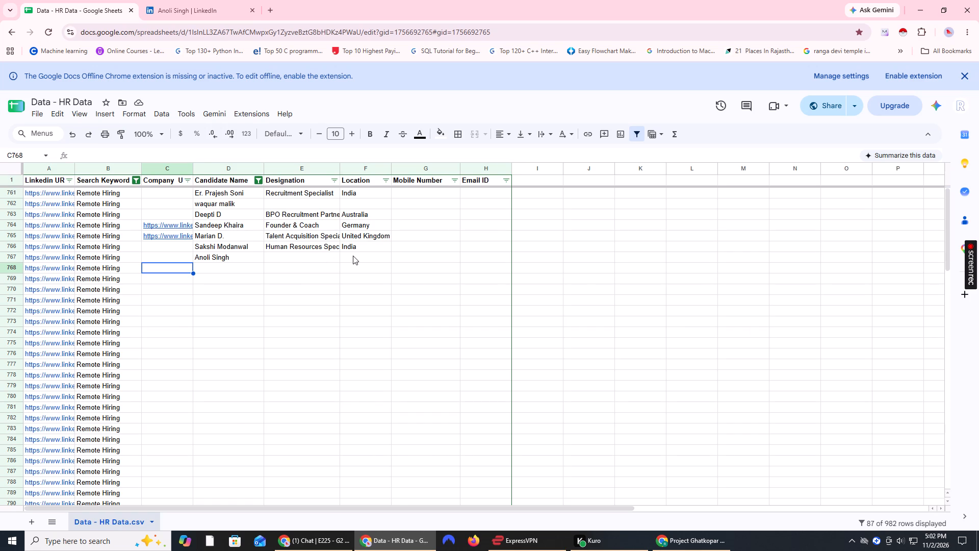
pyautogui.doubleClick(353, 256)
pyautogui.hotkey('ctrl', 'v')
pyautogui.click(323, 276)
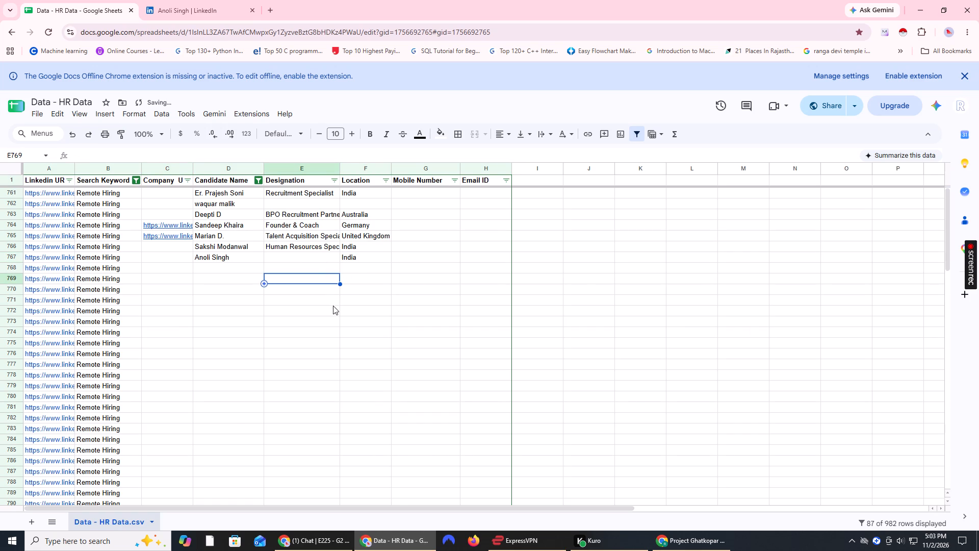
# Copy the current job title Talent Acquisition Partner from the profile's Experience section into row 767's Designation cell.
pyautogui.click(223, 0)
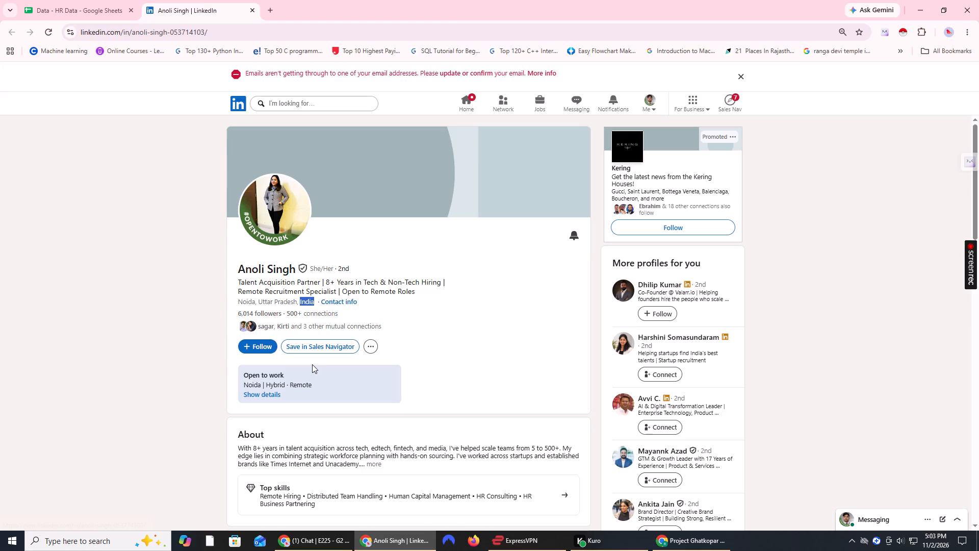
pyautogui.scroll(-13, 296, 402)
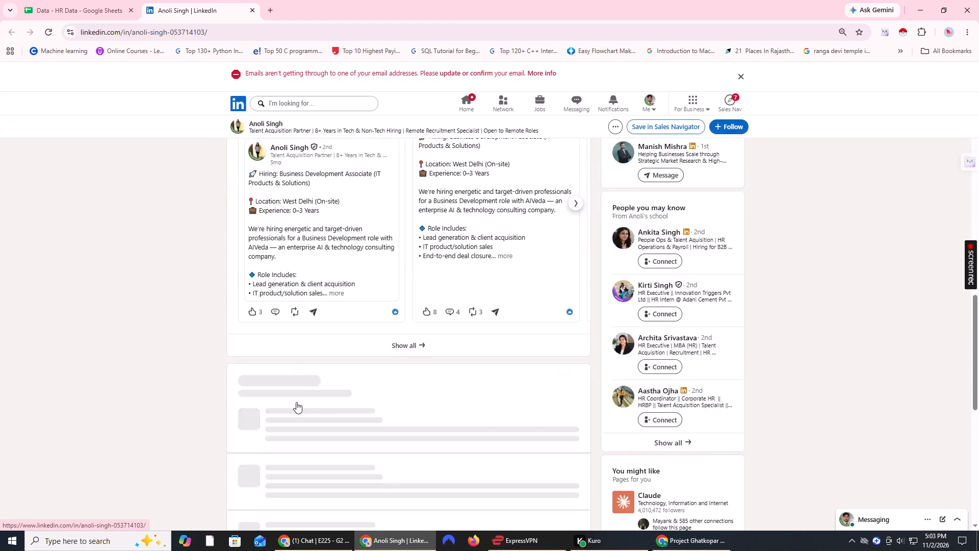
pyautogui.scroll(-4, 296, 402)
pyautogui.scroll(2, 296, 402)
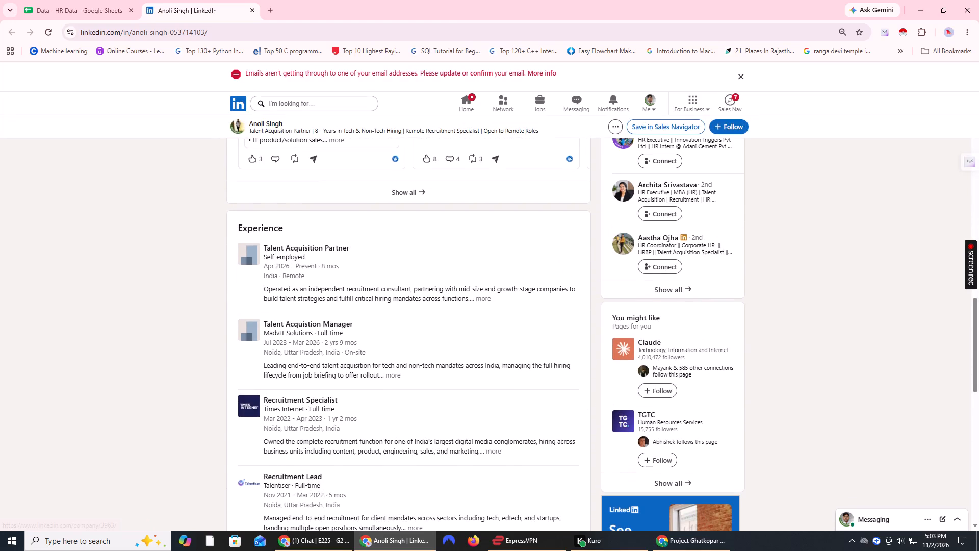
pyautogui.moveTo(263, 249); pyautogui.dragTo(379, 245)
pyautogui.hotkey('ctrl', 'c')
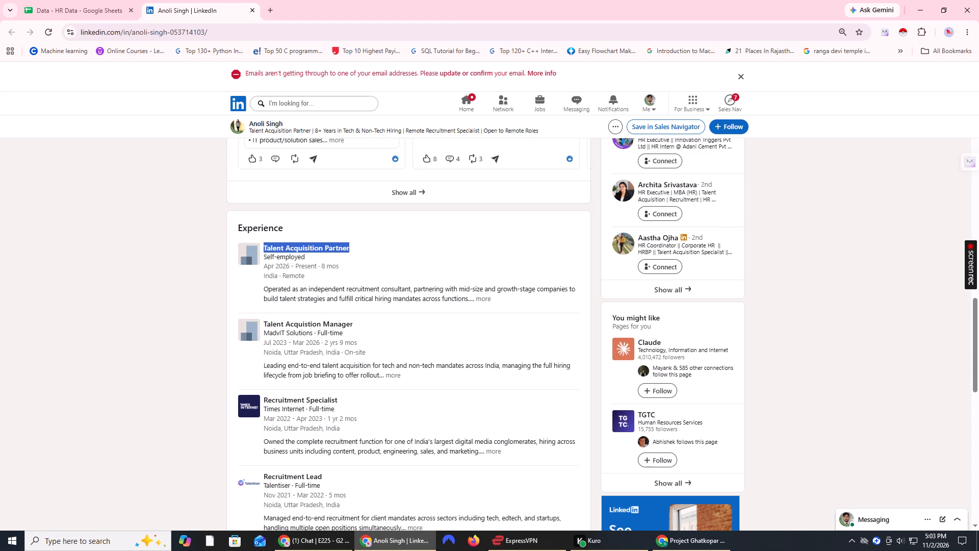
pyautogui.click(36, 0)
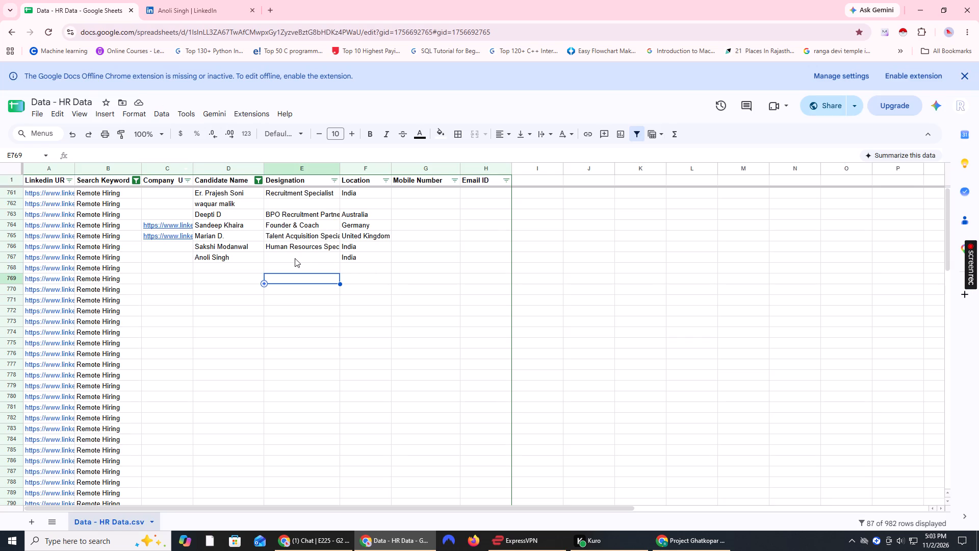
pyautogui.doubleClick(295, 258)
pyautogui.hotkey('ctrl', 'v')
pyautogui.click(272, 270)
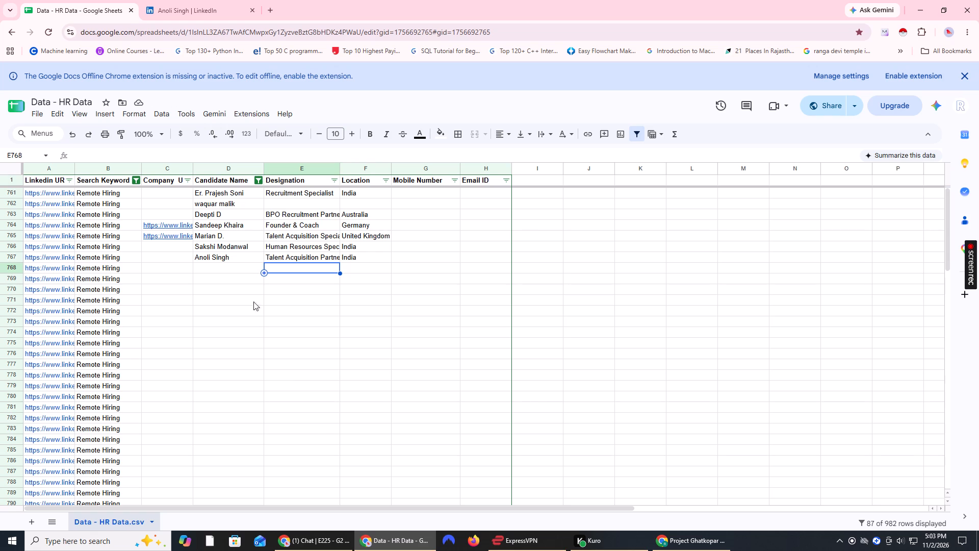
# Open row 768's LinkedIn profile in a new tab and close the previous candidate's profile tab.
pyautogui.tripleClick(57, 270)
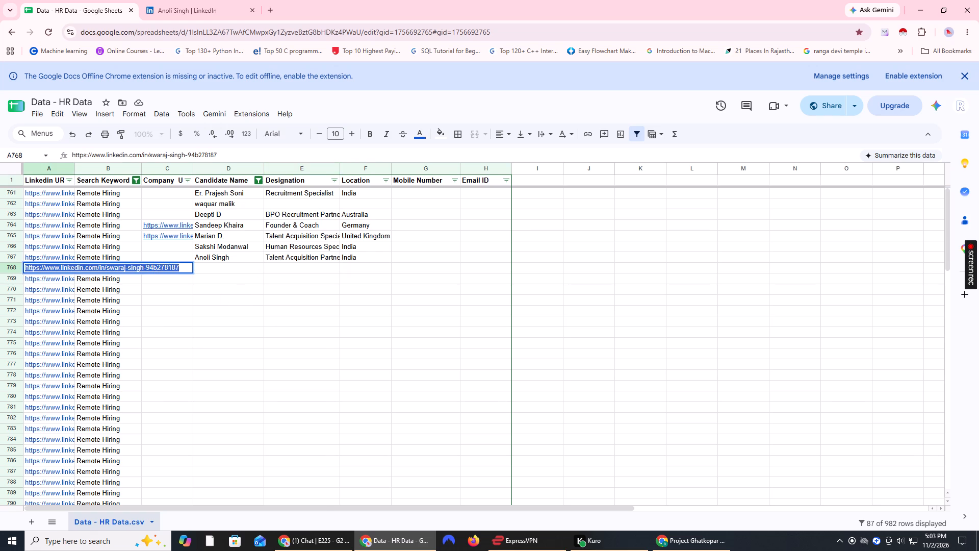
pyautogui.rightClick(57, 269)
pyautogui.click(156, 360)
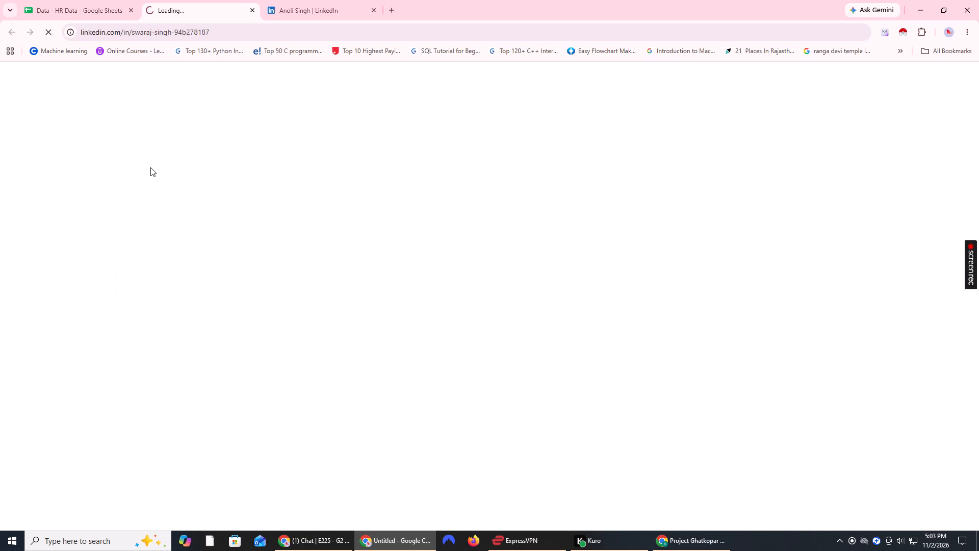
pyautogui.click(374, 8)
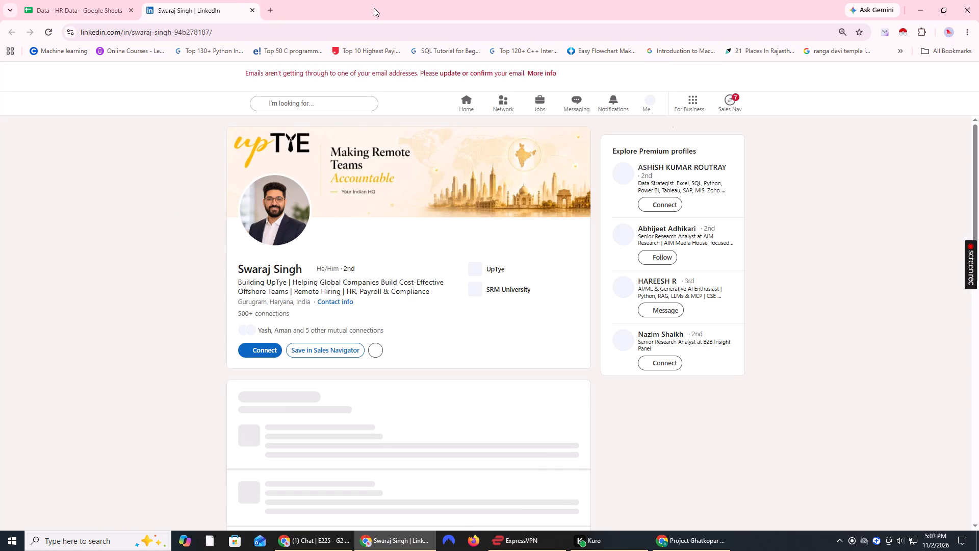
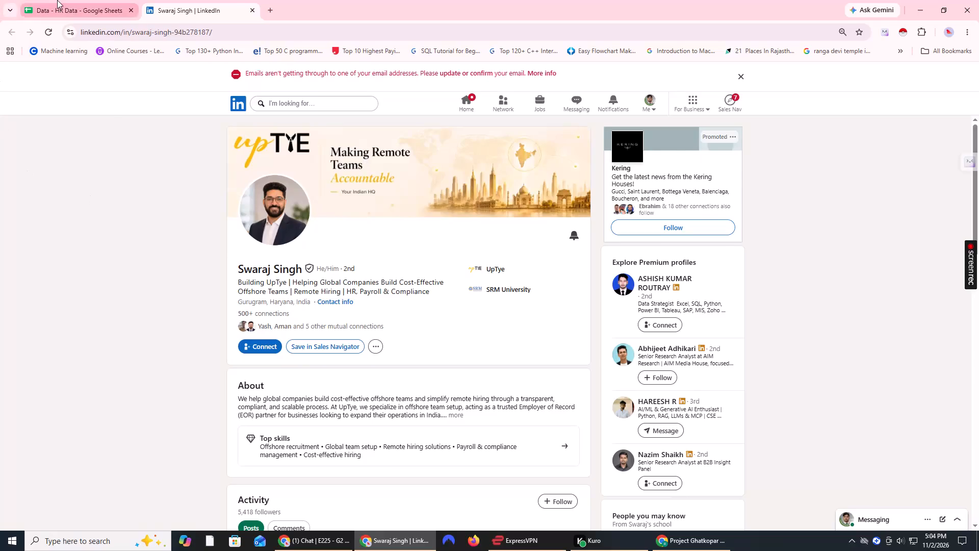
# Copy the candidate's name from the open LinkedIn profile into row 768's Candidate Name cell in the HR Data sheet.
pyautogui.click(58, 0)
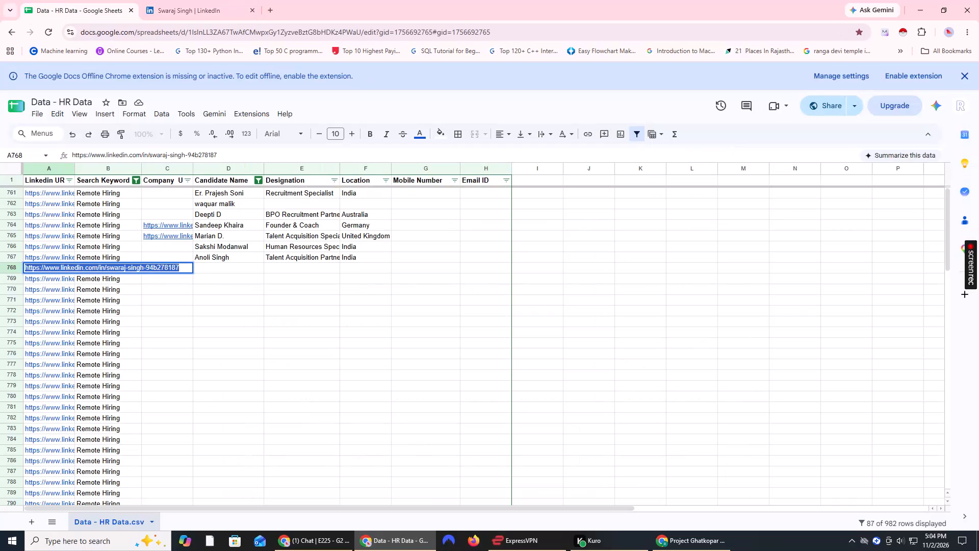
pyautogui.click(258, 338)
pyautogui.click(187, 0)
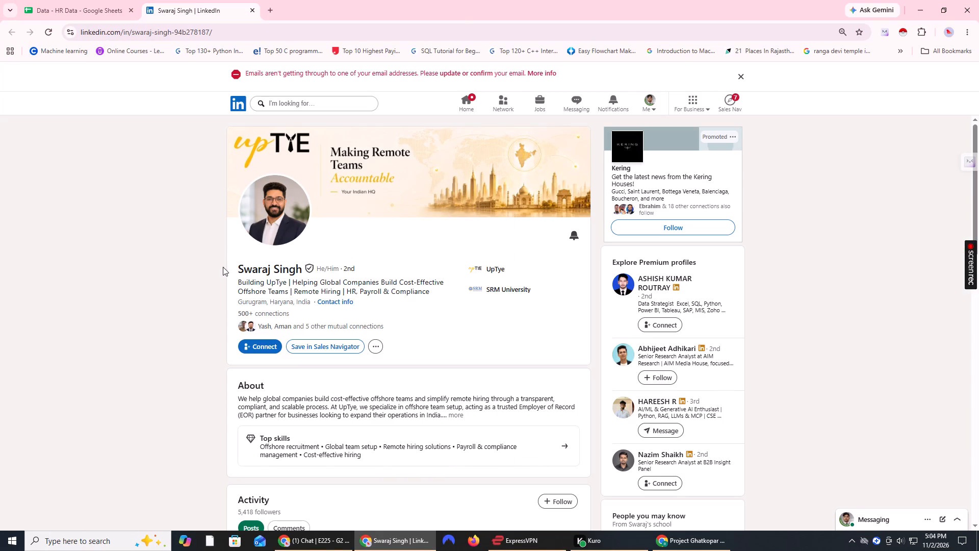
pyautogui.moveTo(223, 266); pyautogui.dragTo(300, 266)
pyautogui.hotkey('ctrl', 'c')
pyautogui.click(61, 0)
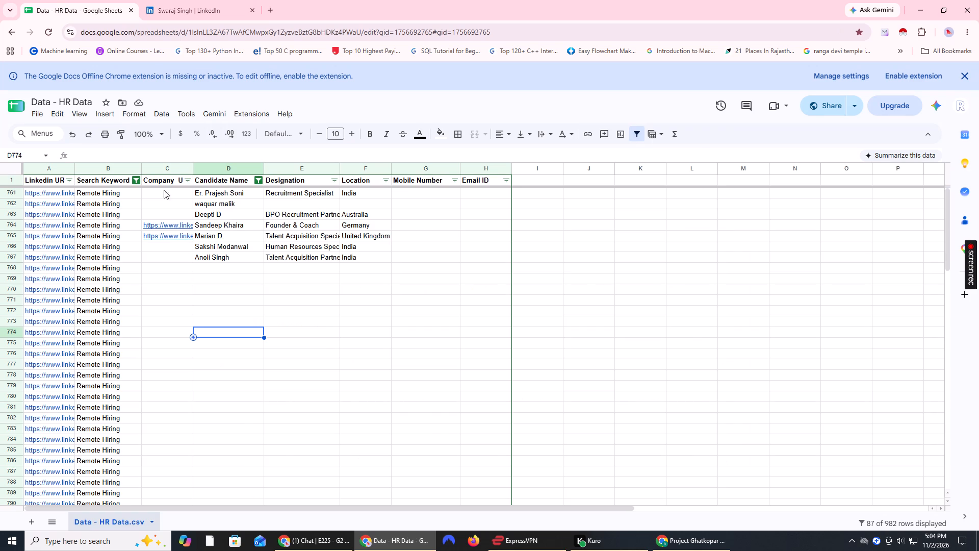
pyautogui.doubleClick(211, 269)
pyautogui.hotkey('ctrl', 'v')
pyautogui.click(188, 317)
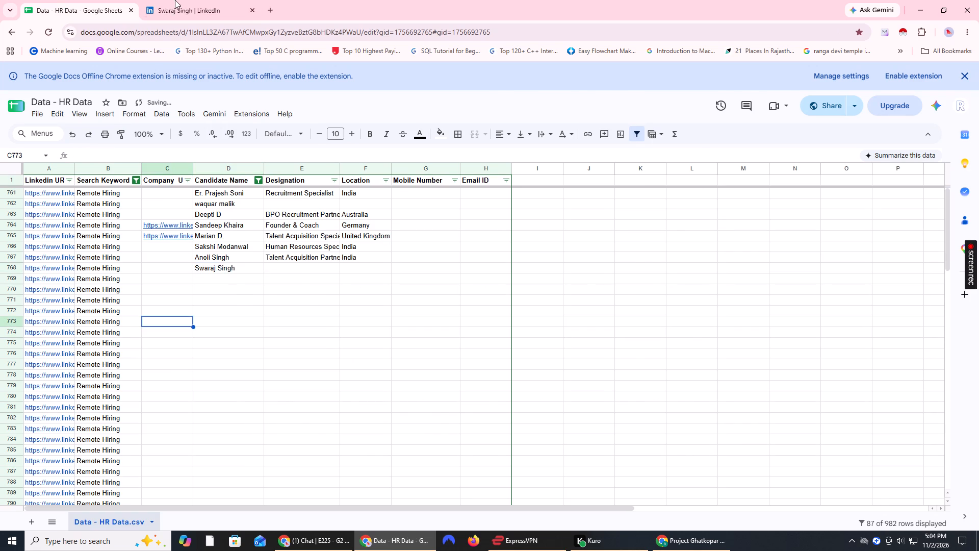
# Enter India, from the profile's location line, in row 768's Location cell.
pyautogui.click(177, 0)
pyautogui.moveTo(308, 304); pyautogui.dragTo(295, 305)
pyautogui.hotkey('ctrl', 'c')
pyautogui.click(110, 0)
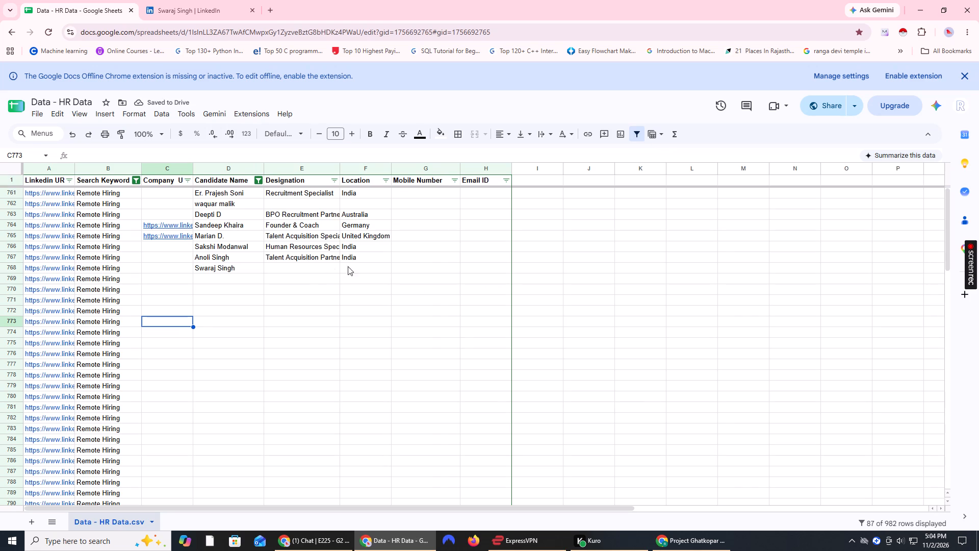
pyautogui.click(360, 264)
pyautogui.write('inidia')
pyautogui.press('BackSpace')
pyautogui.press('BackSpace')
pyautogui.press('BackSpace')
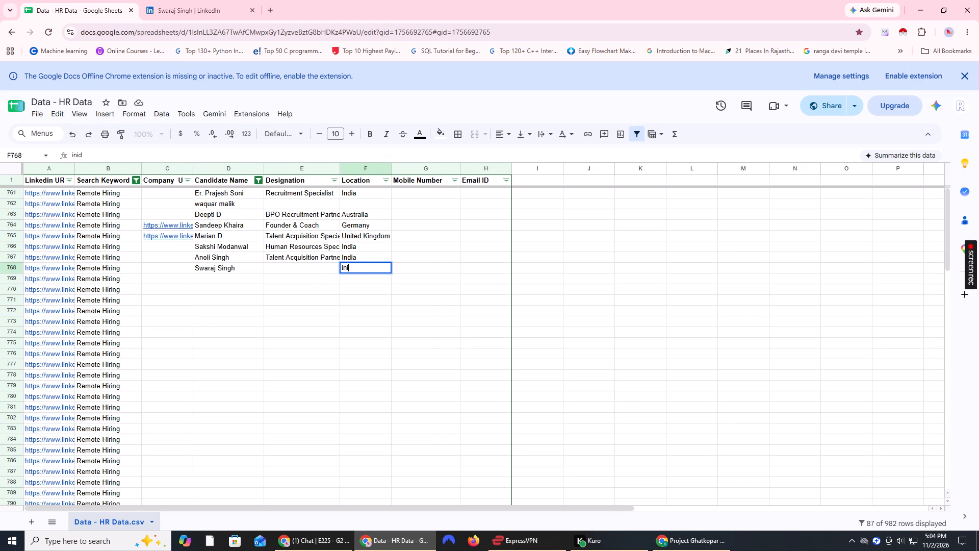
pyautogui.press('BackSpace')
pyautogui.write('dia')
pyautogui.press('space')
pyautogui.press('BackSpace')
pyautogui.press('BackSpace')
pyautogui.press('BackSpace')
pyautogui.press('BackSpace')
pyautogui.press('BackSpace')
pyautogui.press('BackSpace')
pyautogui.press('BackSpace')
pyautogui.press('BackSpace')
pyautogui.press('BackSpace')
pyautogui.press('BackSpace')
pyautogui.press('BackSpace')
pyautogui.press('BackSpace')
pyautogui.press('BackSpace')
pyautogui.write('India')
pyautogui.press('space')
pyautogui.click(345, 349)
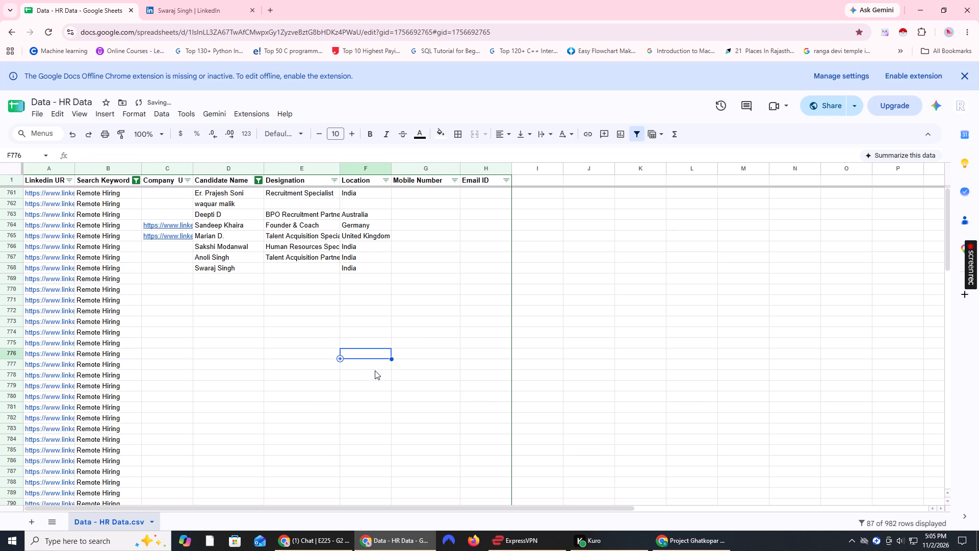
# Open the Cynet Systems company page in a new tab from the candidate profile's Experience section.
pyautogui.click(220, 0)
pyautogui.scroll(-15, 326, 312)
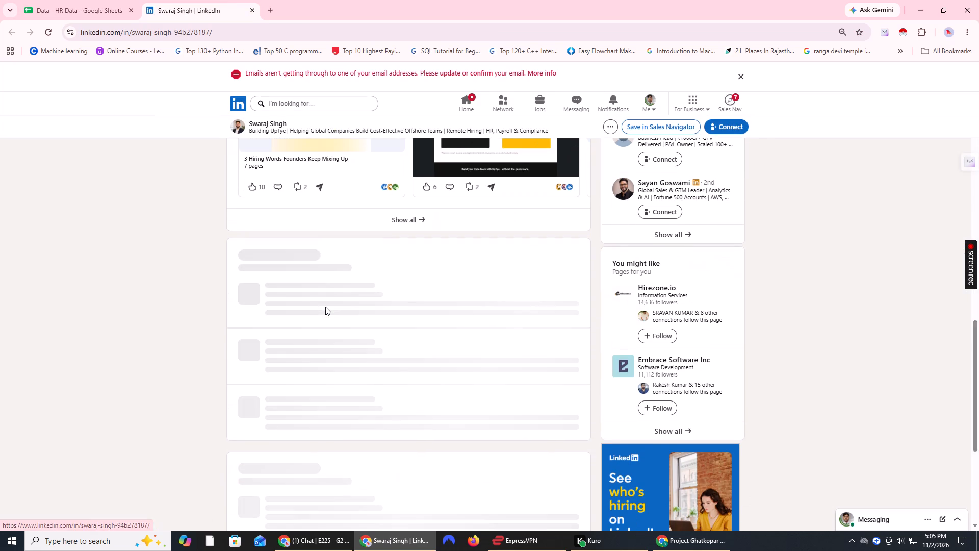
pyautogui.scroll(3, 343, 342)
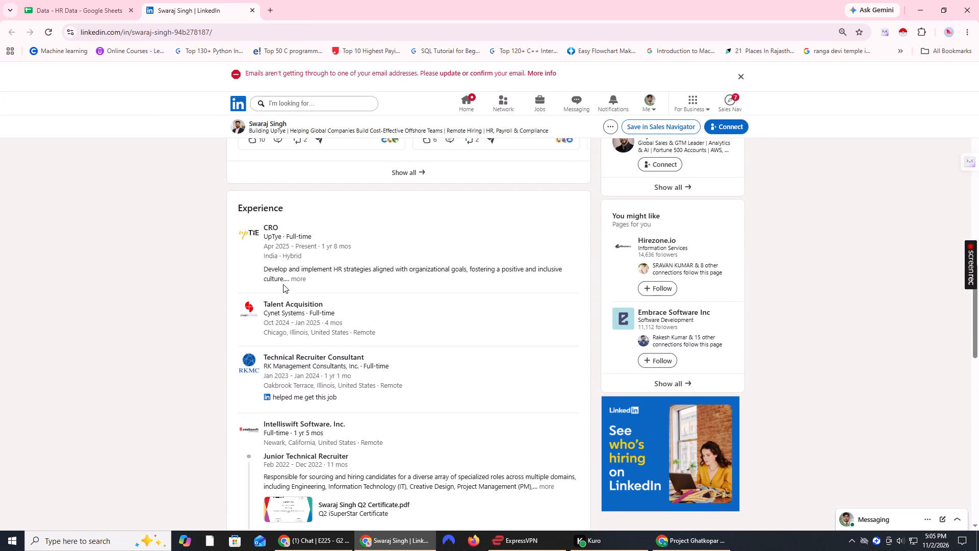
pyautogui.scroll(1, 272, 266)
pyautogui.keyDown('ctrl'); pyautogui.click(253, 359); pyautogui.keyUp('ctrl')
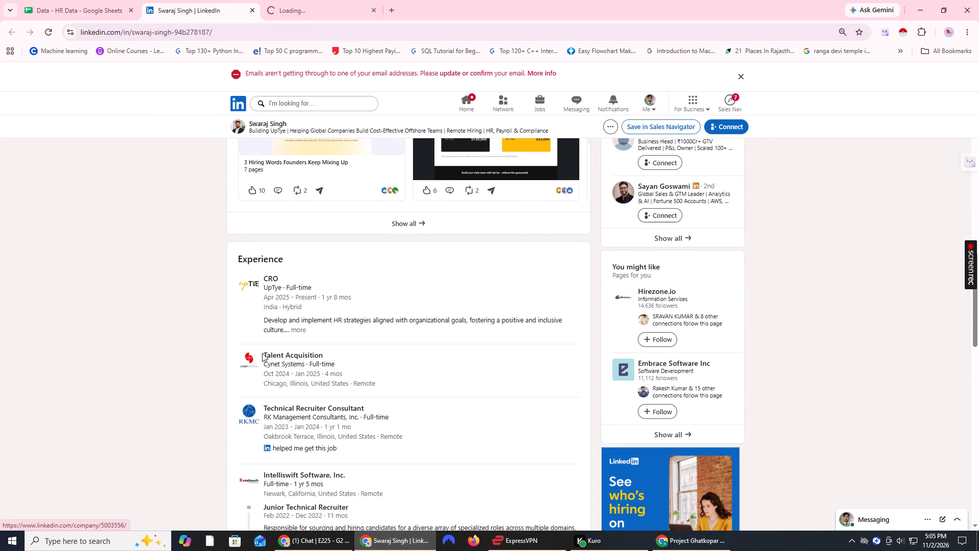
# Copy the job title Talent Acquisition from the profile's Cynet Systems entry into row 768's Designation cell.
pyautogui.moveTo(261, 353); pyautogui.dragTo(336, 353)
pyautogui.hotkey('ctrl', 'c')
pyautogui.click(100, 0)
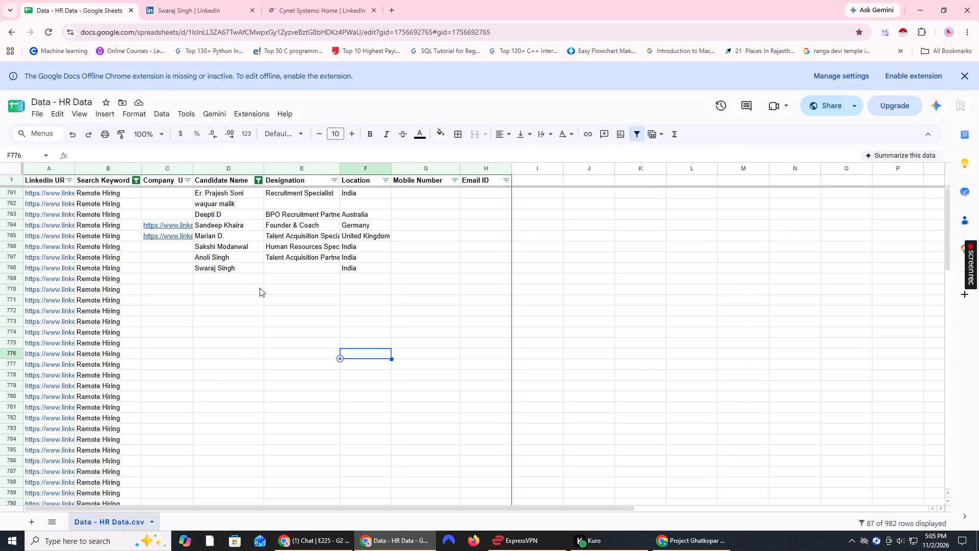
pyautogui.doubleClick(291, 272)
pyautogui.hotkey('ctrl', 'v')
pyautogui.click(281, 316)
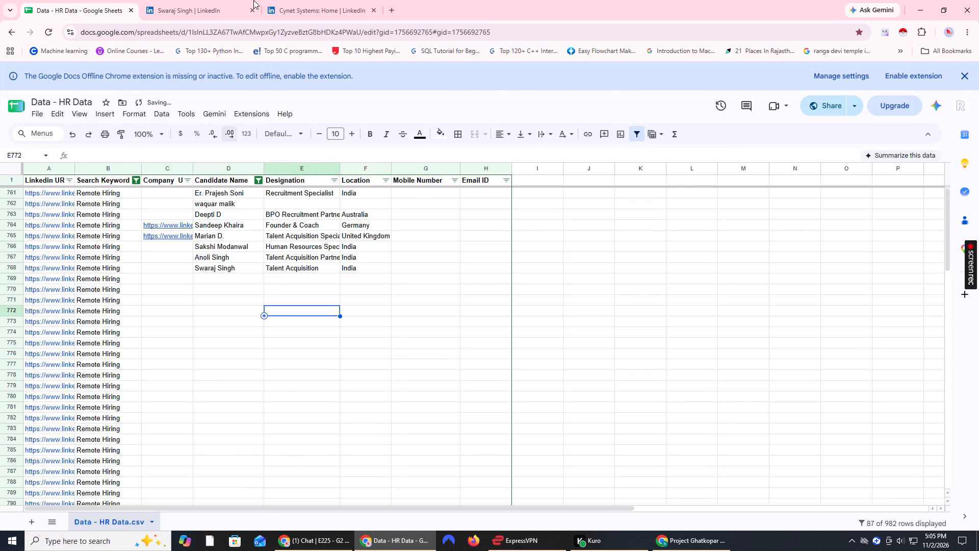
# Copy the Cynet Systems LinkedIn page's web address into row 768's Company URL cell in the HR Data sheet.
pyautogui.click(229, 0)
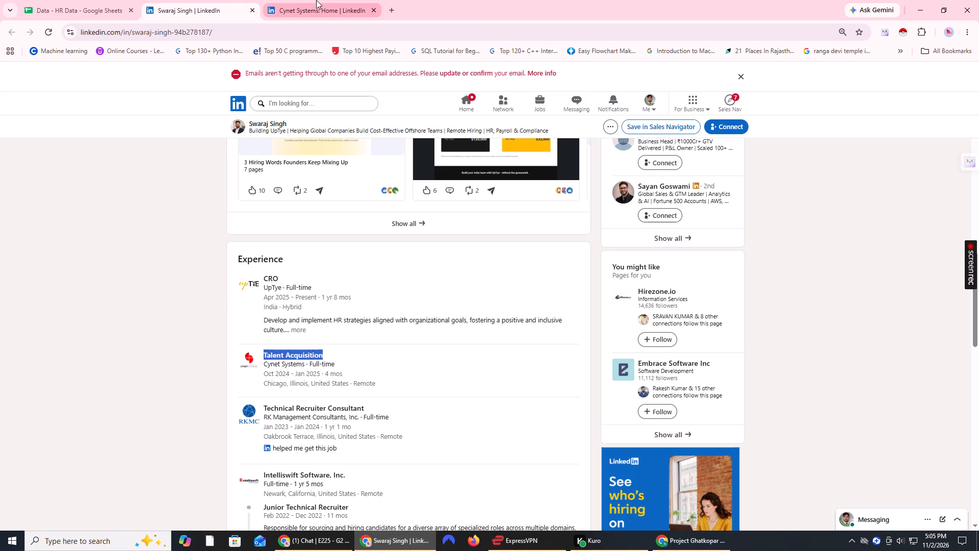
pyautogui.click(316, 0)
pyautogui.click(226, 33)
pyautogui.hotkey('ctrl', 'c')
pyautogui.click(94, 0)
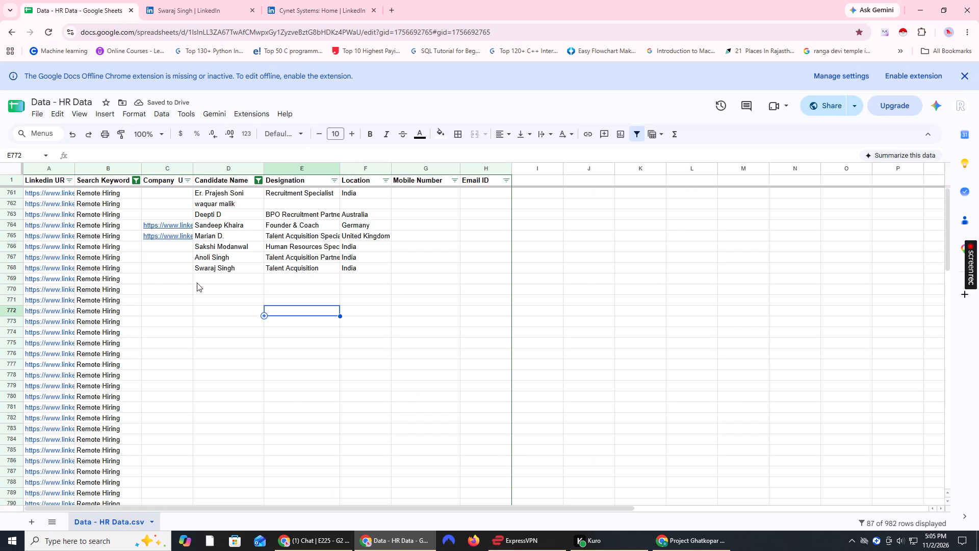
pyautogui.click(165, 269)
pyautogui.hotkey('ctrl', 'v')
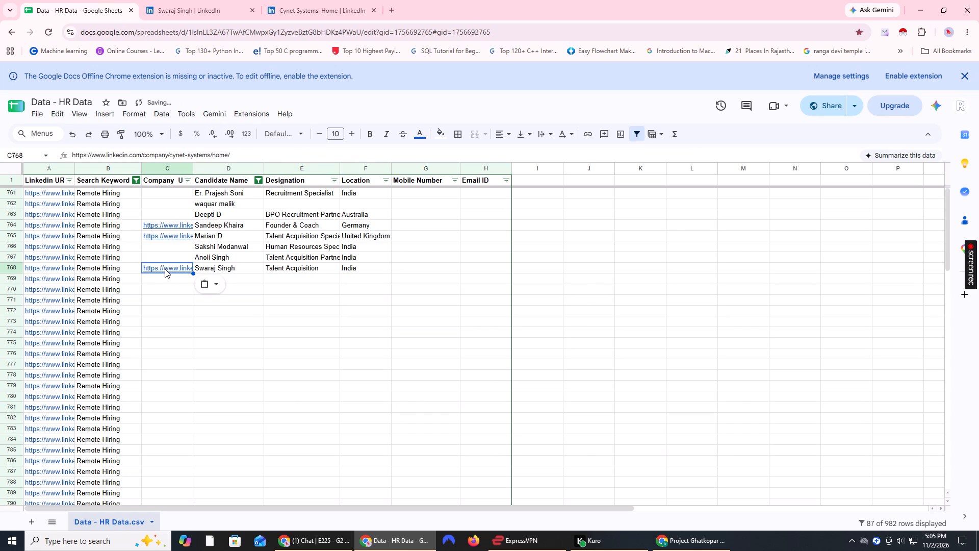
pyautogui.press('Return')
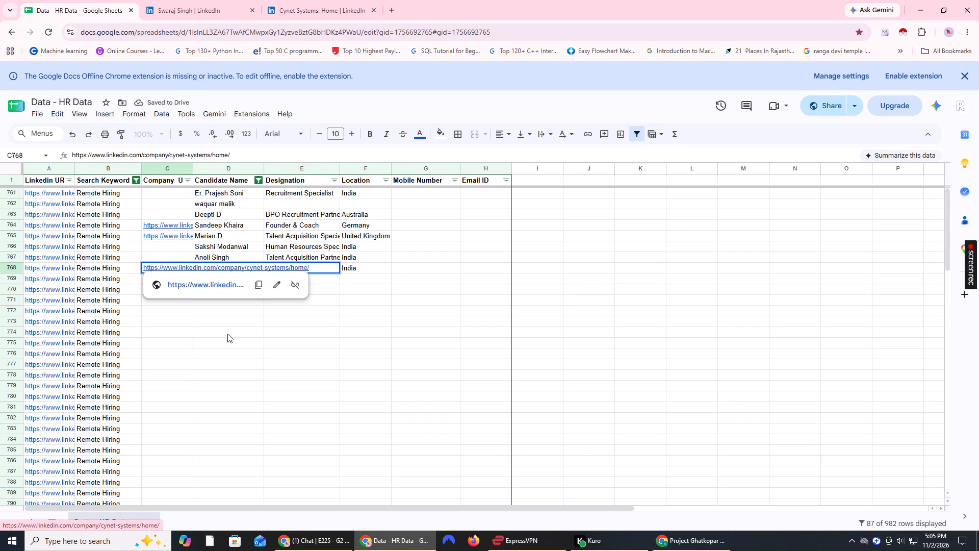
pyautogui.click(355, 383)
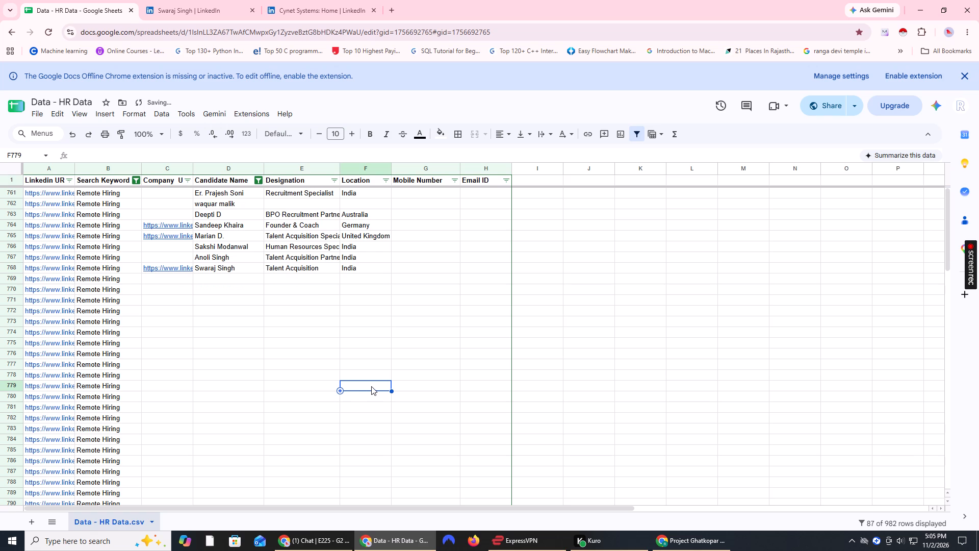